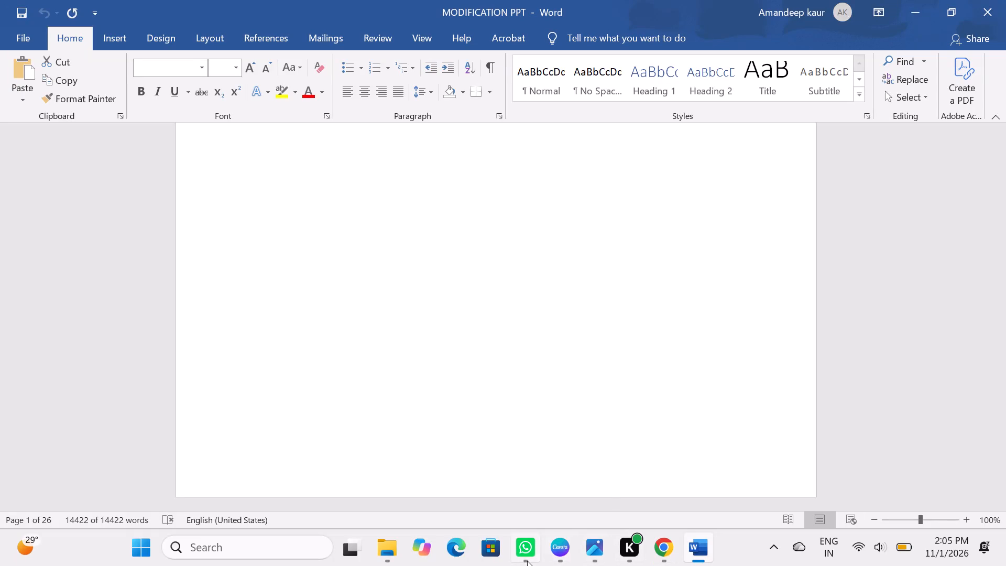
Close the MODIFICATION PPT document in Word and keep the last copied item on the clipboard.
{"action": "left_click", "coordinate": [559, 542]}
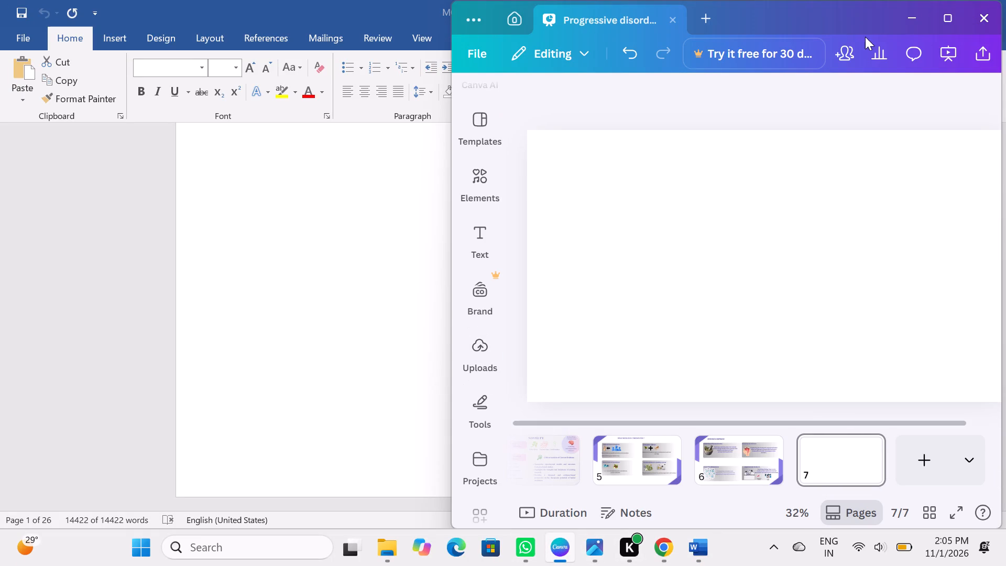
{"action": "left_click", "coordinate": [292, 209]}
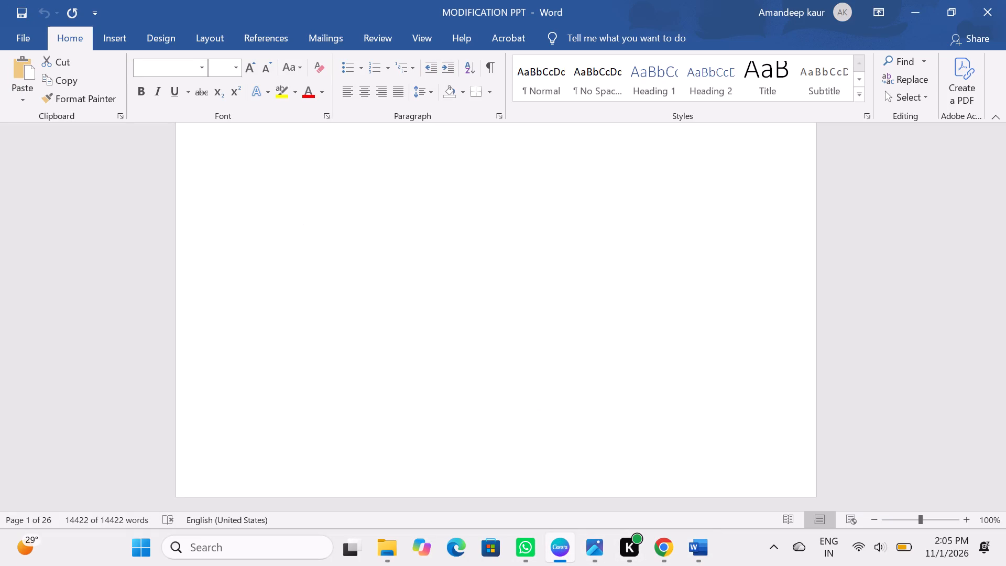
{"action": "left_click", "coordinate": [1002, 10]}
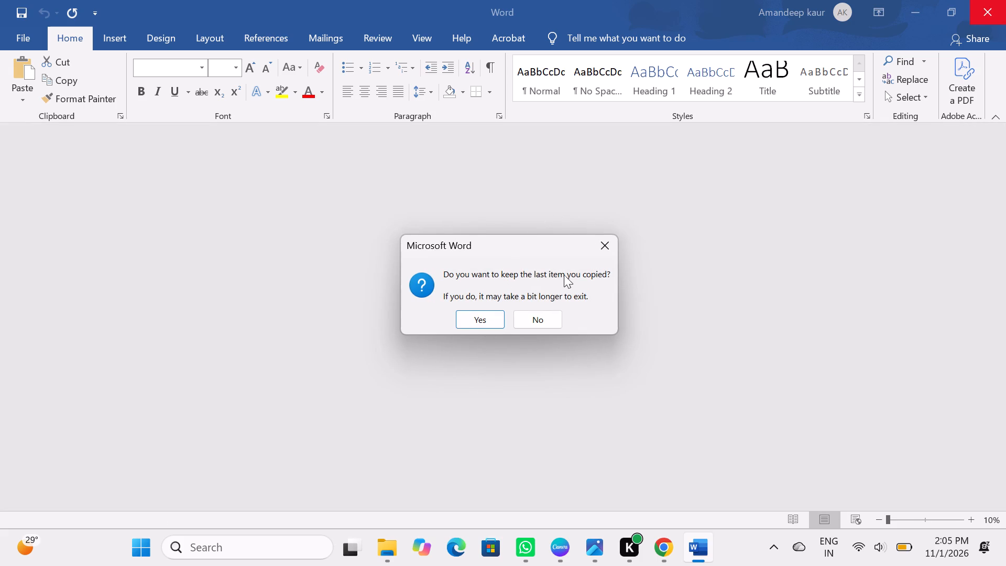
{"action": "left_click", "coordinate": [464, 315]}
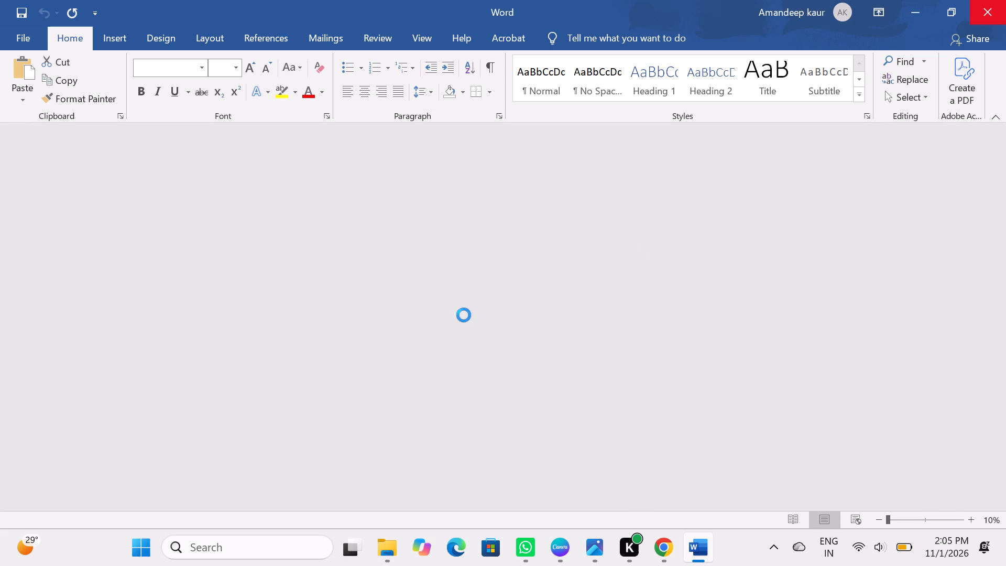
Switch to the Chrome window showing the ChatGPT future perspective image chat and close it.
{"action": "left_click", "coordinate": [396, 212]}
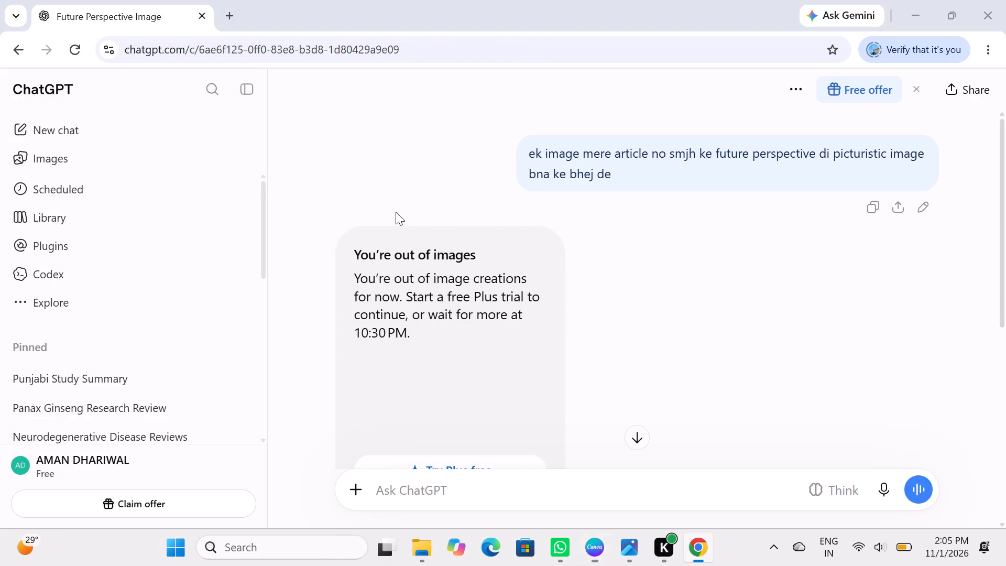
{"action": "left_click", "coordinate": [978, 15]}
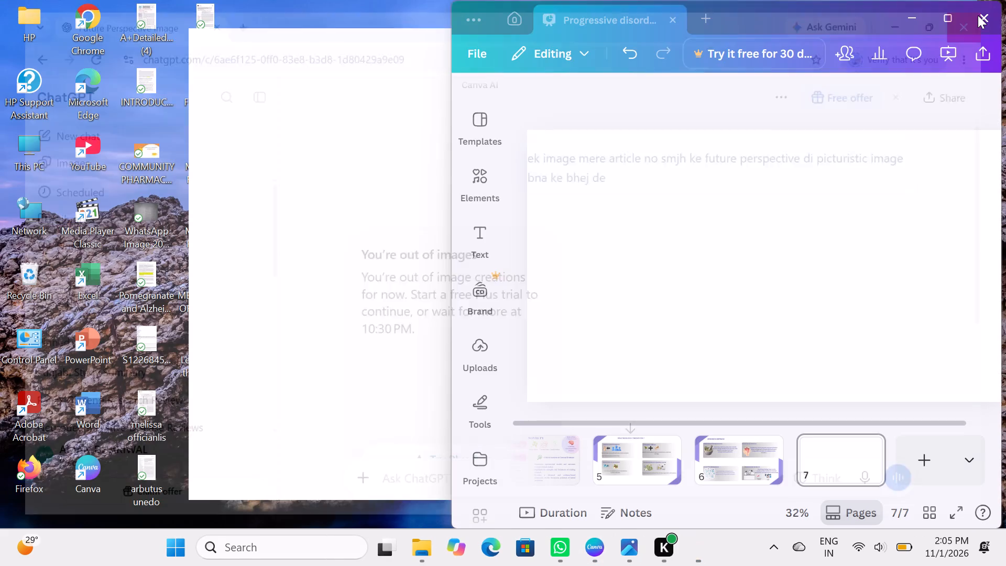
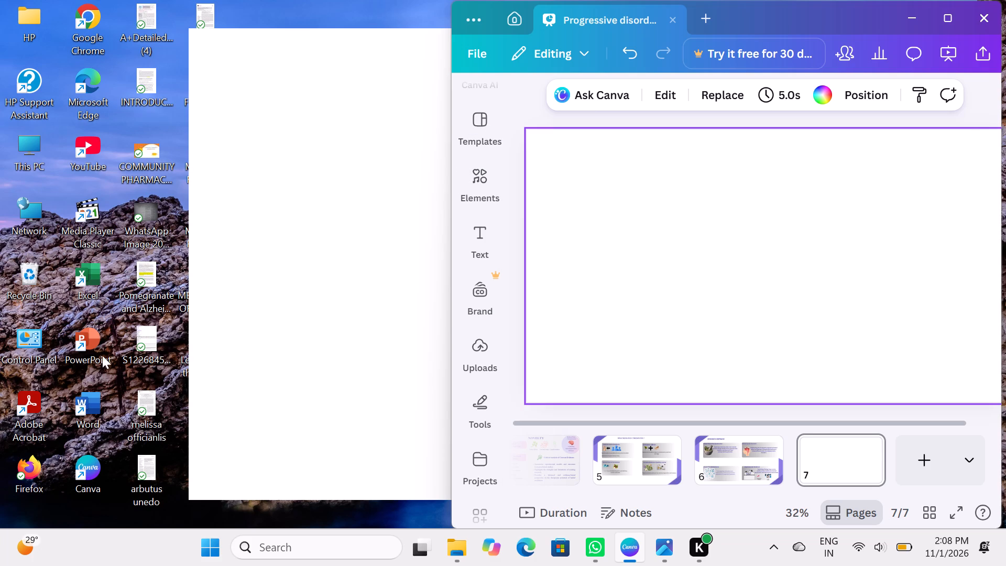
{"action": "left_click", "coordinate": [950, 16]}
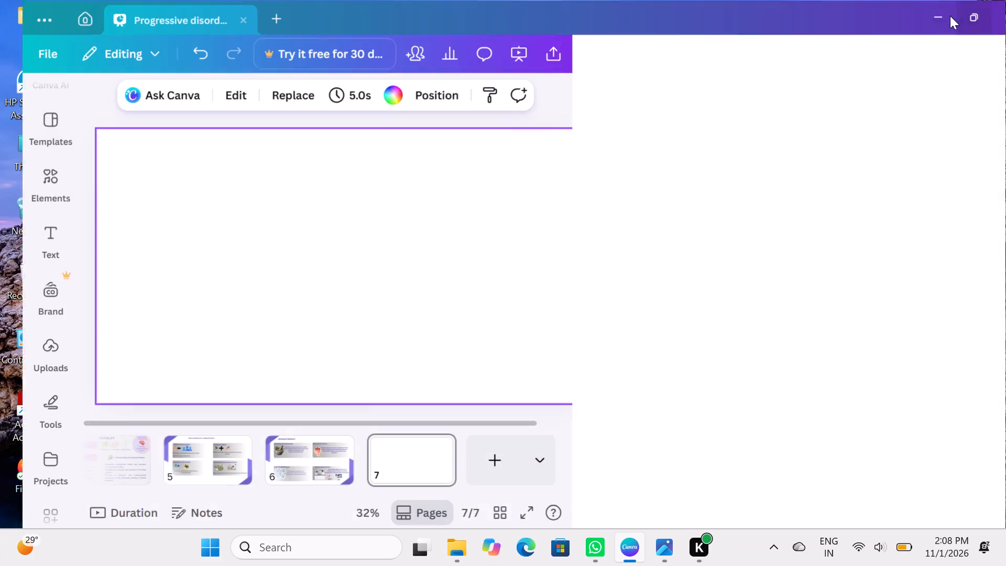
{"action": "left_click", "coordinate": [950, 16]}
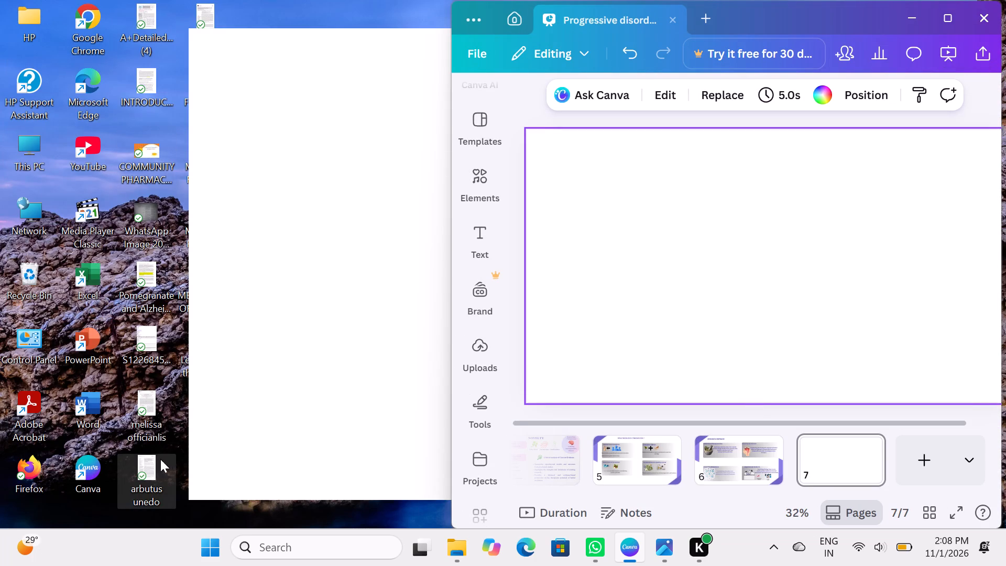
Switch to File Explorer and open the WhatsApp Image 2026-11-01 at 2.03.08 PM from Downloads in a maximized Photos window.
{"action": "left_click", "coordinate": [453, 549]}
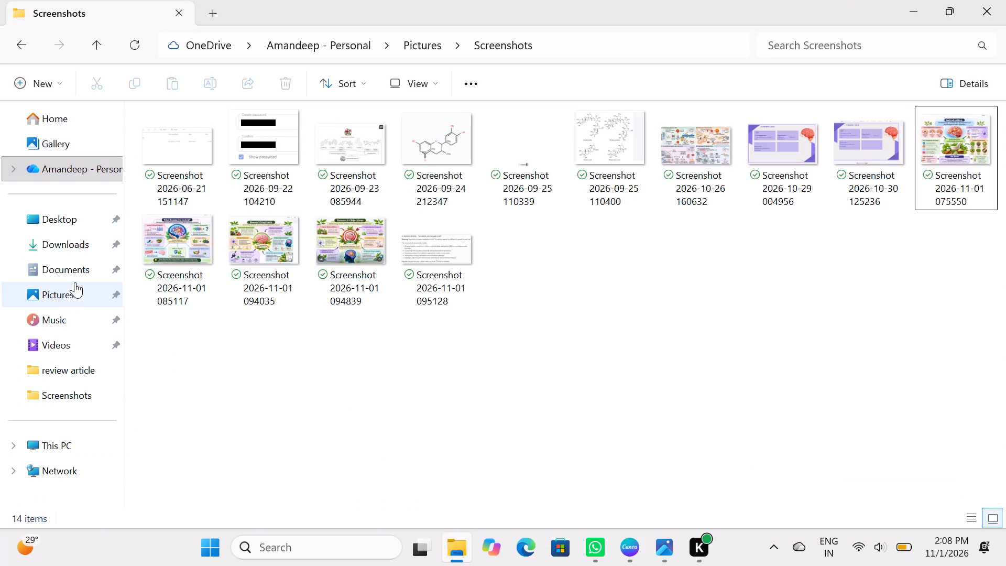
{"action": "left_click", "coordinate": [86, 249]}
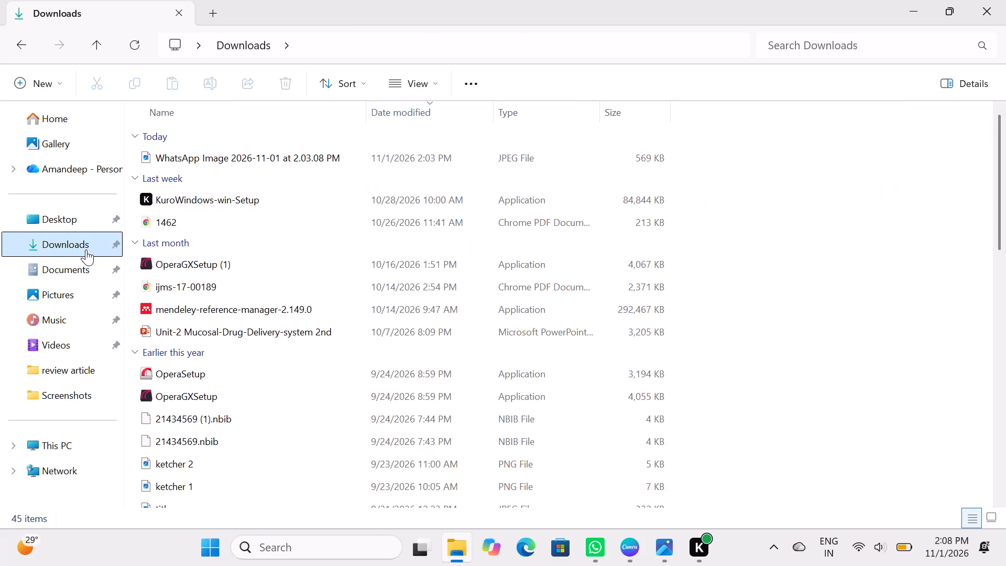
{"action": "double_click", "coordinate": [251, 153]}
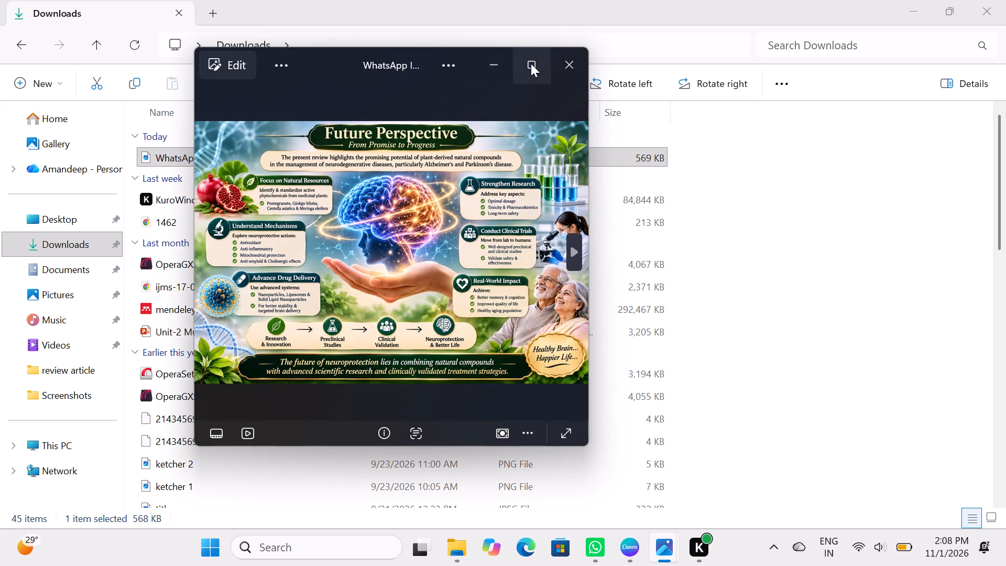
{"action": "left_click", "coordinate": [531, 63]}
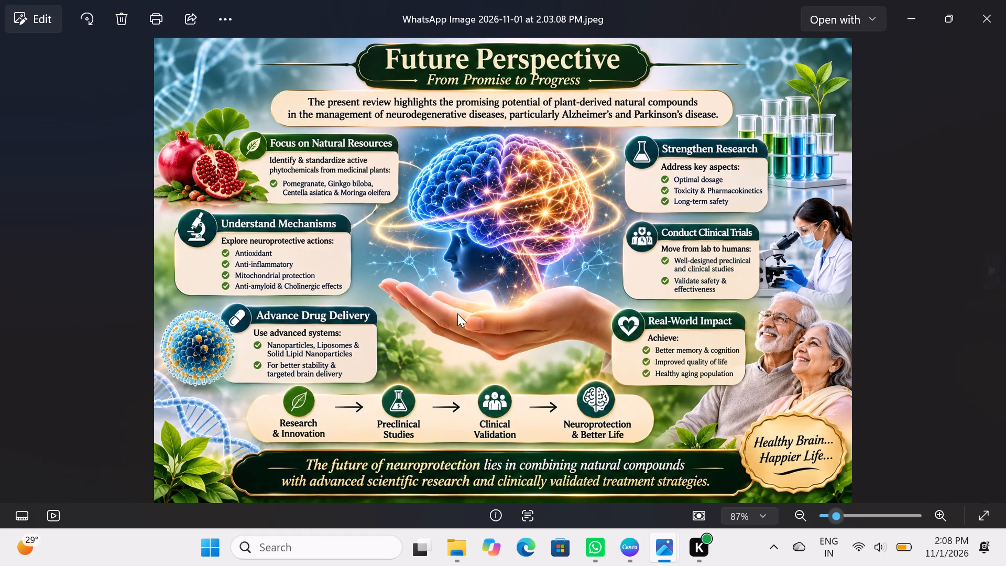
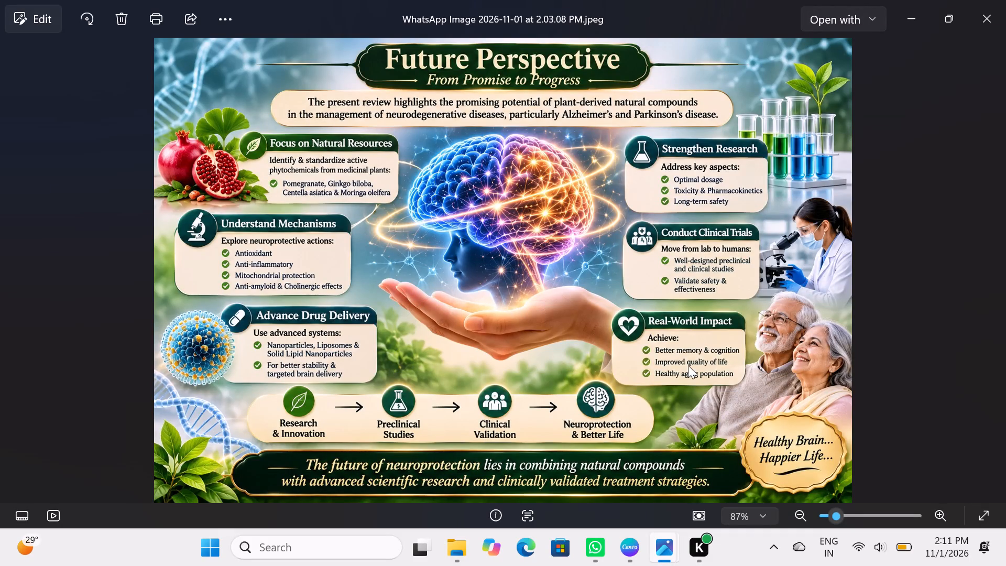
Switch to Canva and apply the saved Untitled Design introduction slide with purple corner shapes to blank page 7.
{"action": "left_click", "coordinate": [635, 547]}
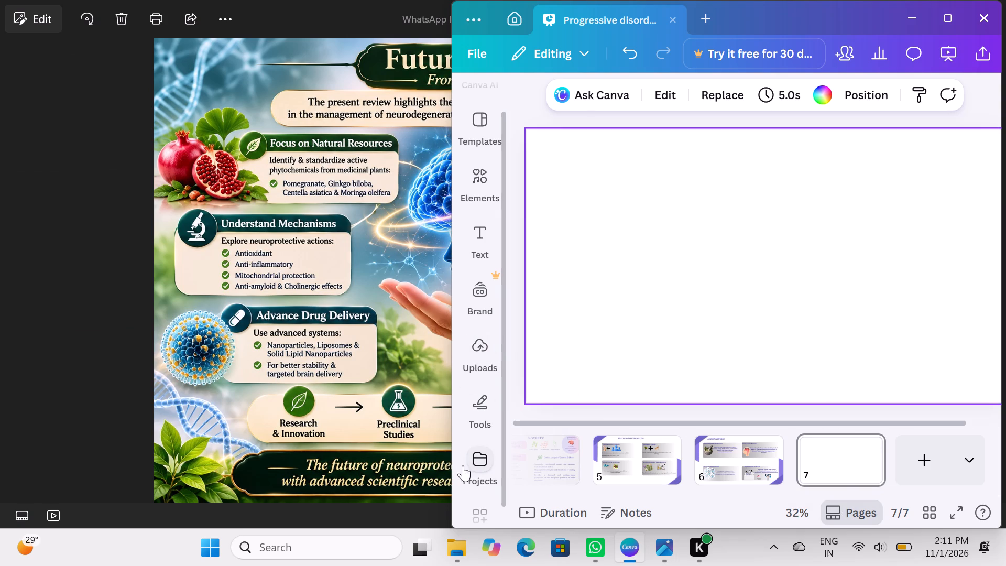
{"action": "left_click", "coordinate": [478, 460]}
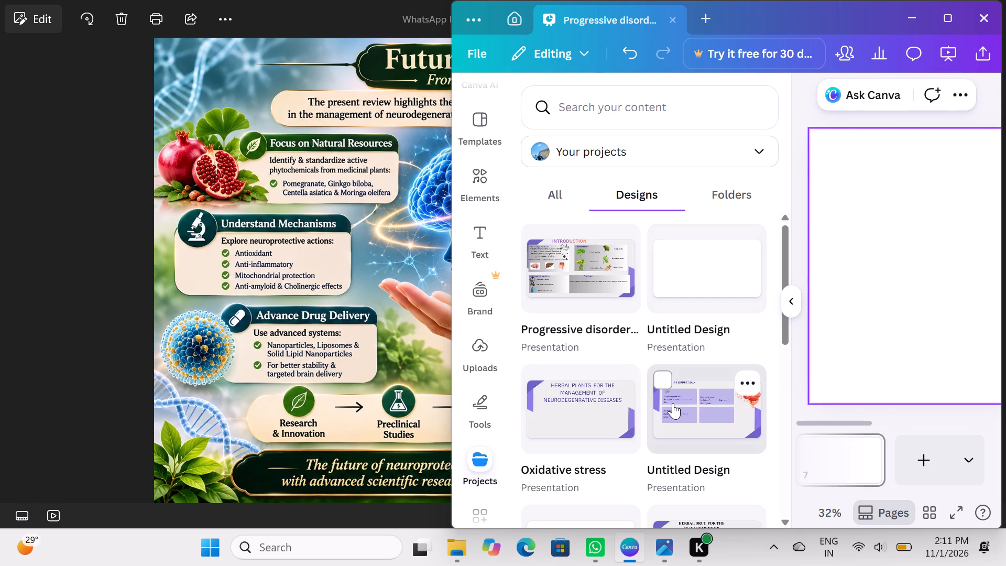
{"action": "left_click", "coordinate": [673, 403]}
{"action": "left_click", "coordinate": [606, 420]}
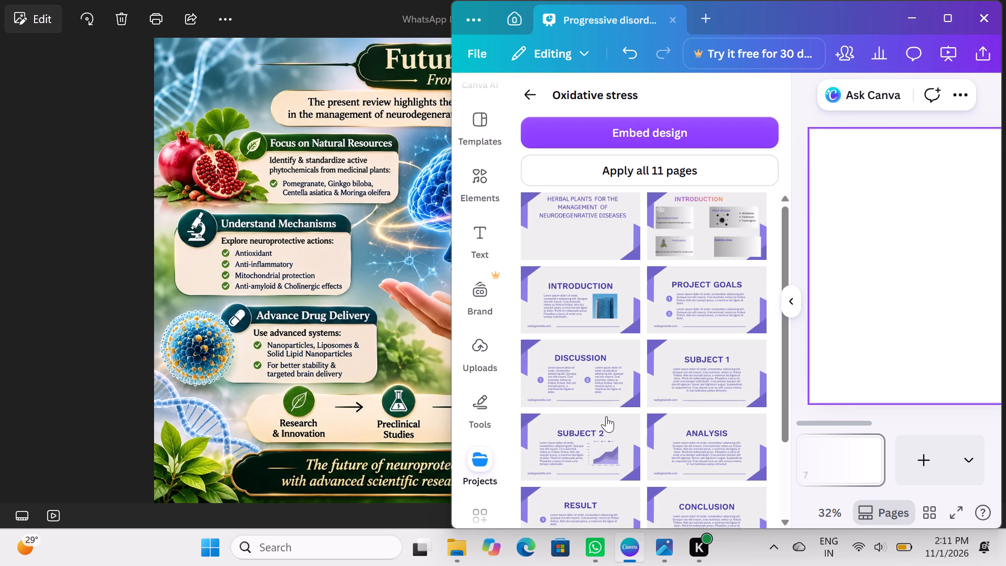
{"action": "scroll", "coordinate": [703, 429], "scroll_direction": "down", "scroll_amount": 3}
{"action": "scroll", "coordinate": [703, 429], "scroll_direction": "up", "scroll_amount": 4}
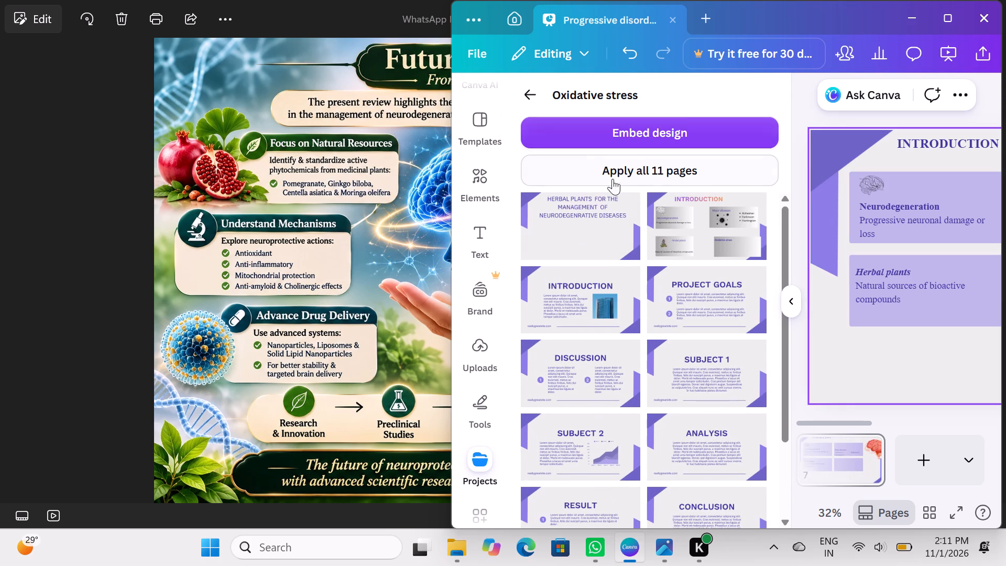
{"action": "left_click", "coordinate": [475, 419]}
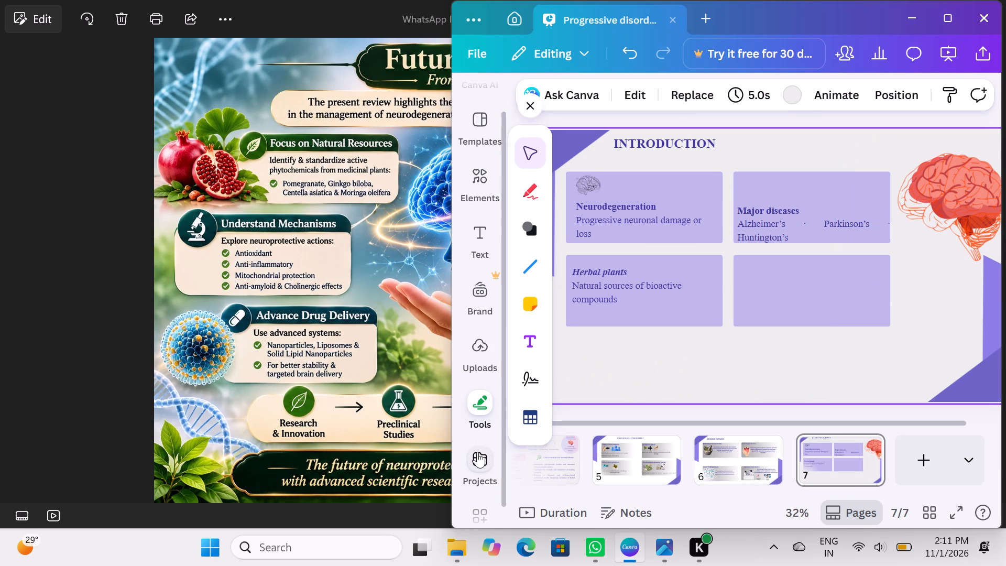
{"action": "left_click", "coordinate": [477, 452]}
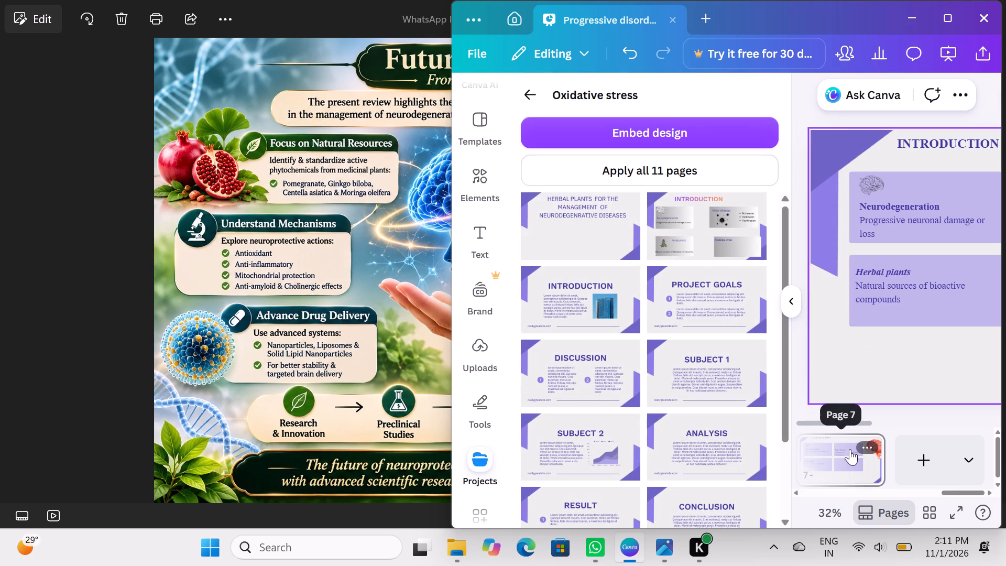
{"action": "left_click", "coordinate": [784, 303]}
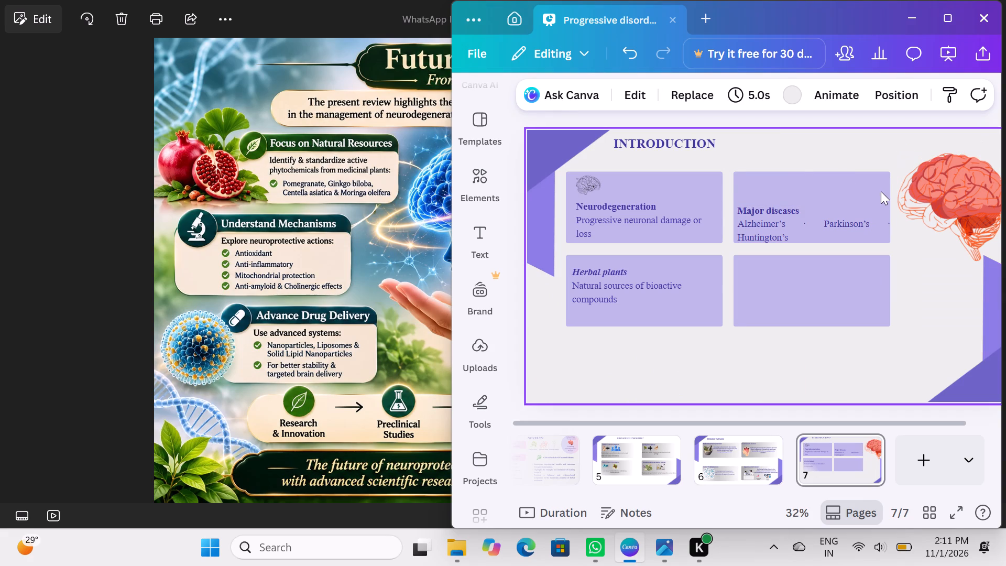
Delete the Major diseases box with its text and the empty purple box below it from page 7.
{"action": "left_click", "coordinate": [881, 191]}
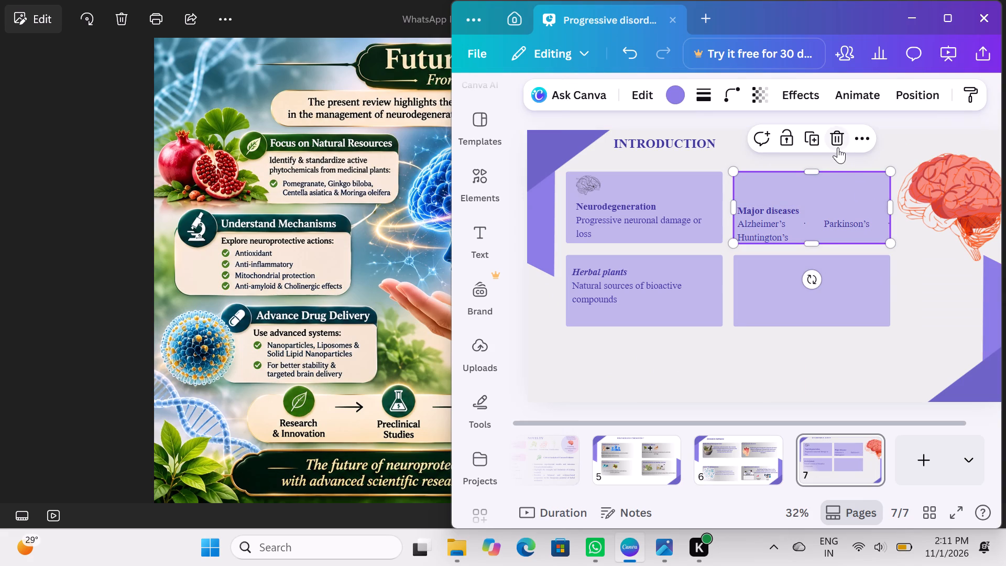
{"action": "left_click", "coordinate": [838, 146]}
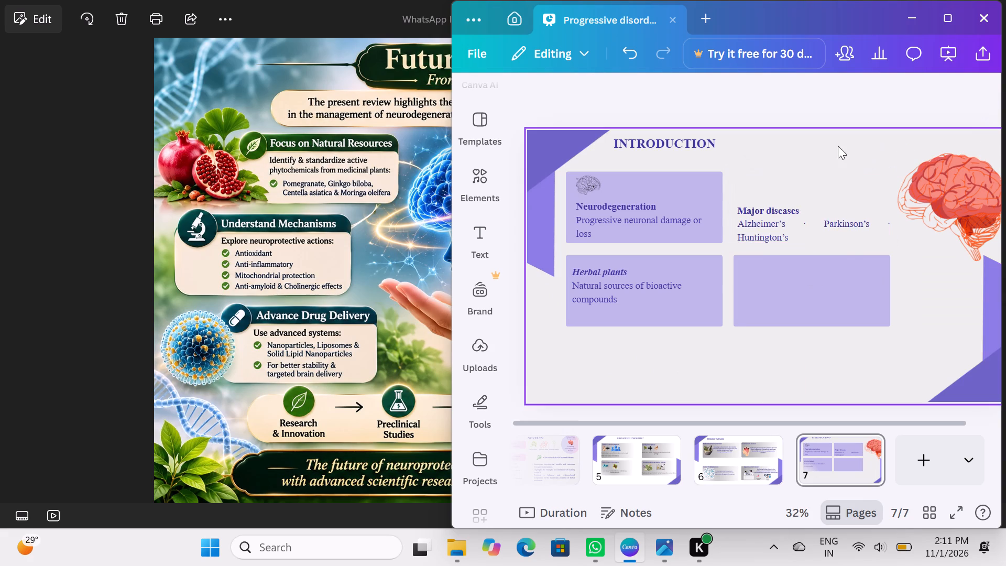
{"action": "left_click", "coordinate": [799, 230]}
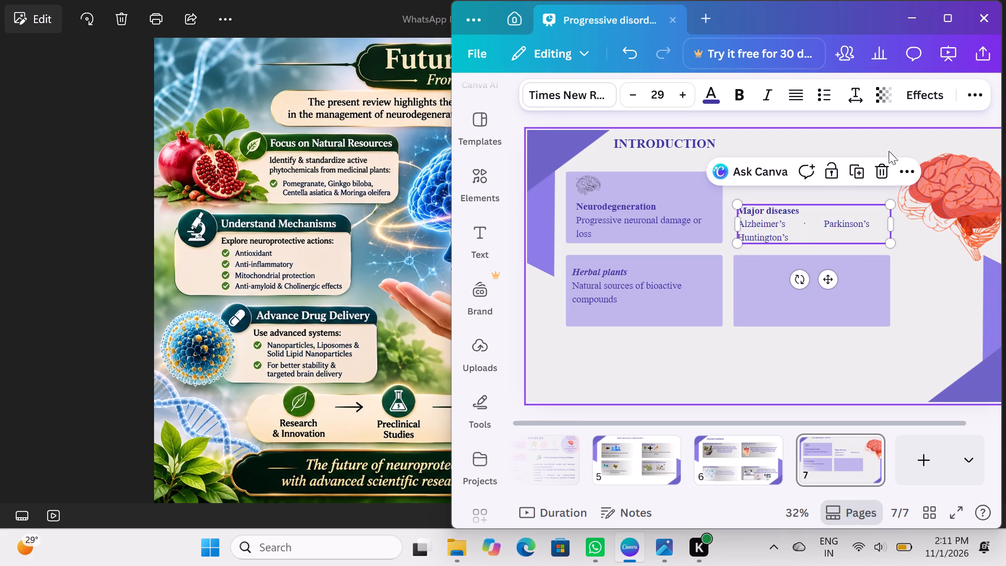
{"action": "left_click", "coordinate": [885, 167]}
{"action": "left_click", "coordinate": [841, 268]}
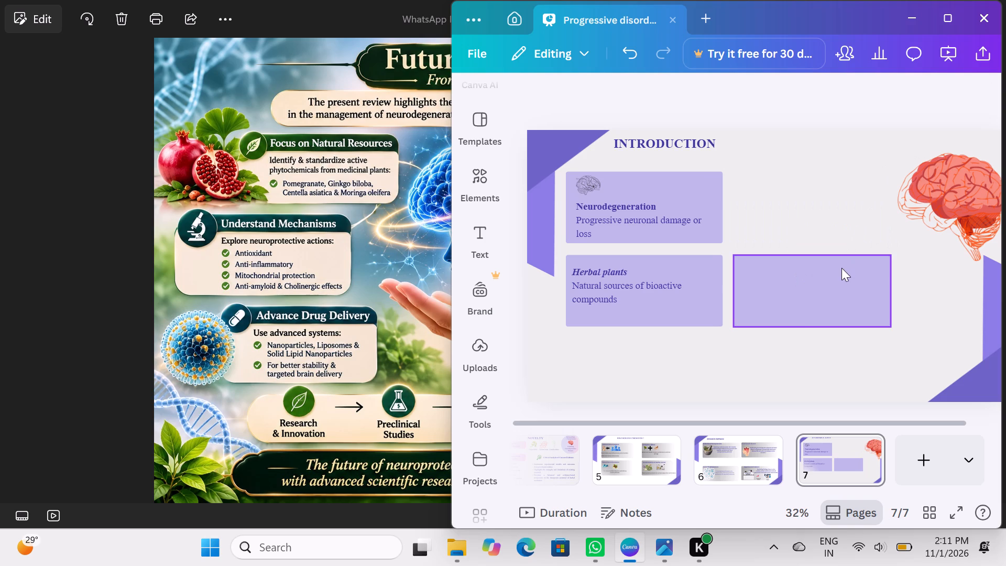
{"action": "left_click", "coordinate": [840, 226]}
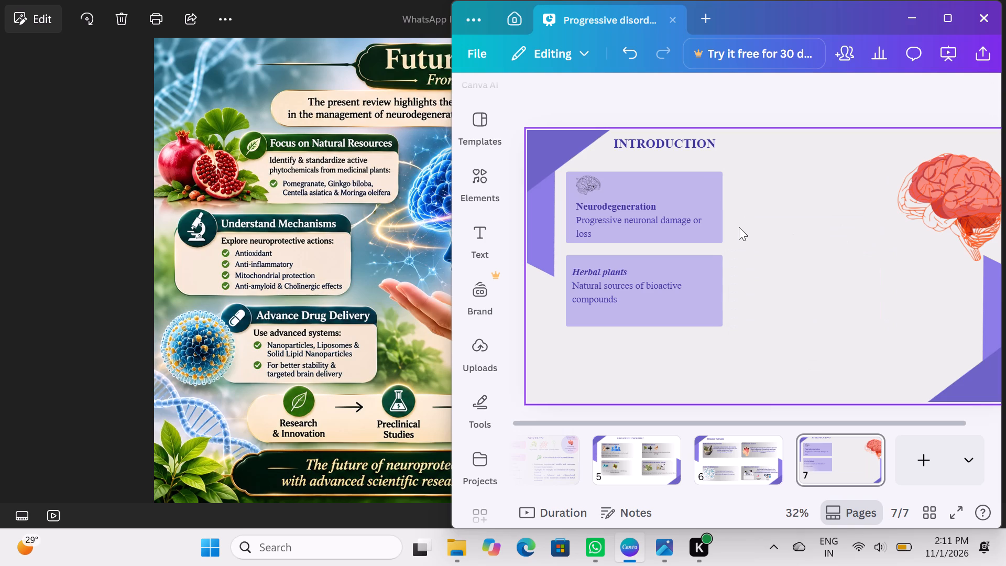
Delete the Neurodegeneration and Herbal plants texts together with their purple boxes from page 7.
{"action": "left_click", "coordinate": [680, 225]}
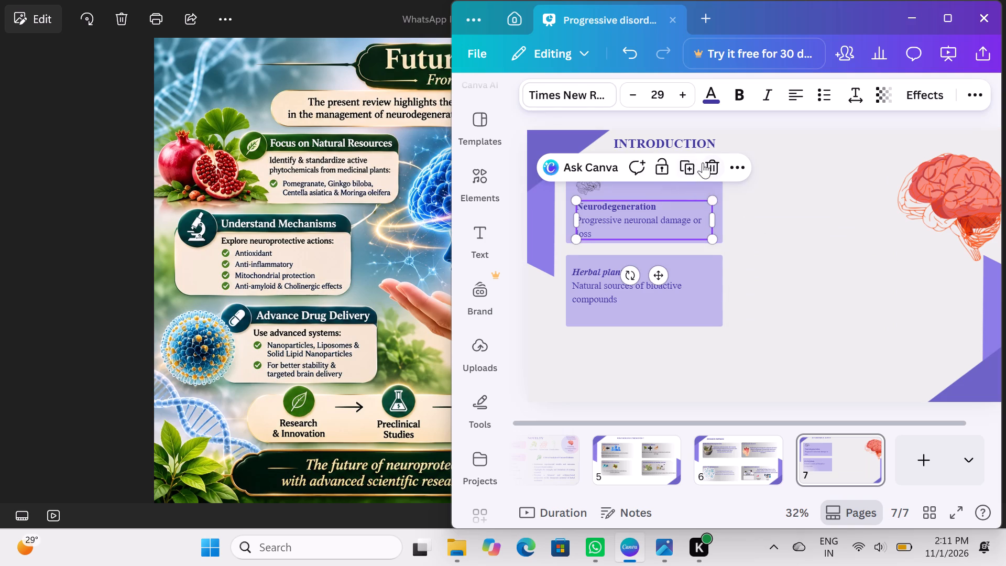
{"action": "left_click", "coordinate": [707, 161]}
{"action": "left_click", "coordinate": [641, 182]}
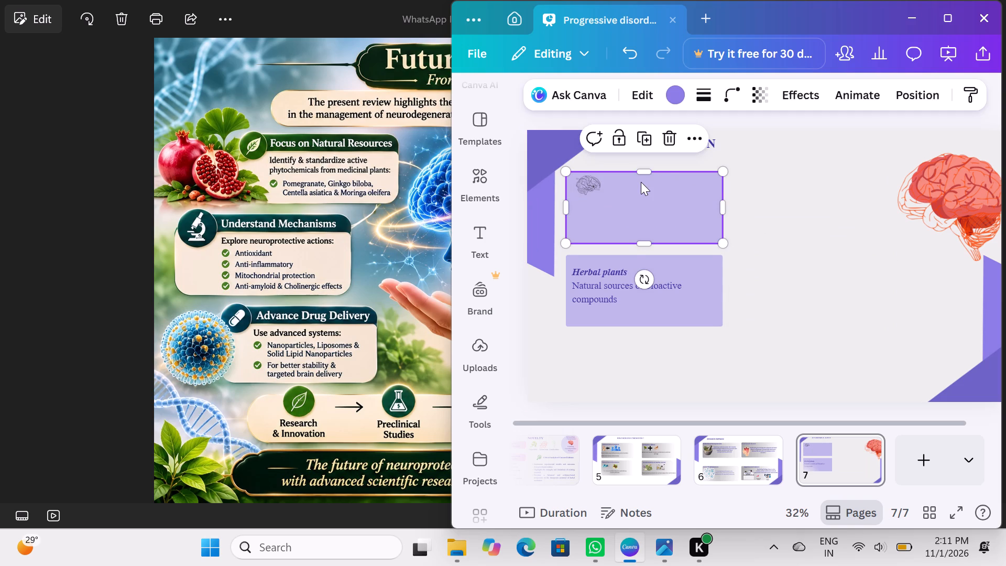
{"action": "left_click", "coordinate": [663, 137]}
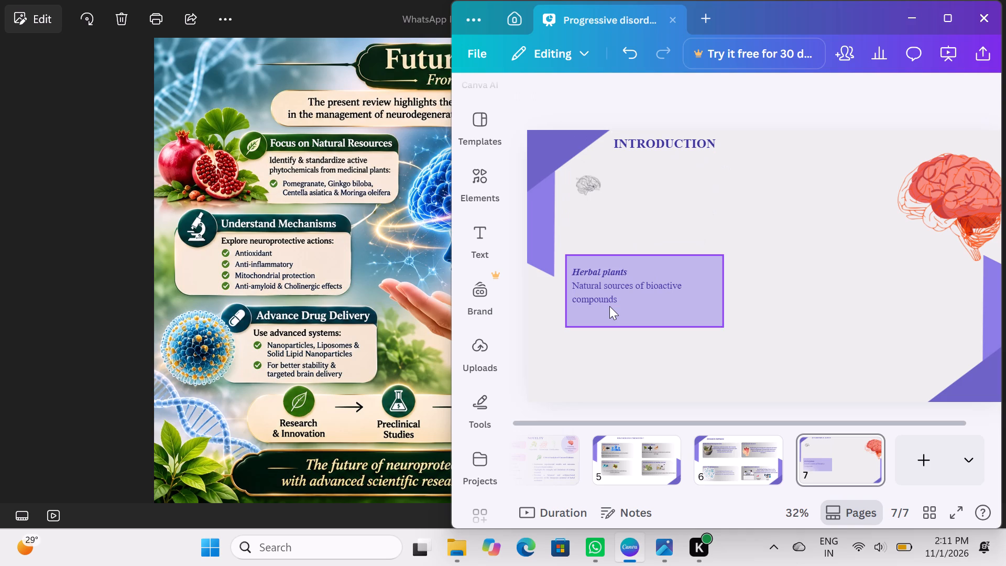
{"action": "left_click", "coordinate": [609, 306]}
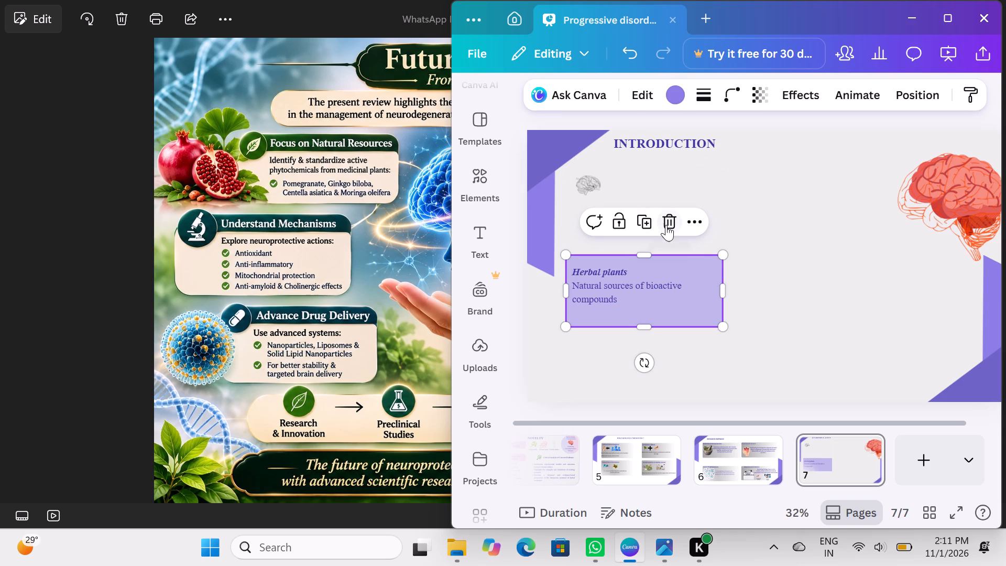
{"action": "left_click", "coordinate": [666, 225]}
{"action": "left_click", "coordinate": [622, 281]}
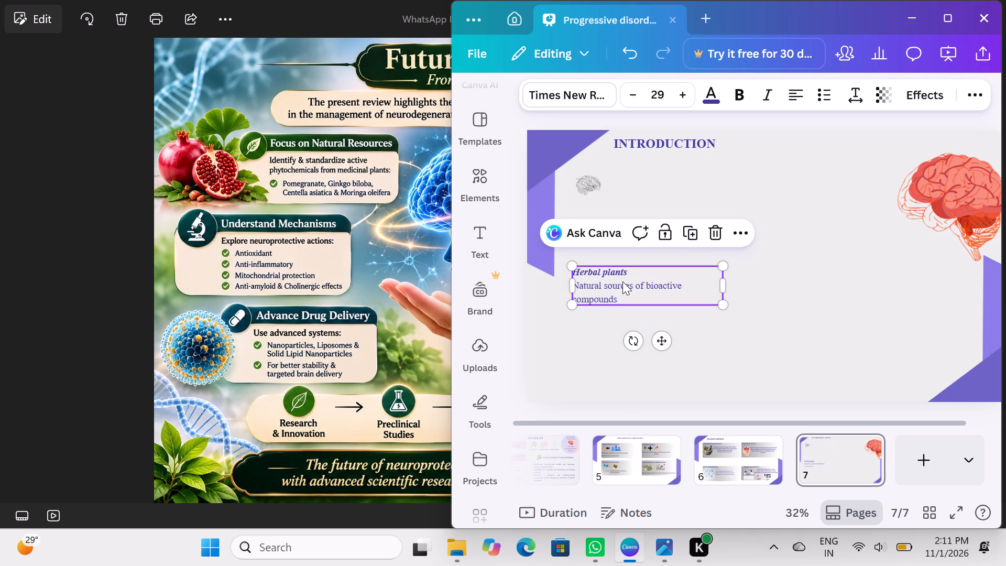
{"action": "left_click", "coordinate": [716, 232]}
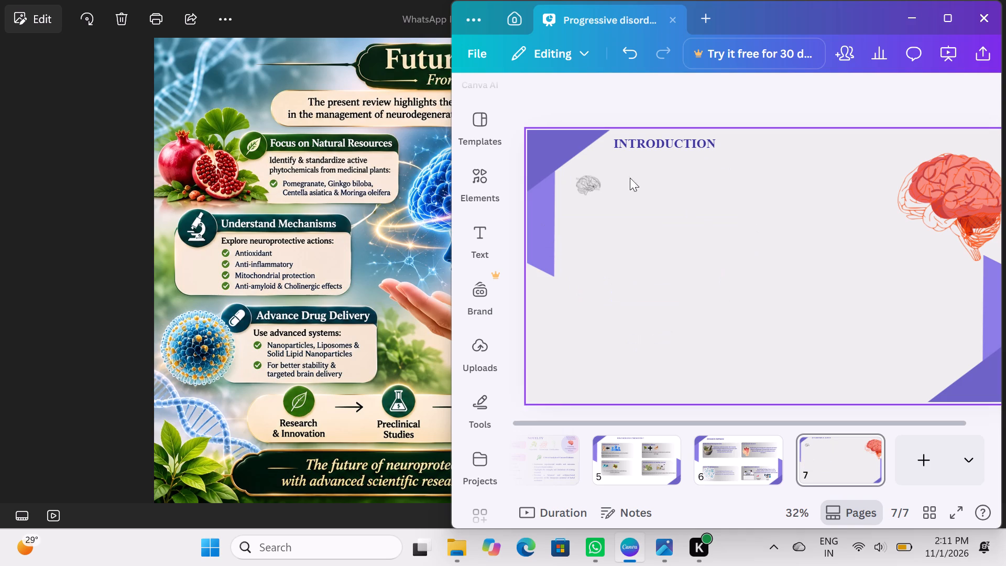
Delete the small brain icon, both overlapping large brain illustrations and the INTRODUCTION heading, leaving only the corner shapes.
{"action": "left_click", "coordinate": [599, 176]}
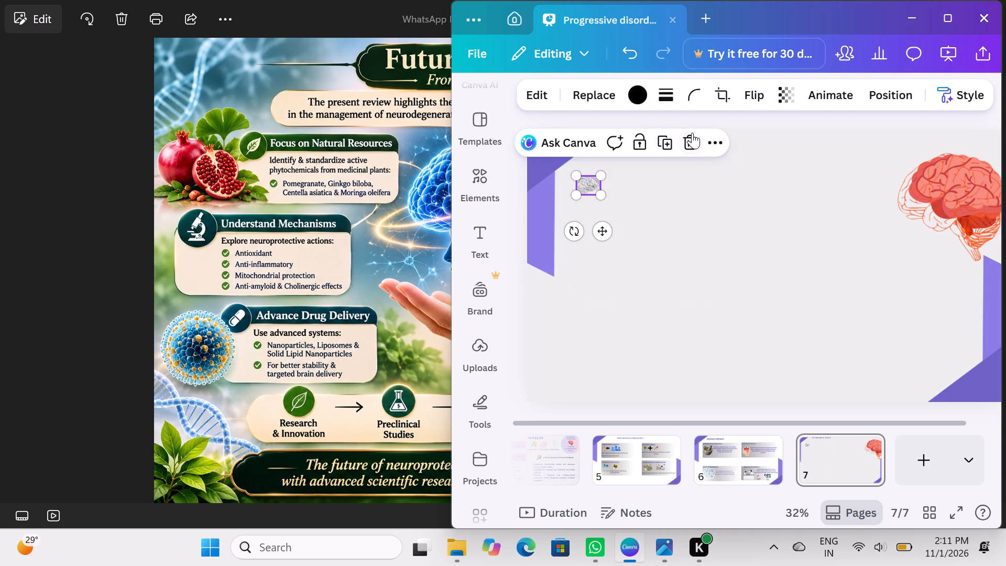
{"action": "left_click", "coordinate": [691, 133]}
{"action": "left_click", "coordinate": [953, 172]}
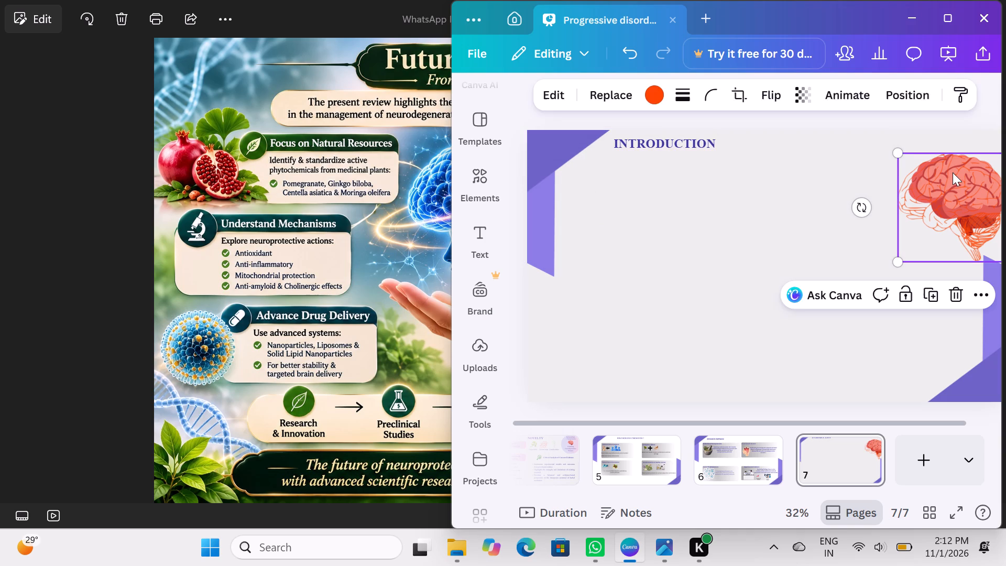
{"action": "left_click", "coordinate": [957, 293]}
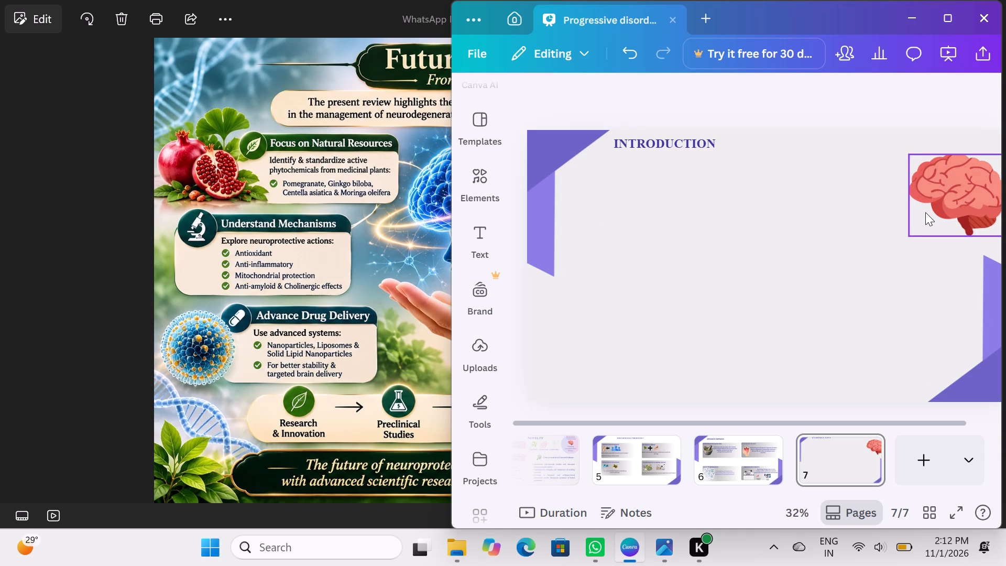
{"action": "left_click", "coordinate": [925, 212]}
{"action": "left_click", "coordinate": [947, 263]}
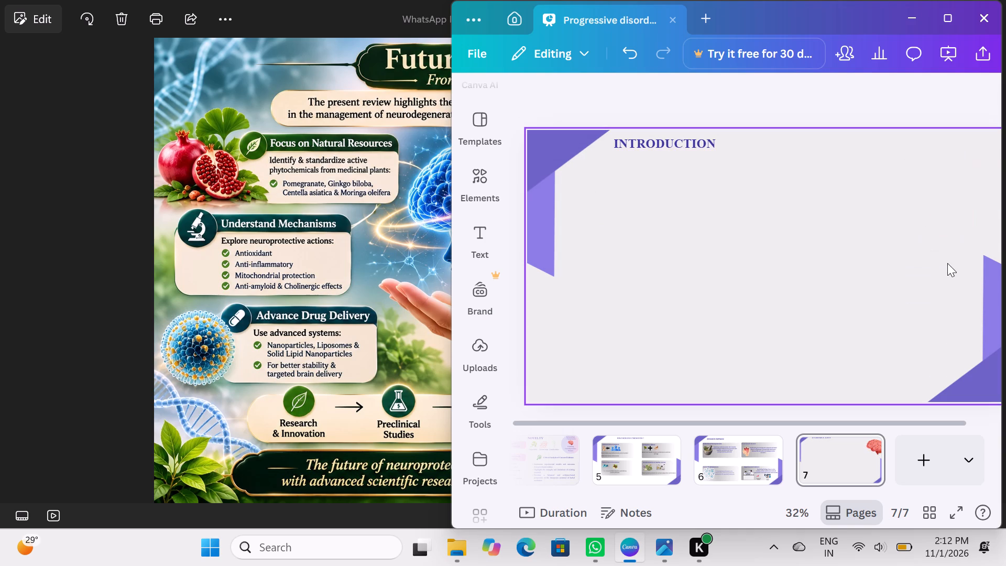
{"action": "left_click", "coordinate": [649, 147]}
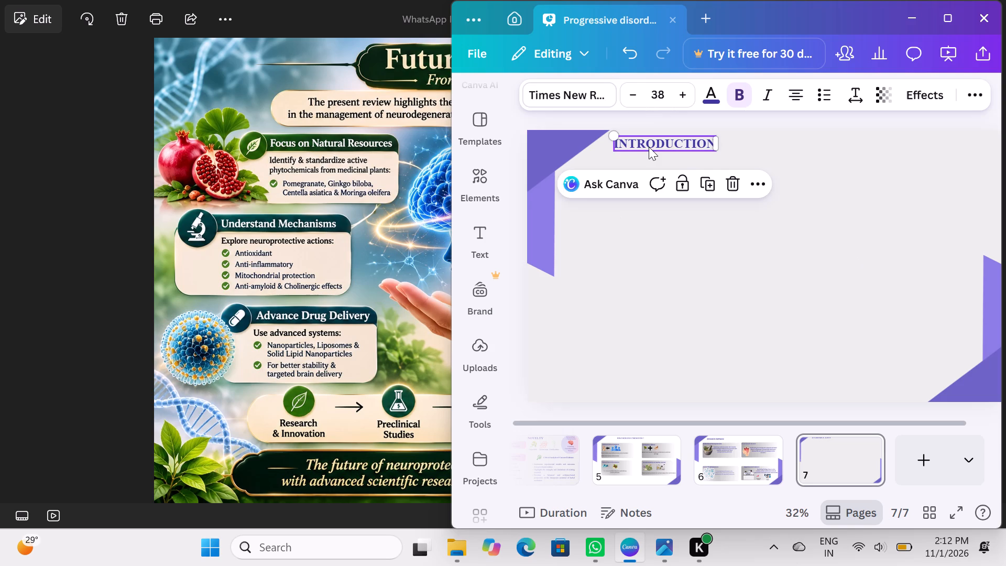
{"action": "left_click", "coordinate": [736, 176]}
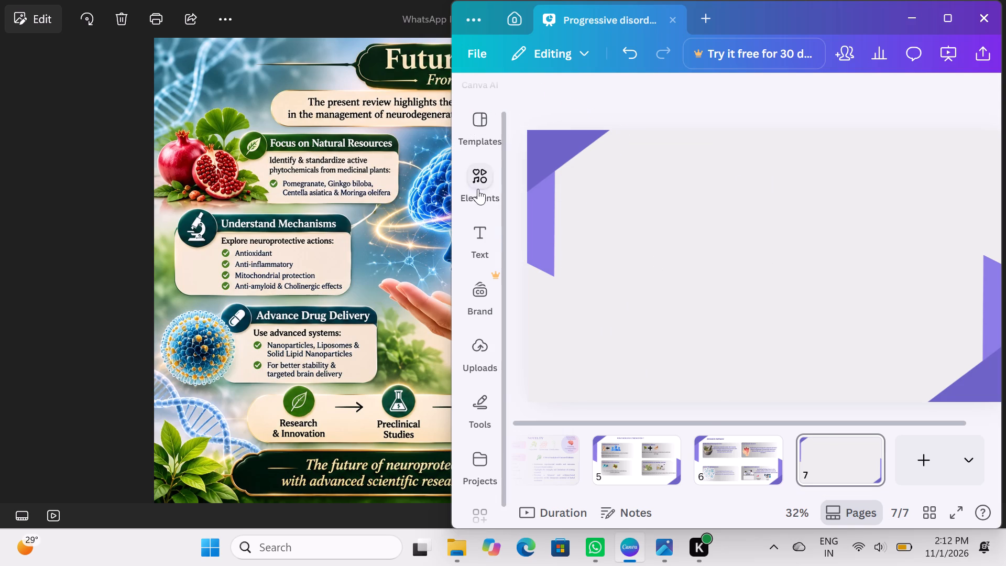
Add a text box reading "Future Perspectives" and place it near the top of page 7 beside the upper corner shape.
{"action": "left_click", "coordinate": [479, 232]}
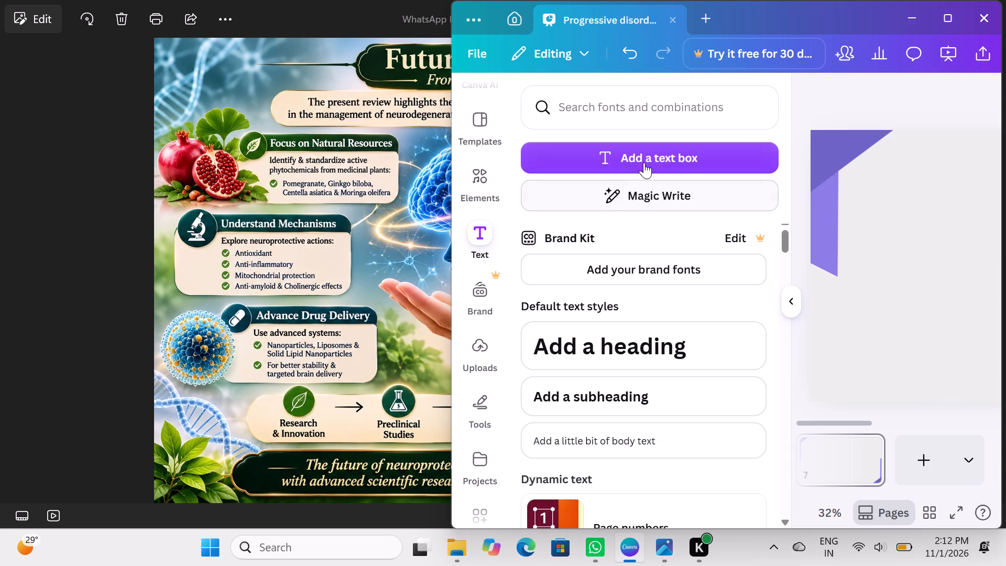
{"action": "left_click", "coordinate": [646, 156]}
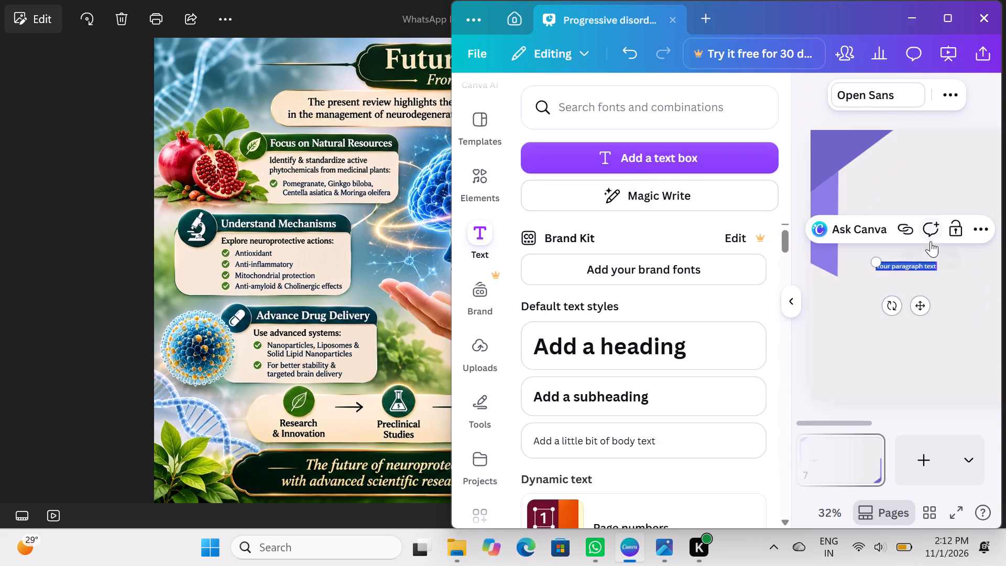
{"action": "key", "text": "BackSpace"}
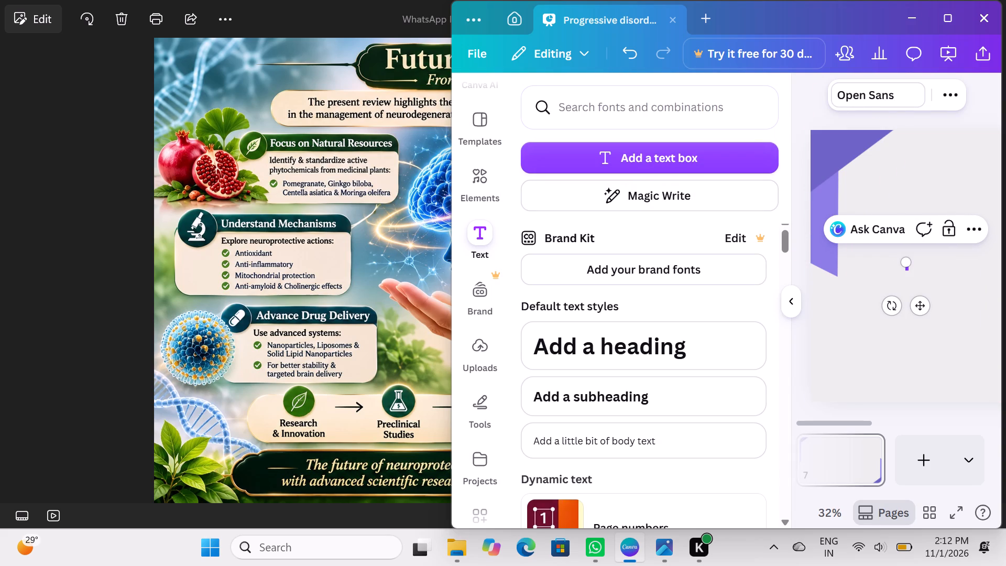
{"action": "key", "text": "f"}
{"action": "type", "text": "uture"}
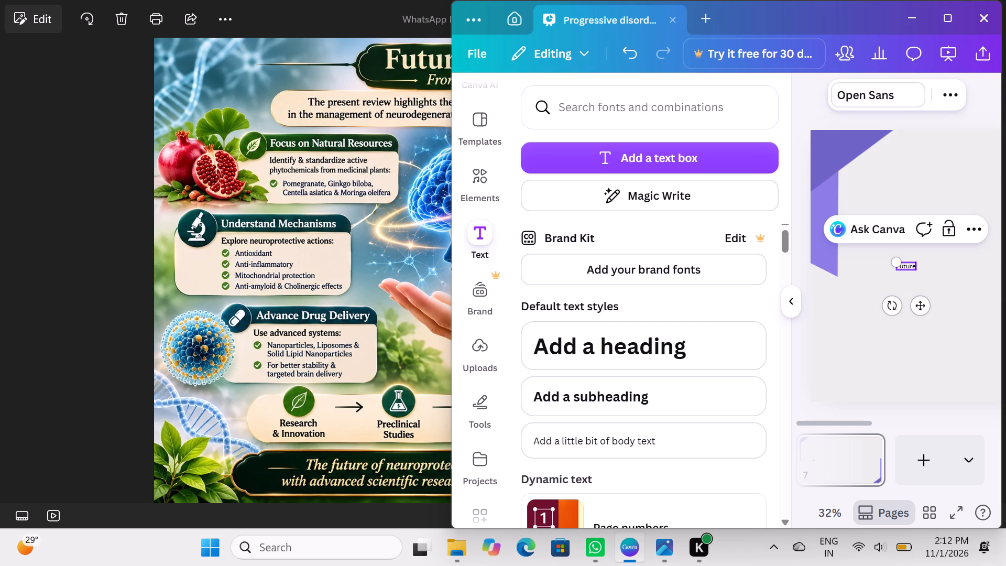
{"action": "key", "text": "space"}
{"action": "type", "text": "ers"}
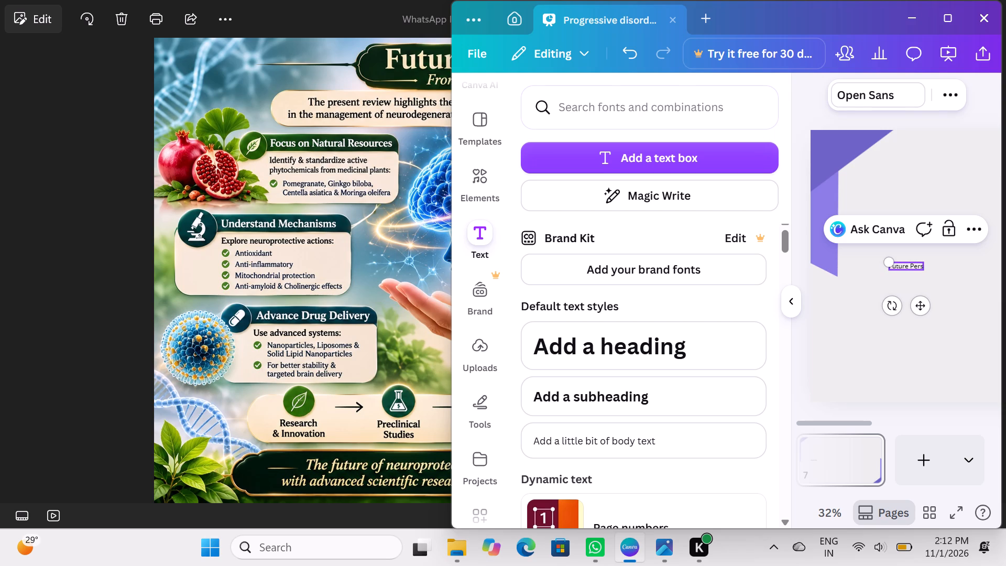
{"action": "type", "text": "pectives"}
{"action": "left_click_drag", "start_coordinate": [918, 304], "coordinate": [943, 191]}
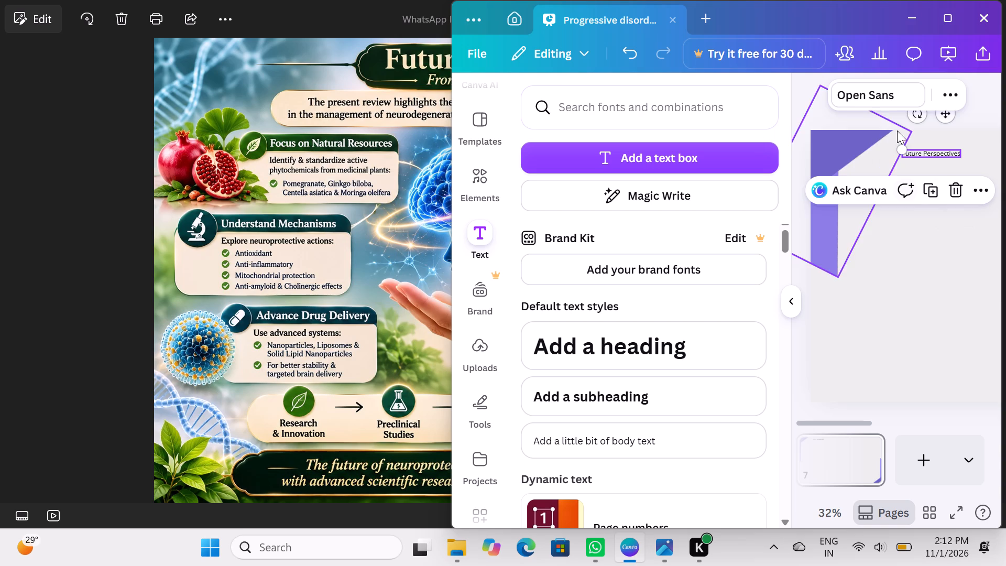
{"action": "scroll", "coordinate": [900, 272], "scroll_direction": "left", "scroll_amount": 1}
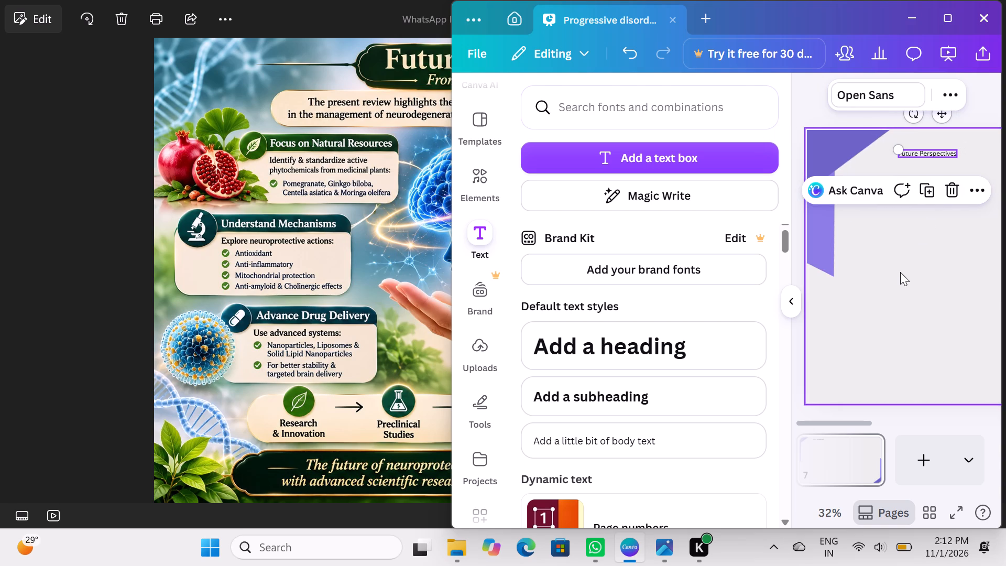
Make the Future Perspectives heading bold and italic and colour it dark purple.
{"action": "scroll", "coordinate": [900, 272], "scroll_direction": "left", "scroll_amount": 1}
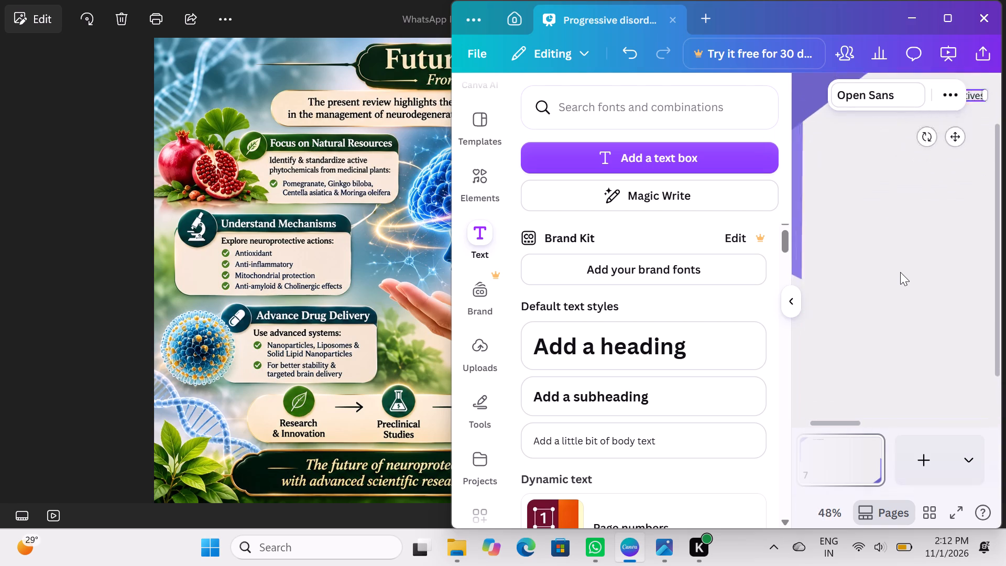
{"action": "left_click", "coordinate": [795, 304]}
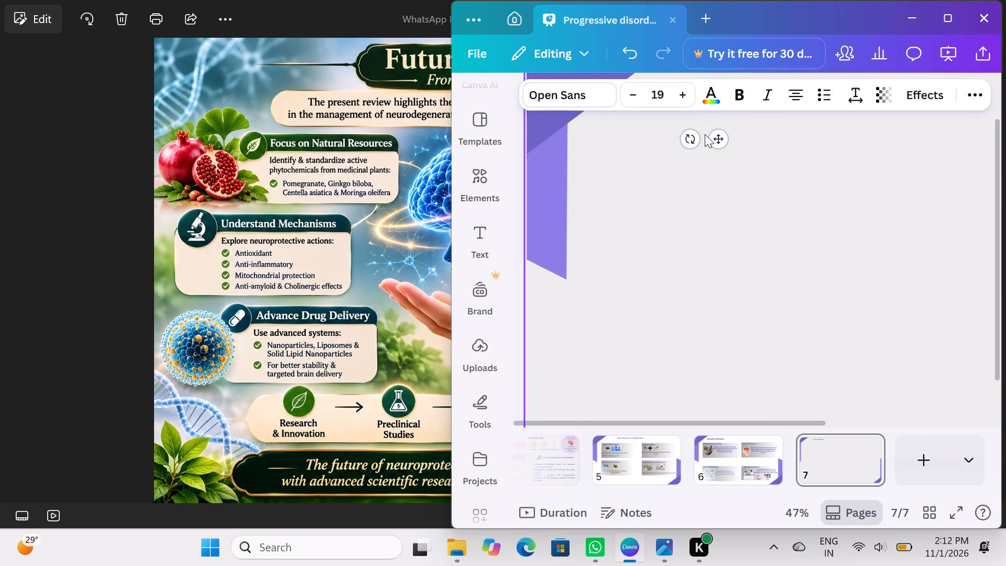
{"action": "left_click", "coordinate": [744, 96]}
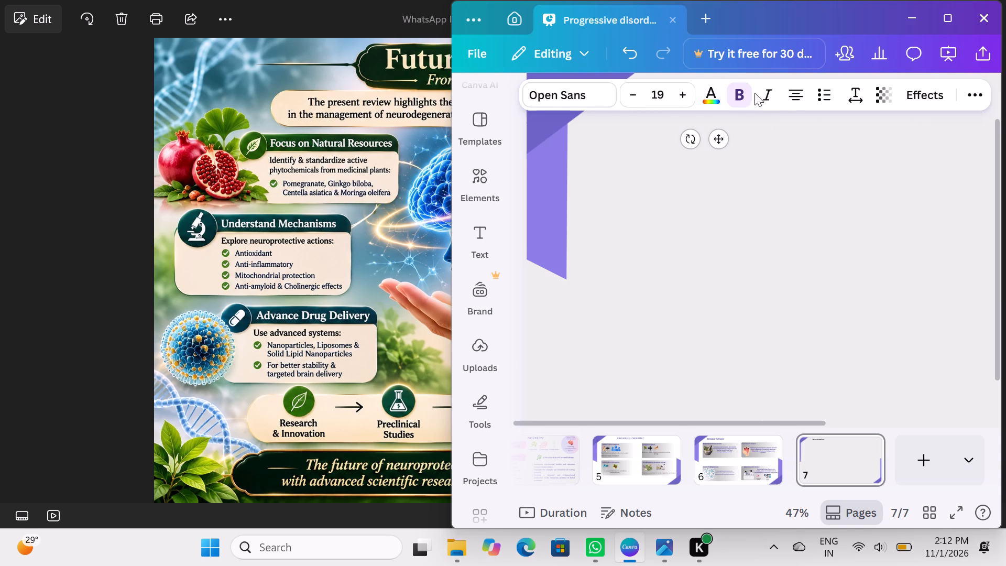
{"action": "left_click", "coordinate": [766, 96]}
{"action": "left_click", "coordinate": [714, 97]}
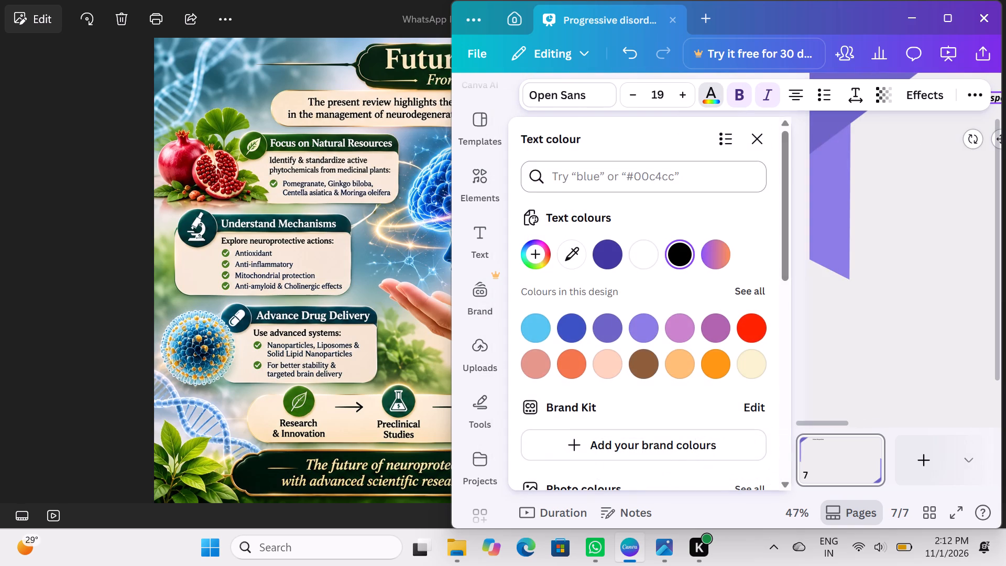
{"action": "left_click", "coordinate": [610, 247]}
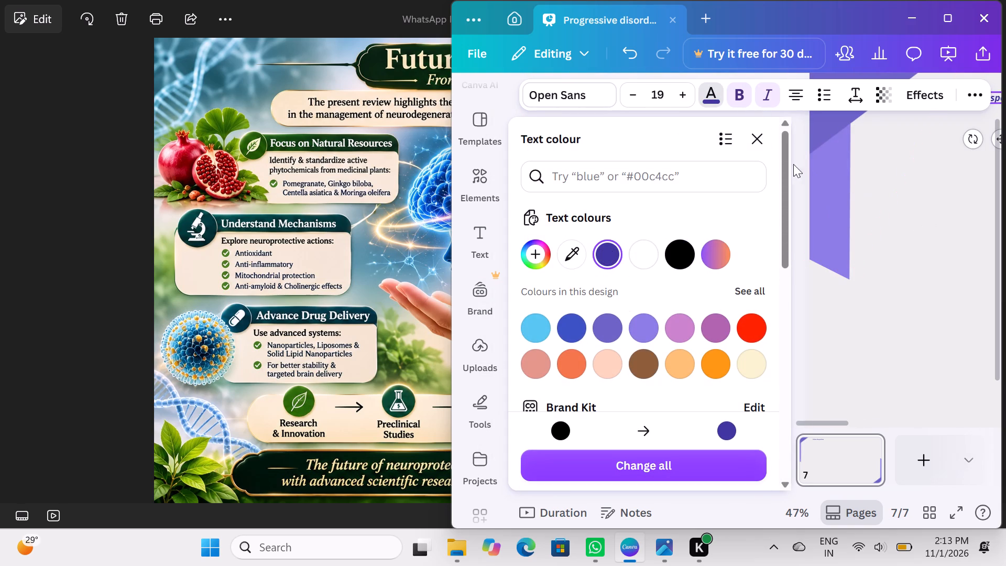
{"action": "left_click", "coordinate": [760, 135]}
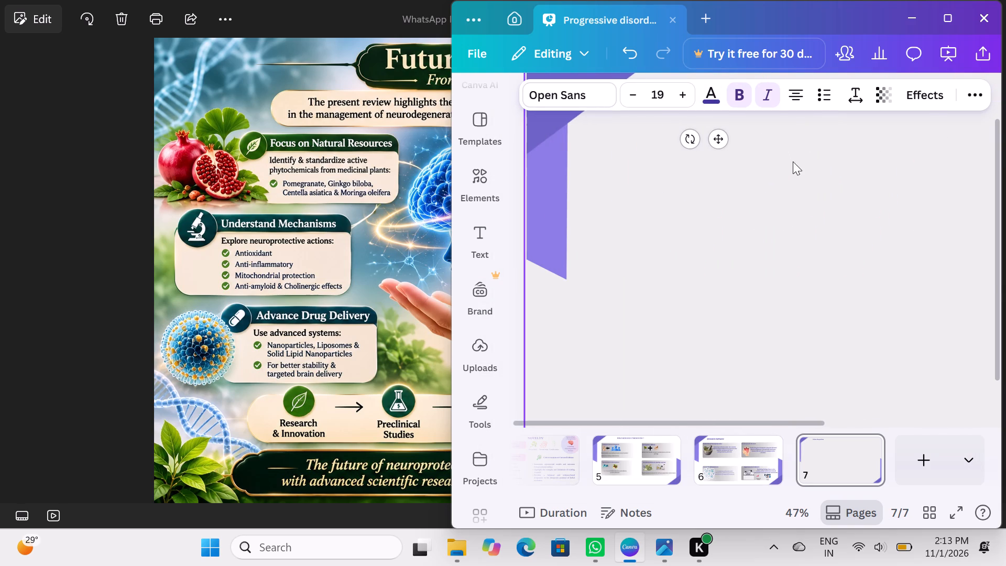
Increase the Future Perspectives heading's font size to 30.
{"action": "scroll", "coordinate": [753, 176], "scroll_direction": "up", "scroll_amount": 2}
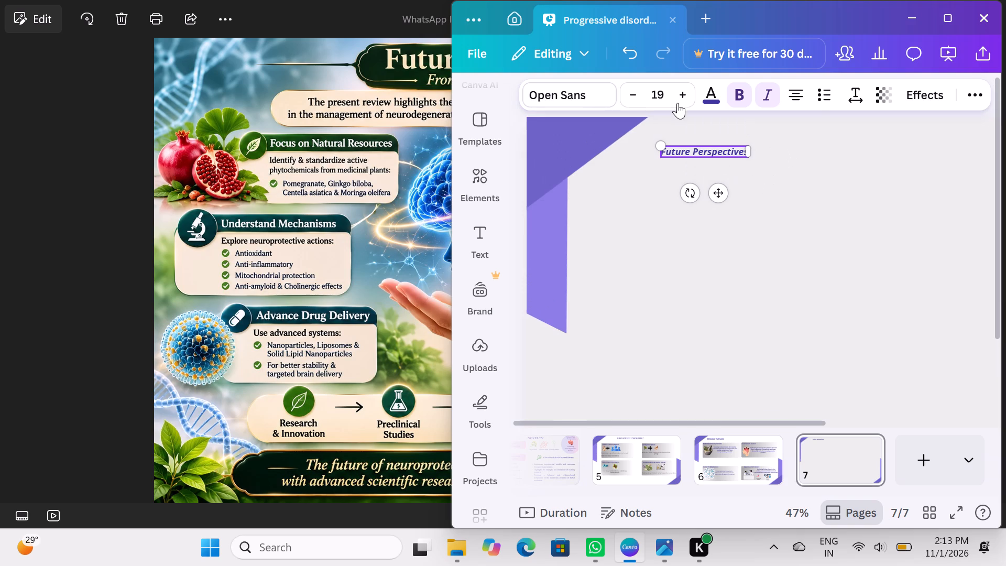
{"action": "triple_click", "coordinate": [677, 91]}
{"action": "triple_click", "coordinate": [677, 91]}
{"action": "left_click", "coordinate": [677, 91]}
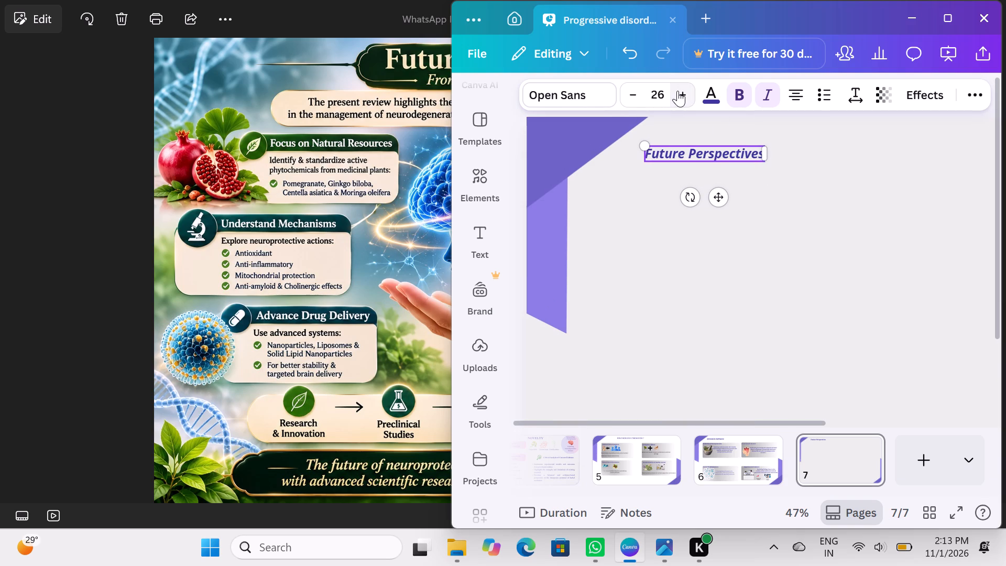
{"action": "triple_click", "coordinate": [677, 91]}
{"action": "left_click", "coordinate": [677, 91]}
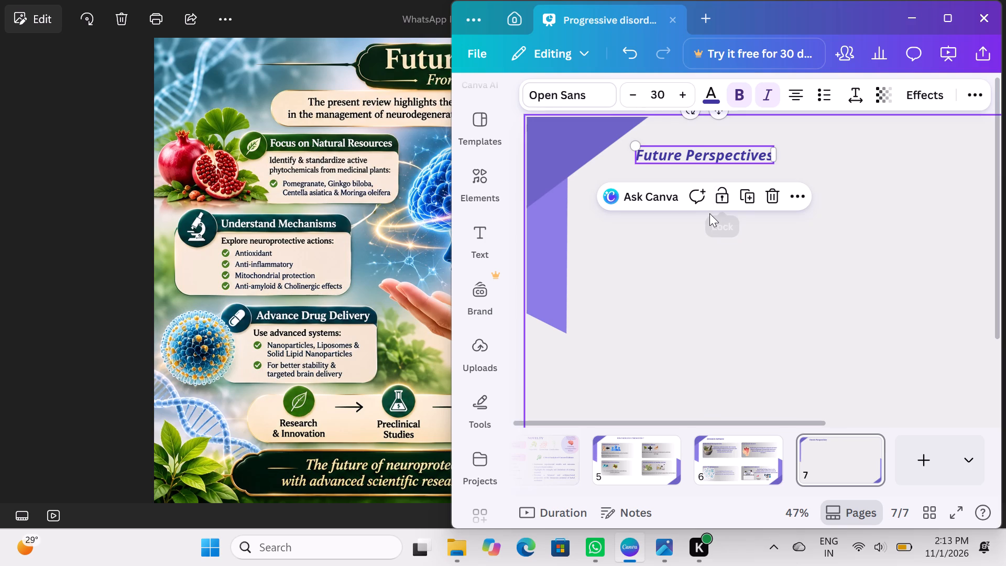
{"action": "left_click", "coordinate": [709, 213]}
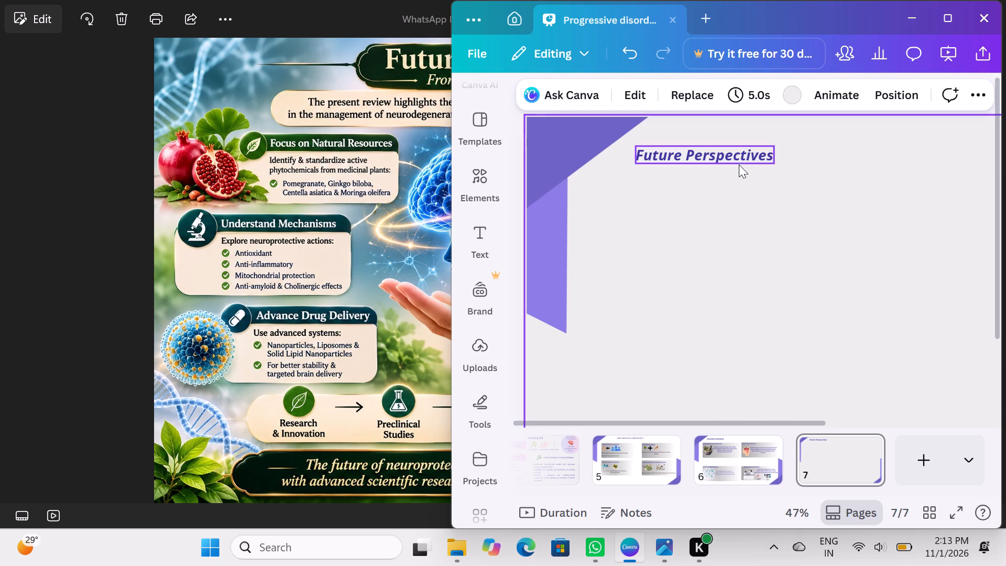
Move the heading slightly higher and further from the corner shape, and set its font size to 32.
{"action": "left_click", "coordinate": [739, 157]}
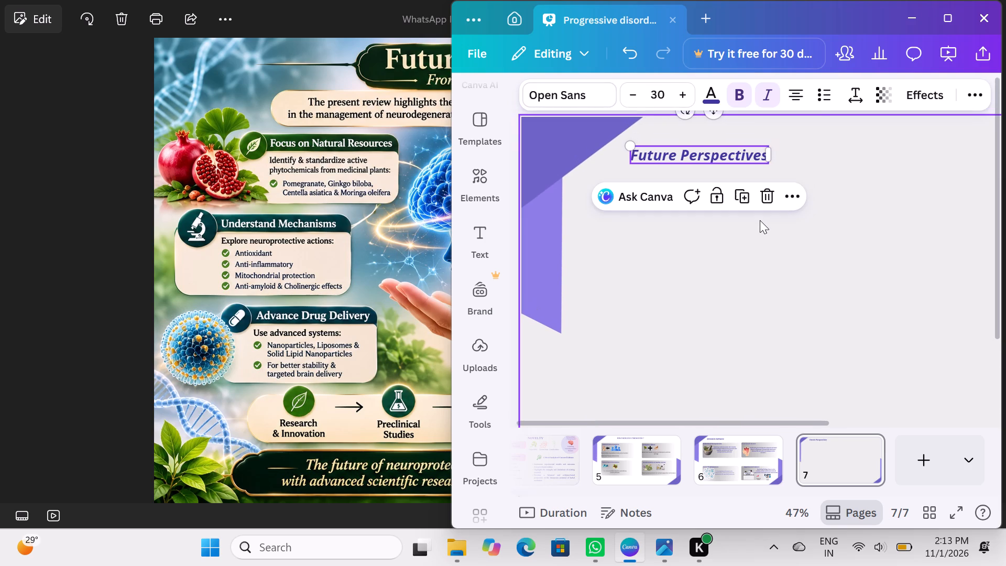
{"action": "left_click_drag", "start_coordinate": [736, 154], "coordinate": [762, 137]}
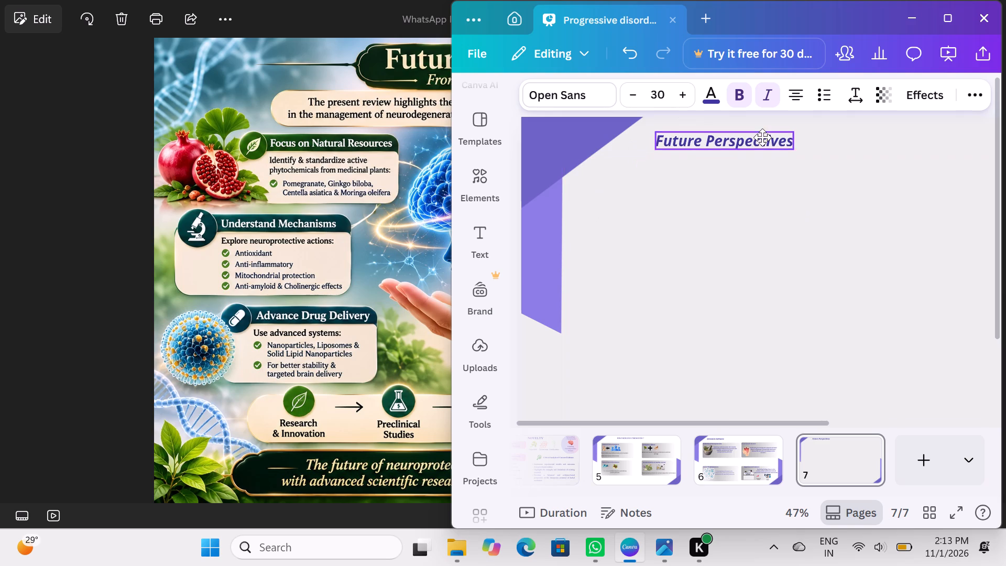
{"action": "left_click_drag", "start_coordinate": [762, 137], "coordinate": [769, 135]}
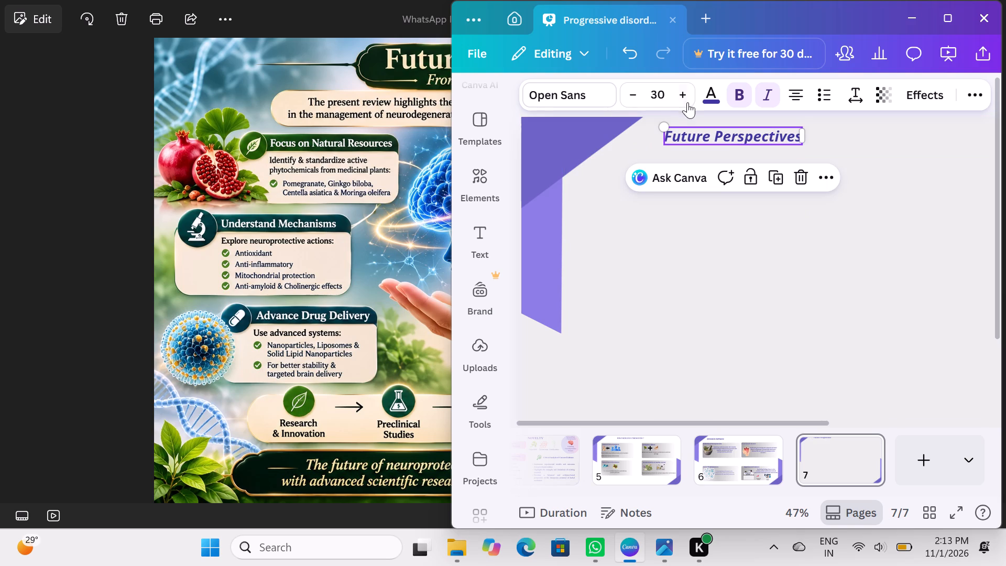
{"action": "double_click", "coordinate": [686, 96]}
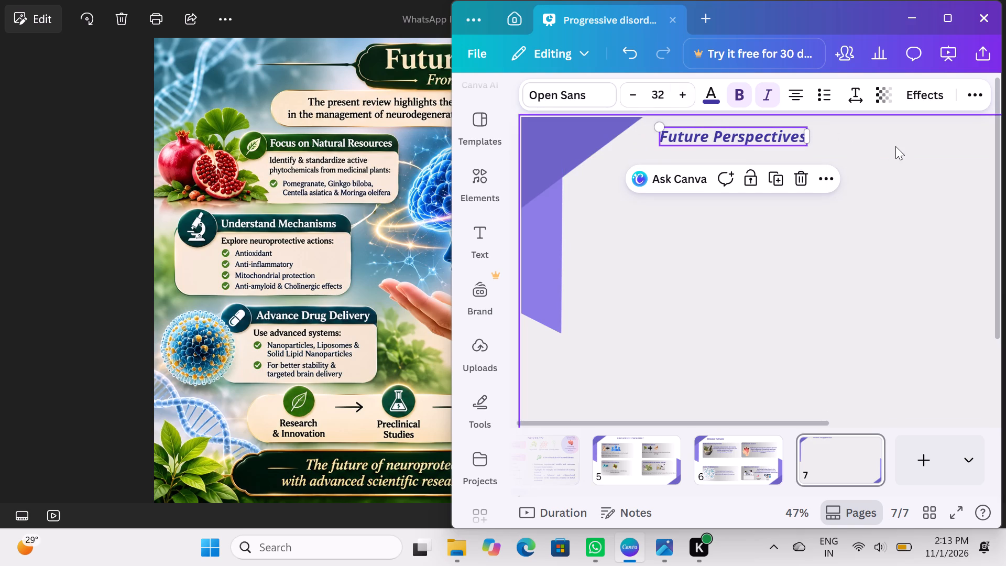
{"action": "left_click", "coordinate": [895, 146]}
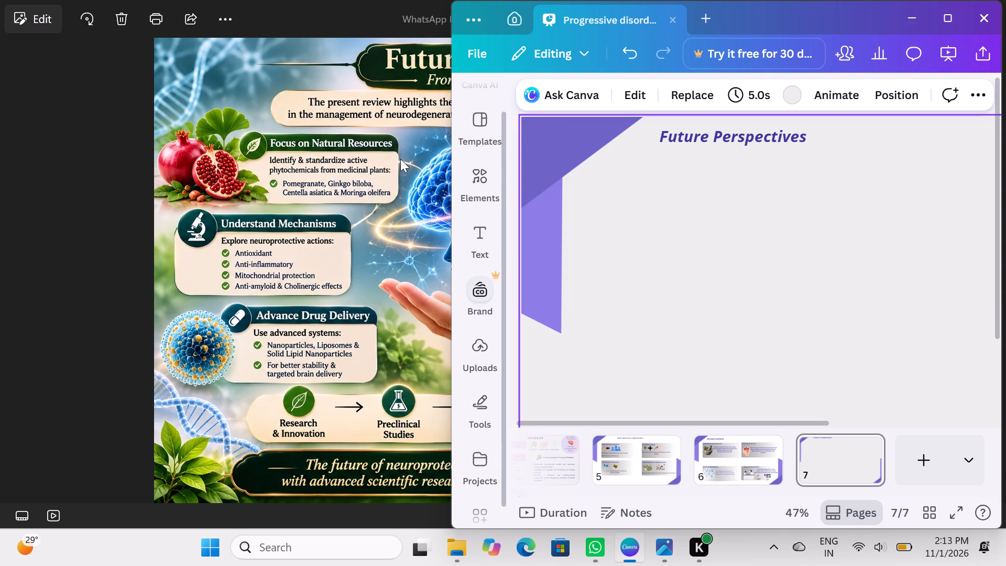
Add a rounded square shape to page 7 below the heading, close to the purple corner shape.
{"action": "scroll", "coordinate": [387, 215], "scroll_direction": "left", "scroll_amount": 1}
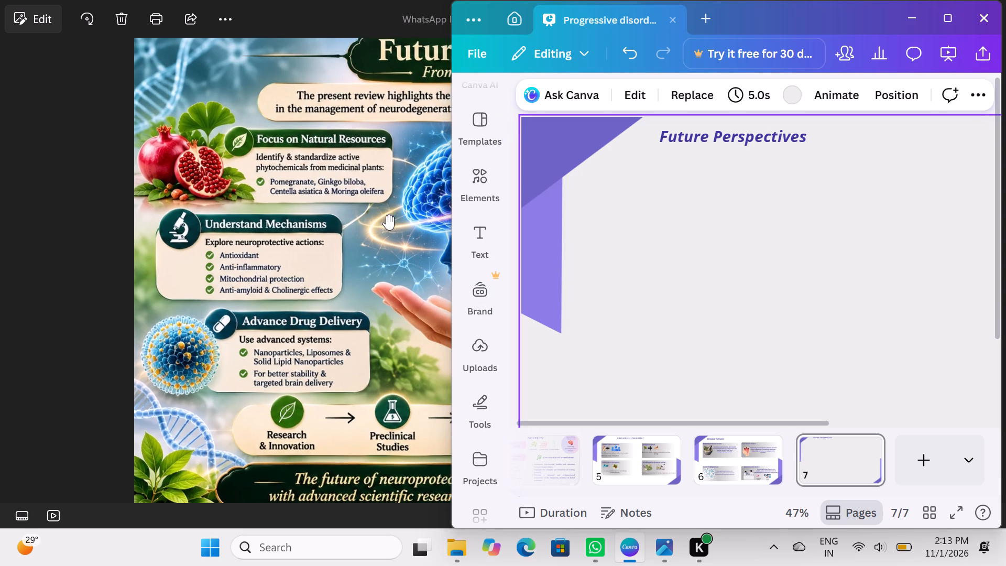
{"action": "scroll", "coordinate": [387, 215], "scroll_direction": "left", "scroll_amount": 1}
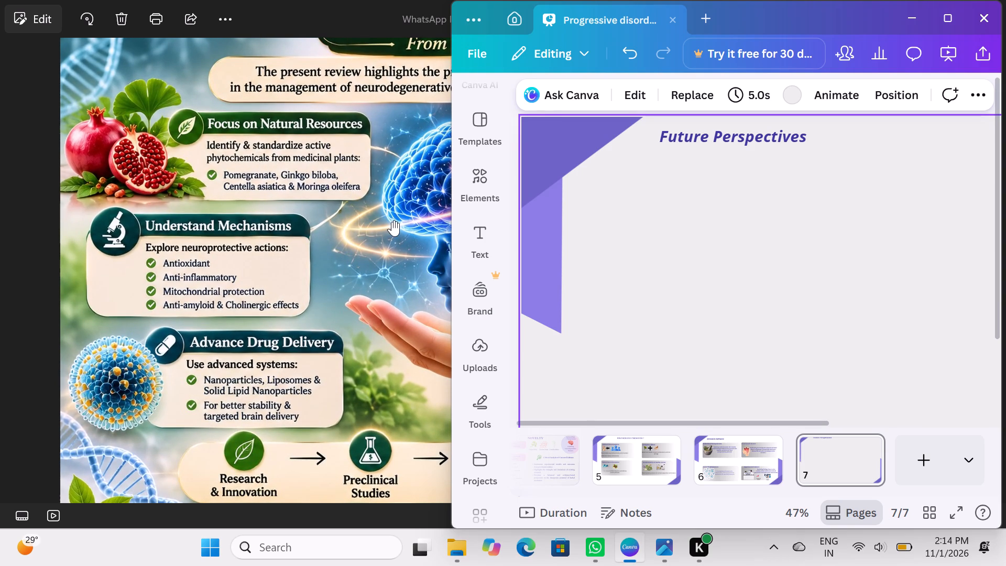
{"action": "left_click", "coordinate": [479, 239]}
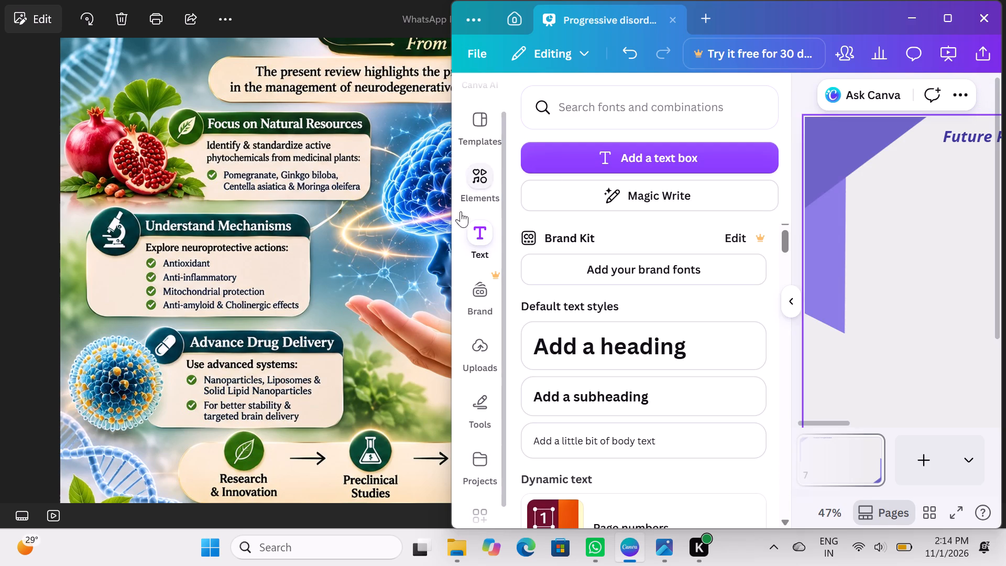
{"action": "left_click", "coordinate": [476, 403]}
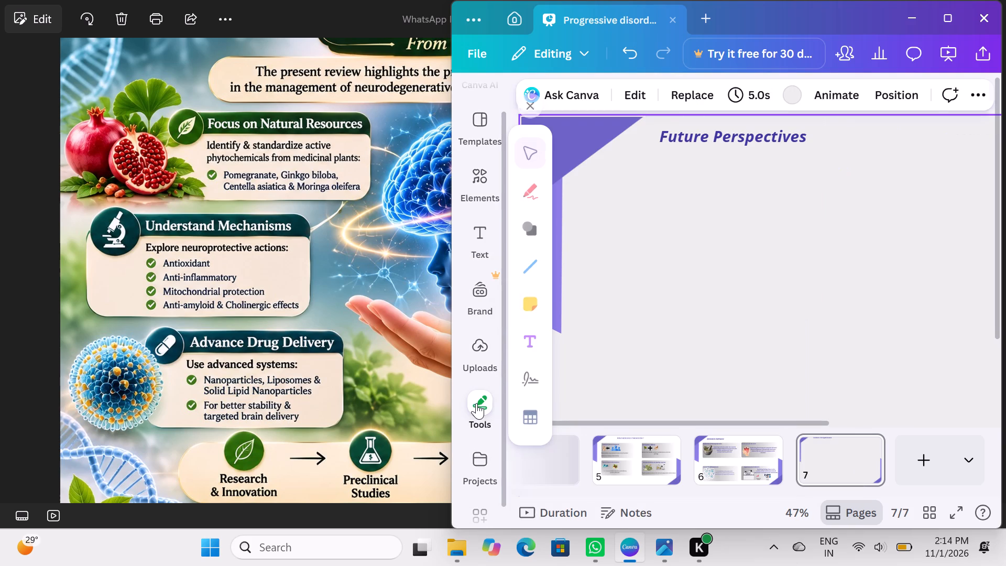
{"action": "left_click", "coordinate": [524, 233]}
{"action": "left_click", "coordinate": [569, 171]}
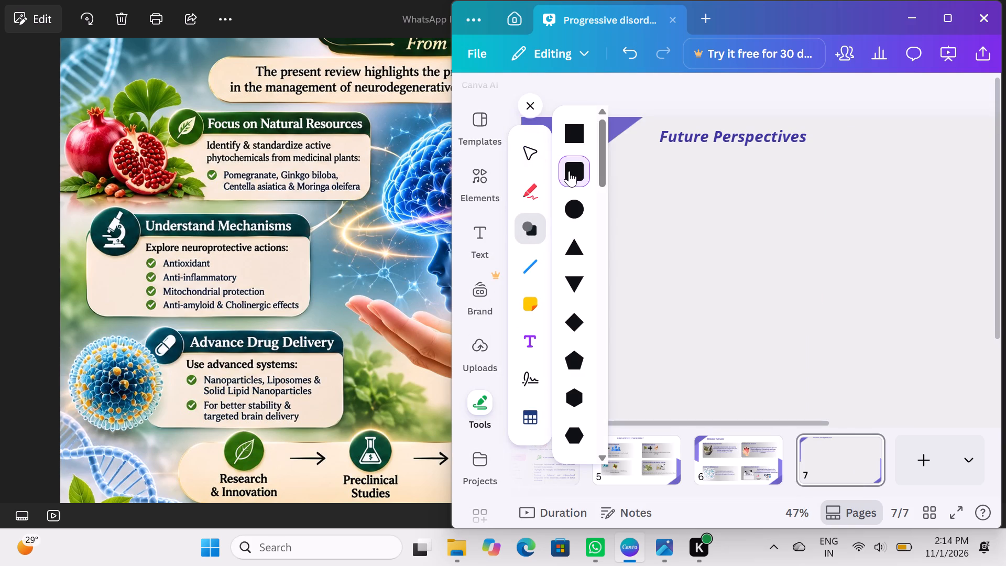
{"action": "left_click", "coordinate": [641, 169]}
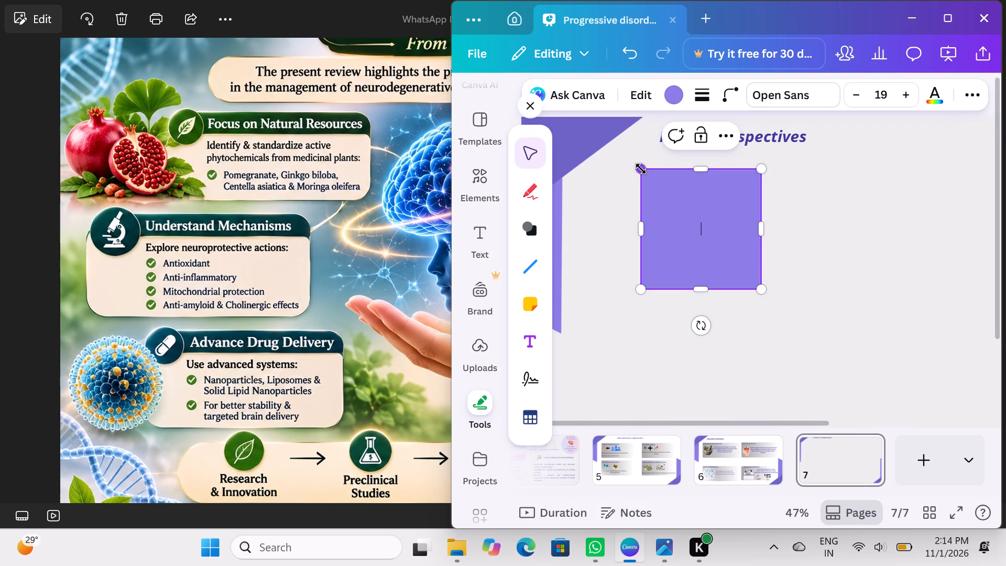
{"action": "left_click", "coordinate": [698, 207]}
{"action": "left_click_drag", "start_coordinate": [698, 207], "coordinate": [678, 210]}
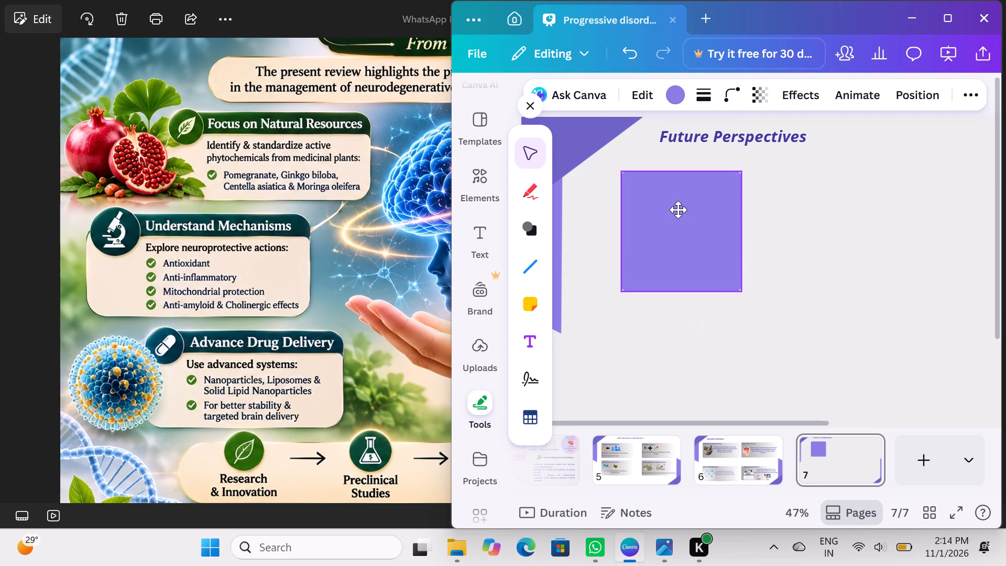
{"action": "left_click_drag", "start_coordinate": [678, 210], "coordinate": [650, 205]}
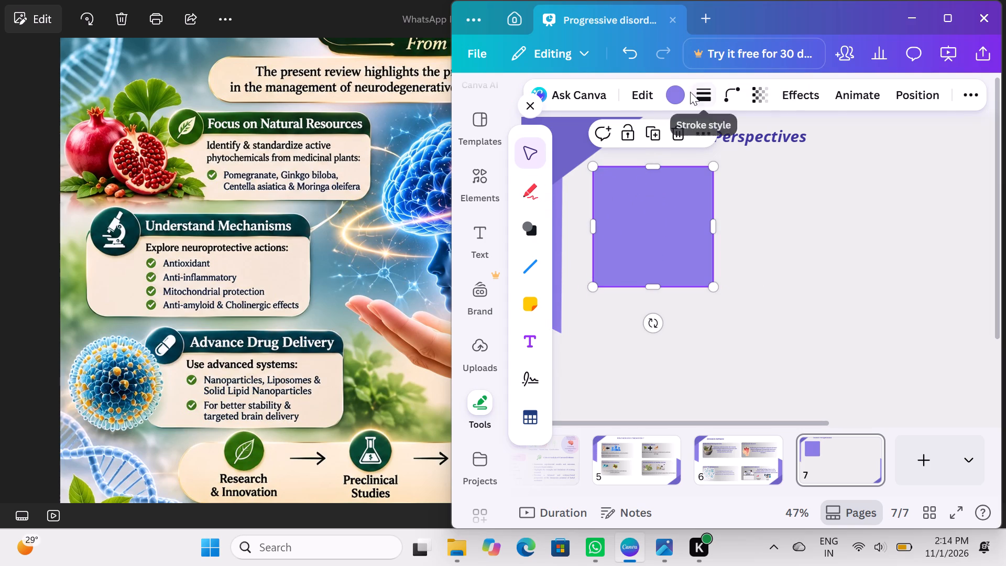
Fill the rounded square with the grey-to-white gradient.
{"action": "left_click", "coordinate": [677, 93]}
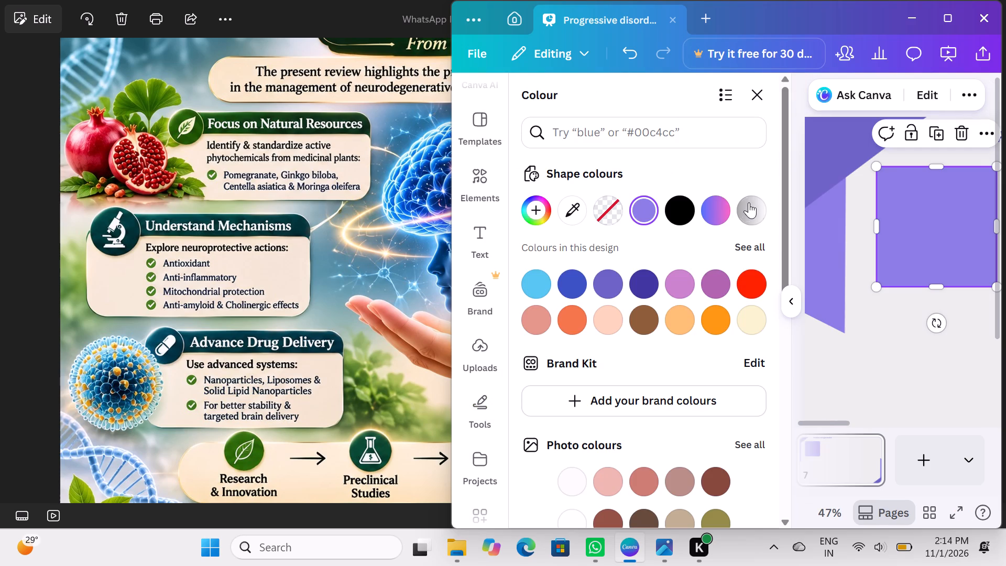
{"action": "left_click", "coordinate": [748, 204]}
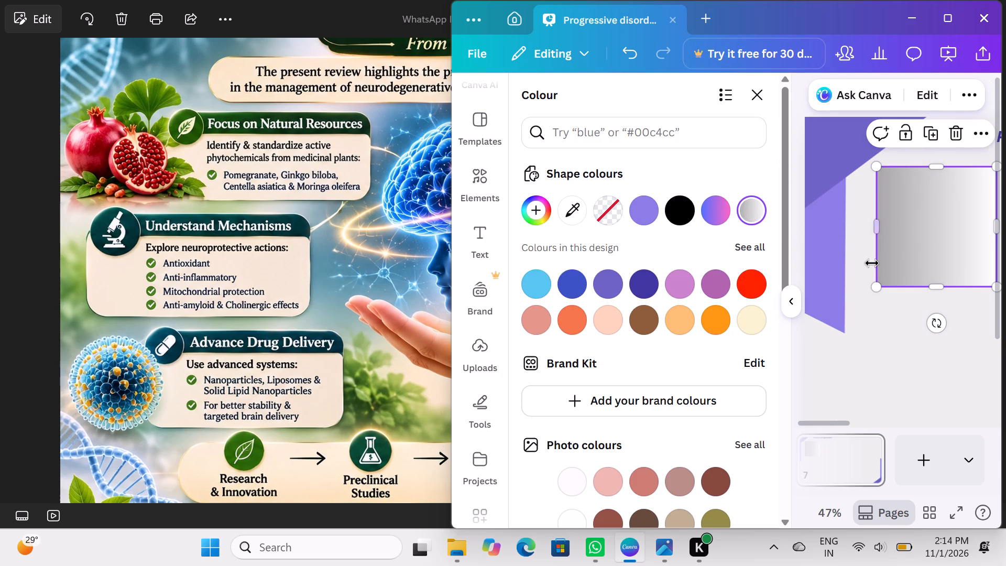
{"action": "left_click", "coordinate": [870, 264]}
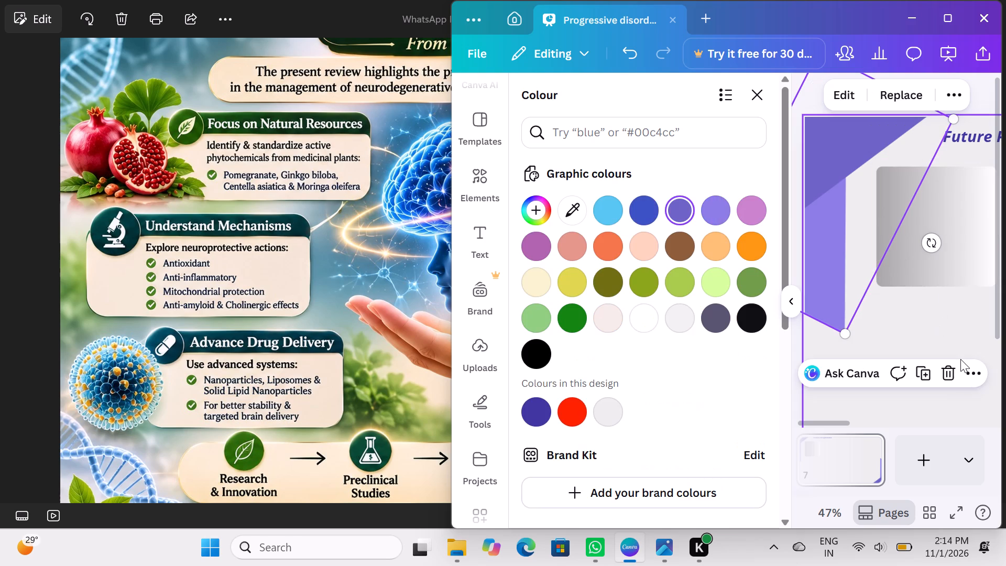
{"action": "left_click", "coordinate": [949, 332]}
{"action": "left_click", "coordinate": [949, 332]}
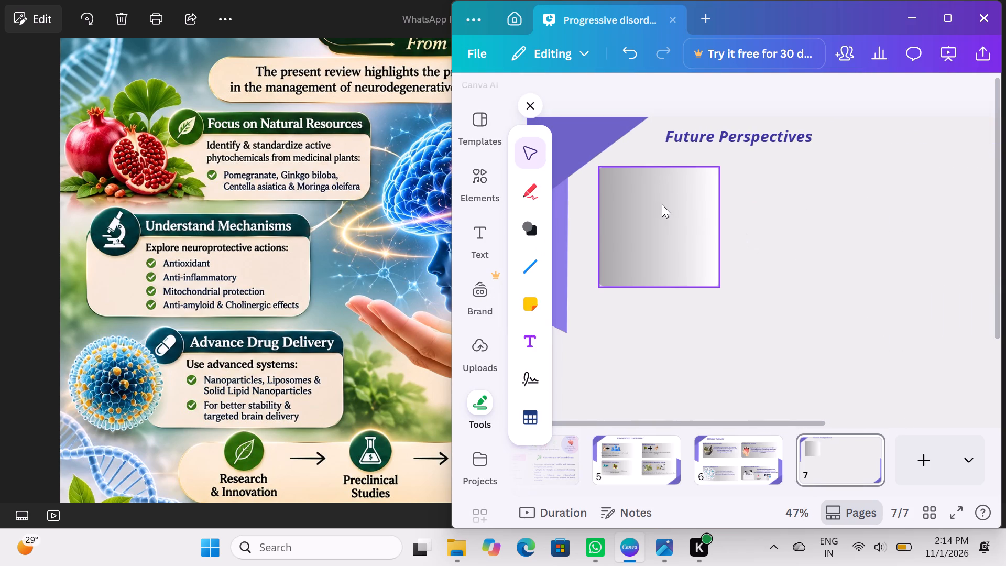
Widen the gradient square into a horizontal rectangle reaching almost to the end of the heading above it.
{"action": "left_click", "coordinate": [718, 198]}
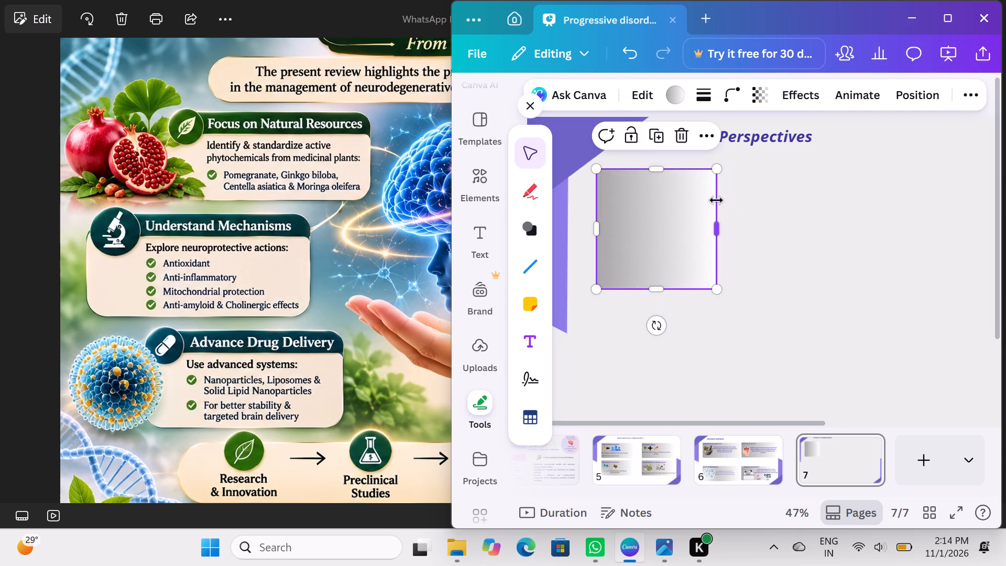
{"action": "left_click_drag", "start_coordinate": [717, 228], "coordinate": [795, 228]}
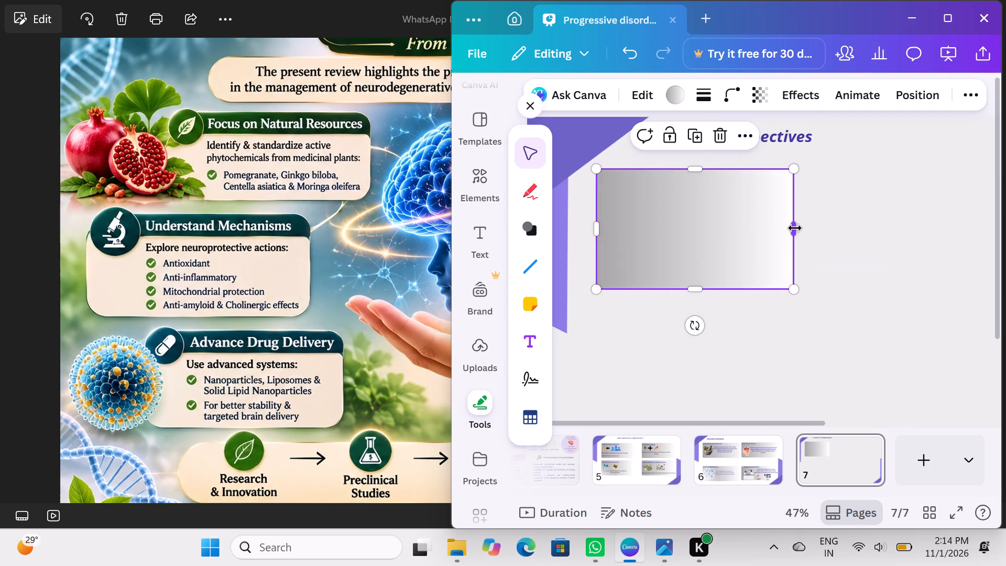
{"action": "left_click", "coordinate": [823, 220]}
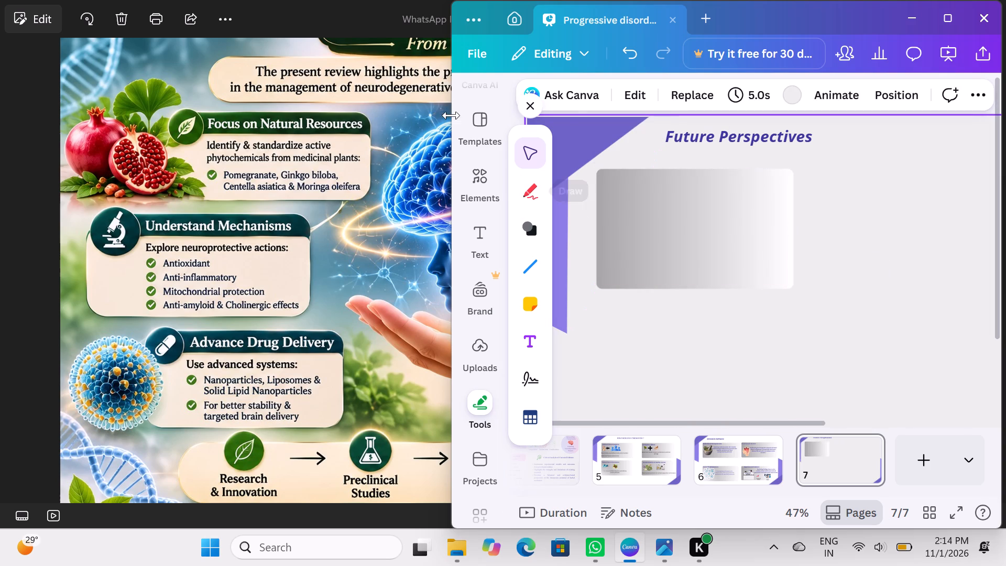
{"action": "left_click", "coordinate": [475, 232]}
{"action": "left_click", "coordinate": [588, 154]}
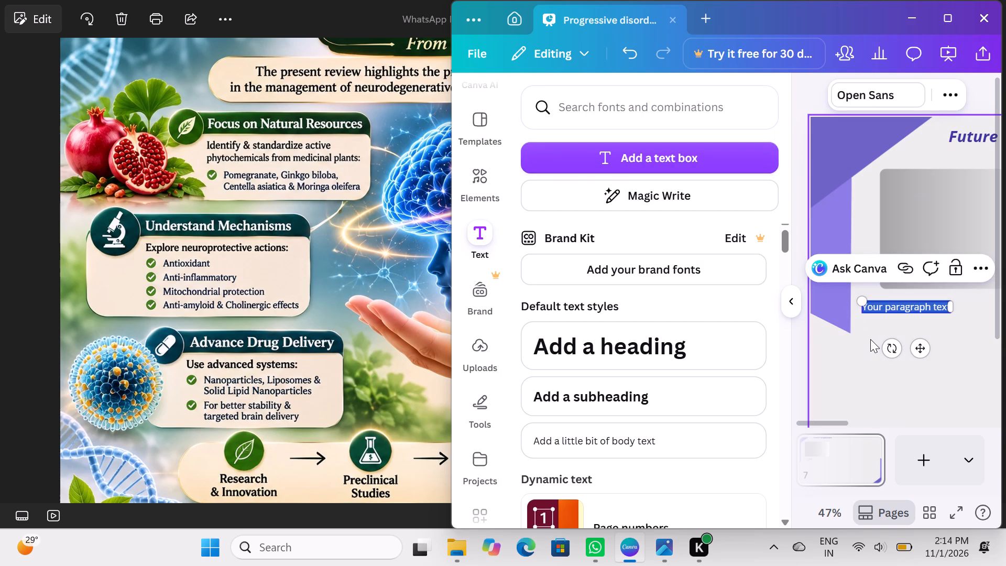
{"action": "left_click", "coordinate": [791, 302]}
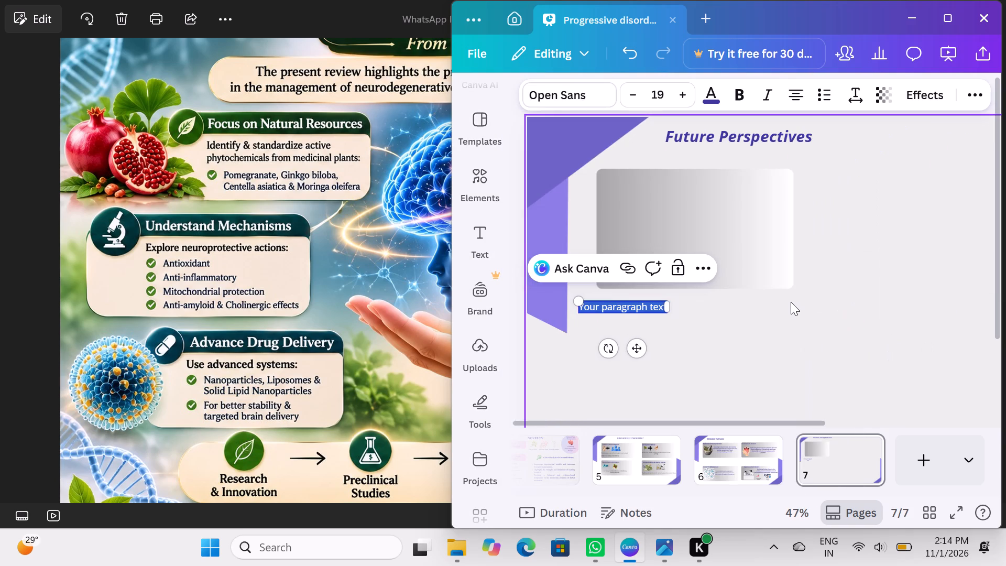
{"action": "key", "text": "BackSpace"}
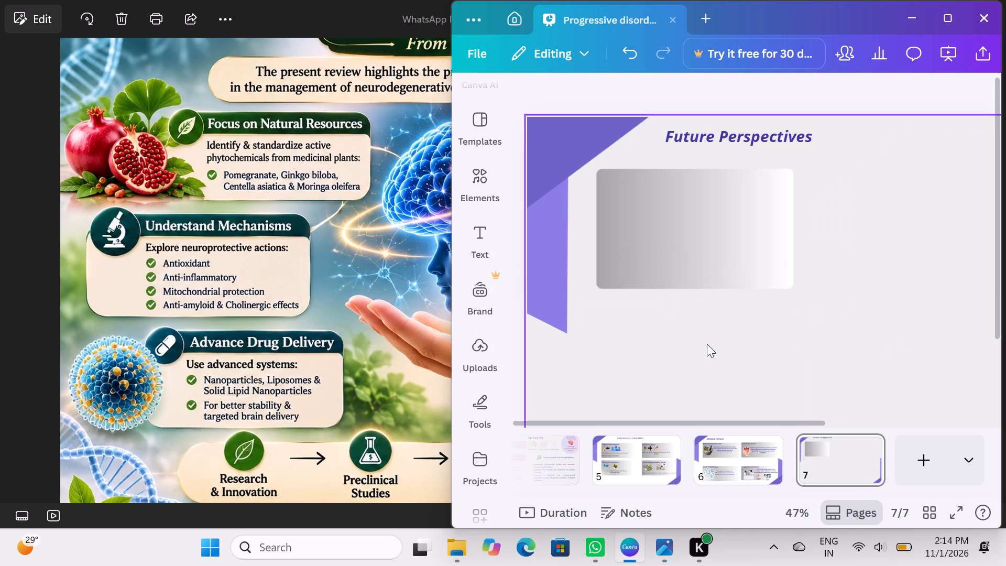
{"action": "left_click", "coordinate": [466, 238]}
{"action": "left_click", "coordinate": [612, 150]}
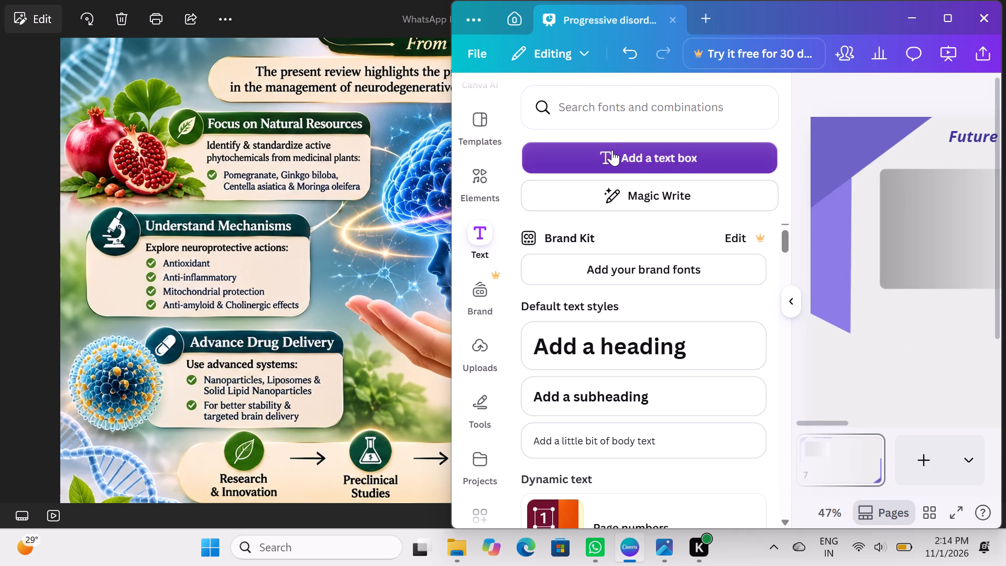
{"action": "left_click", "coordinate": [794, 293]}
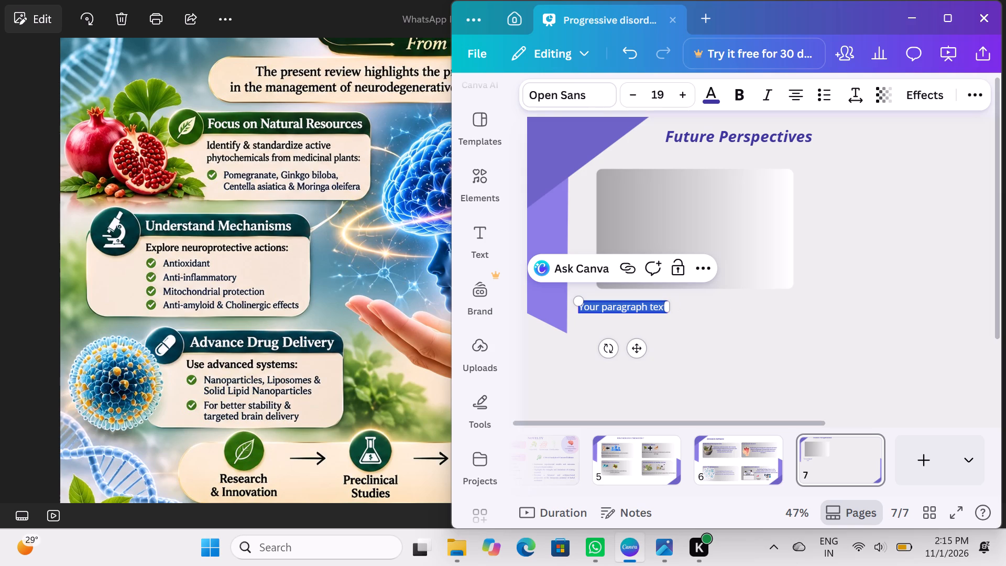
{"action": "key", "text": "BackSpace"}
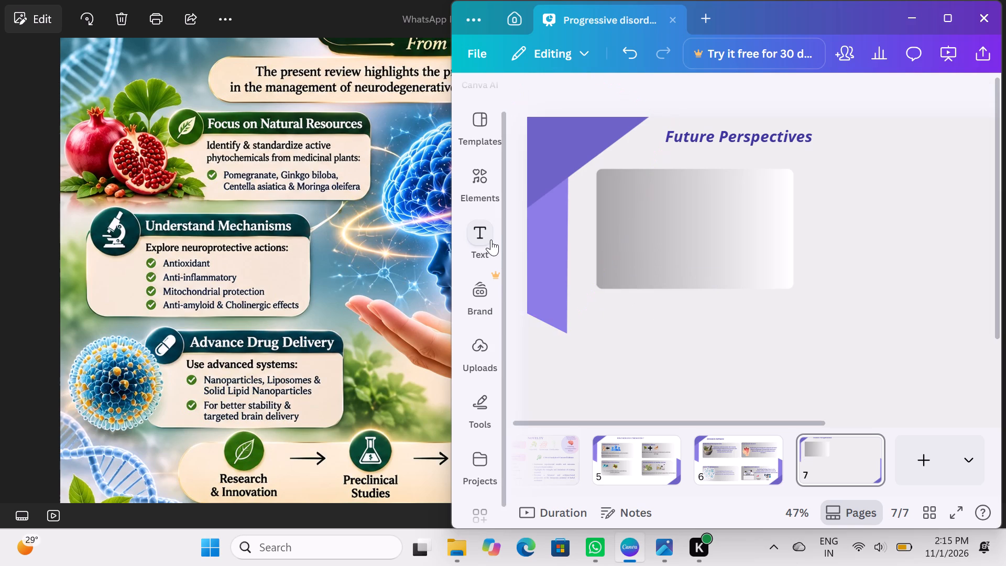
Add a new body text box to page 7, below the gradient rectangle.
{"action": "left_click", "coordinate": [486, 237]}
{"action": "left_click", "coordinate": [660, 157]}
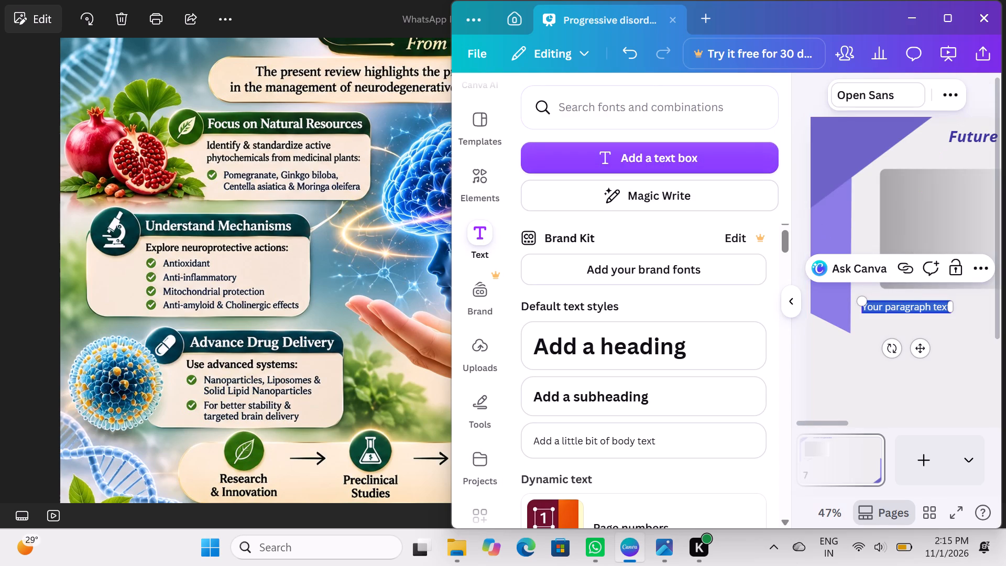
{"action": "left_click", "coordinate": [790, 303]}
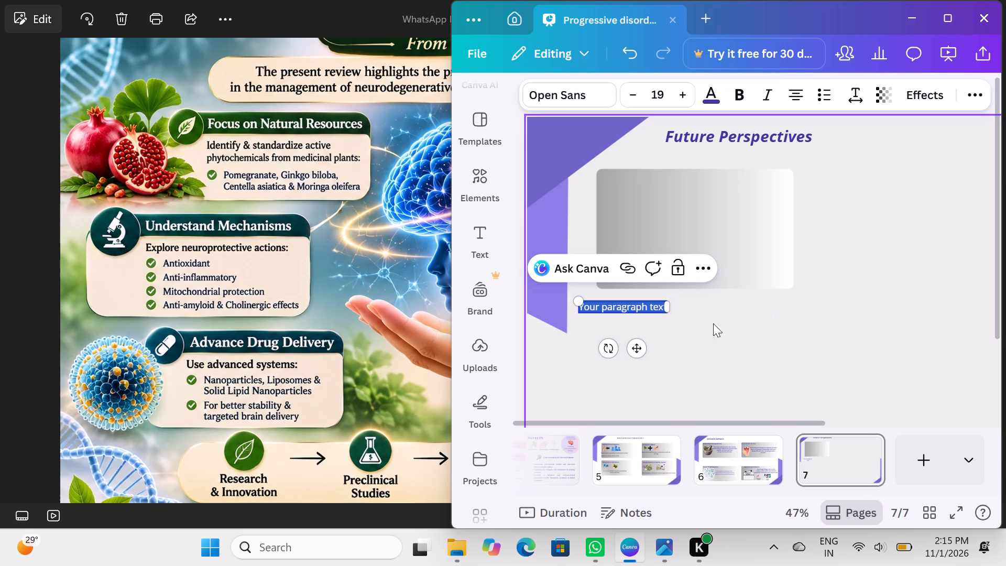
Replace the placeholder wording in the new text box with "Focus on Natural Resources".
{"action": "left_click", "coordinate": [655, 306]}
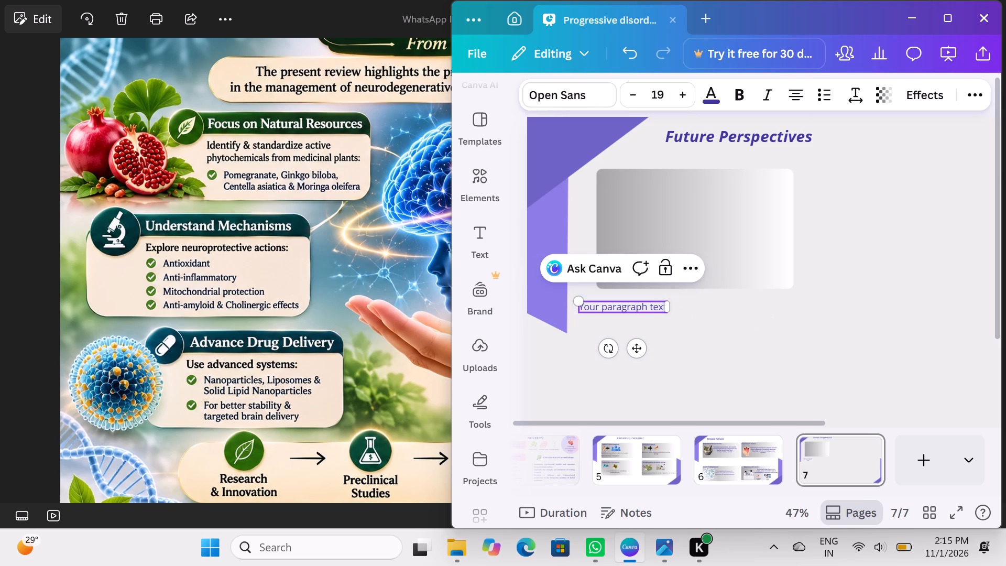
{"action": "left_click", "coordinate": [656, 306]}
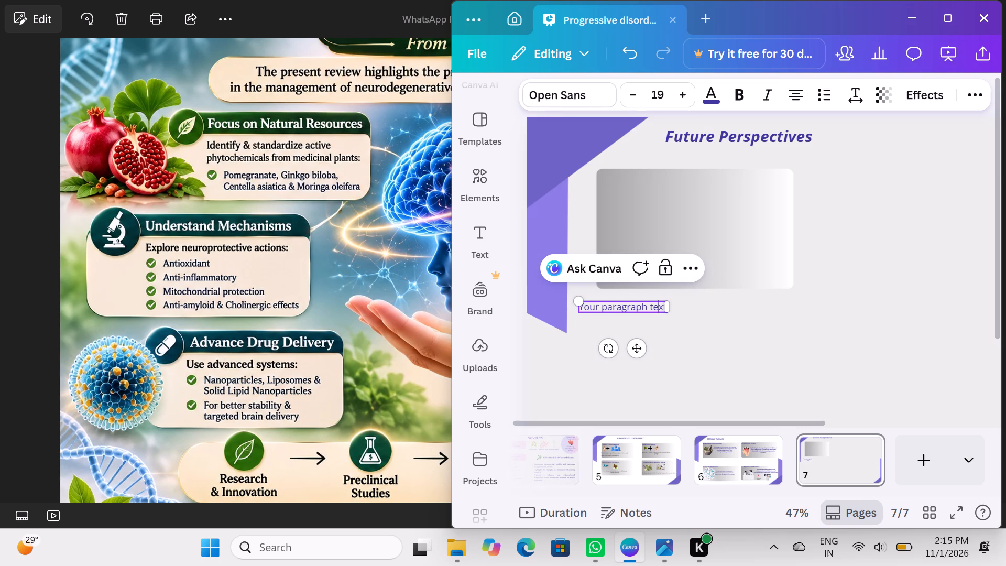
{"action": "left_click", "coordinate": [660, 307]}
{"action": "key", "text": "BackSpace"}
{"action": "key", "text": "BackSpace"}
{"action": "key", "text": "BackSpace"}
{"action": "key", "text": "BackSpace"}
{"action": "key", "text": "BackSpace"}
{"action": "key", "text": "BackSpace"}
{"action": "key", "text": "BackSpace"}
{"action": "key", "text": "BackSpace"}
{"action": "key", "text": "BackSpace"}
{"action": "key", "text": "BackSpace"}
{"action": "key", "text": "BackSpace"}
{"action": "key", "text": "BackSpace"}
{"action": "key", "text": "BackSpace"}
{"action": "key", "text": "BackSpace"}
{"action": "key", "text": "BackSpace"}
{"action": "key", "text": "BackSpace"}
{"action": "key", "text": "BackSpace"}
{"action": "key", "text": "BackSpace"}
{"action": "key", "text": "BackSpace"}
{"action": "key", "text": "BackSpace"}
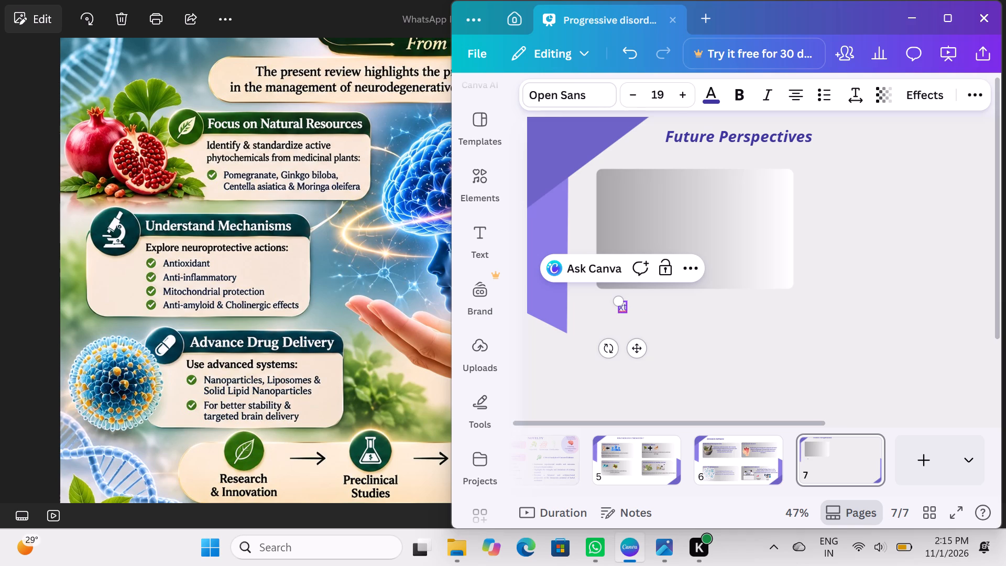
{"action": "type", "text": "ocus"}
{"action": "key", "text": "space"}
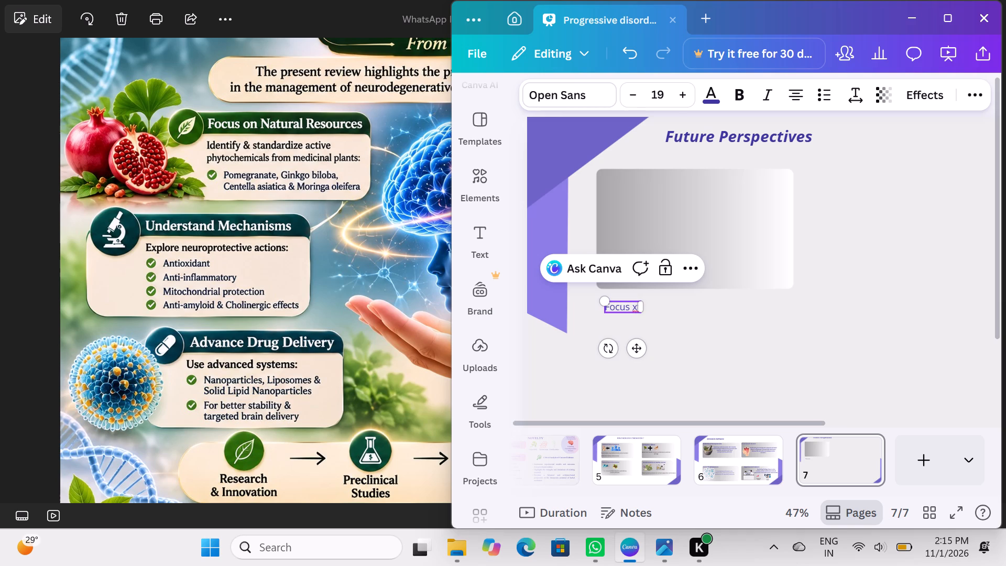
{"action": "key", "text": "o"}
{"action": "type", "text": "n"}
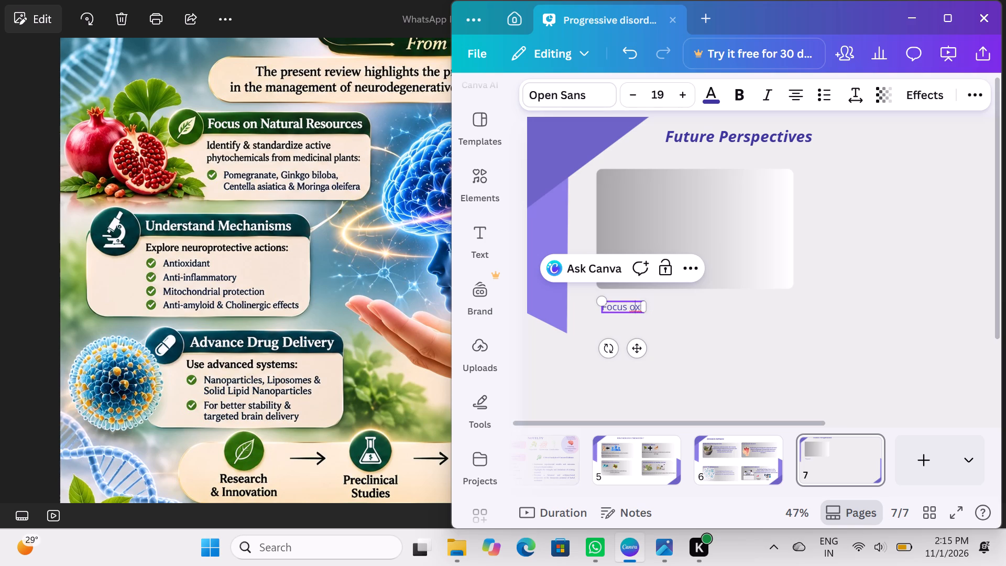
{"action": "key", "text": "space"}
{"action": "key", "text": "m"}
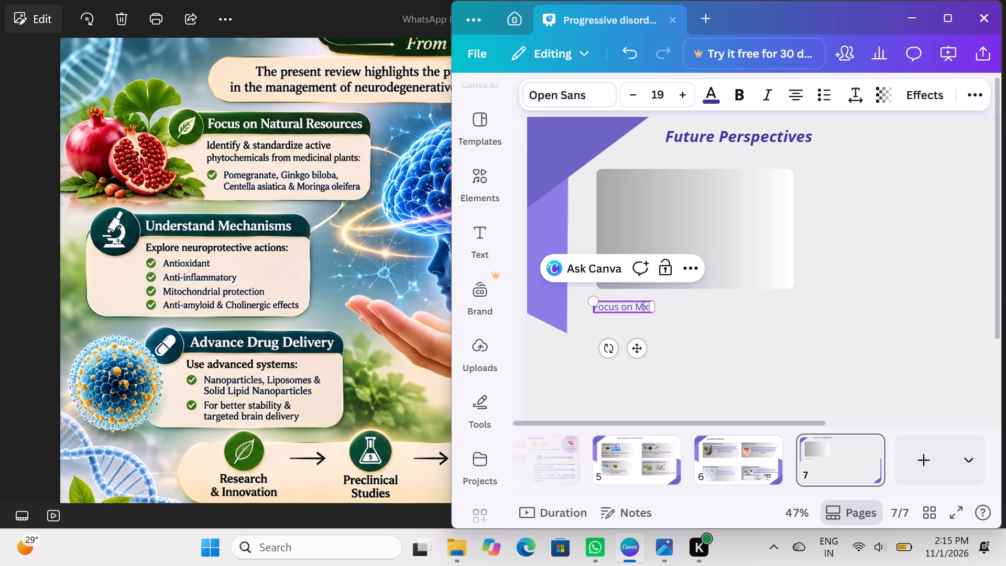
{"action": "key", "text": "BackSpace"}
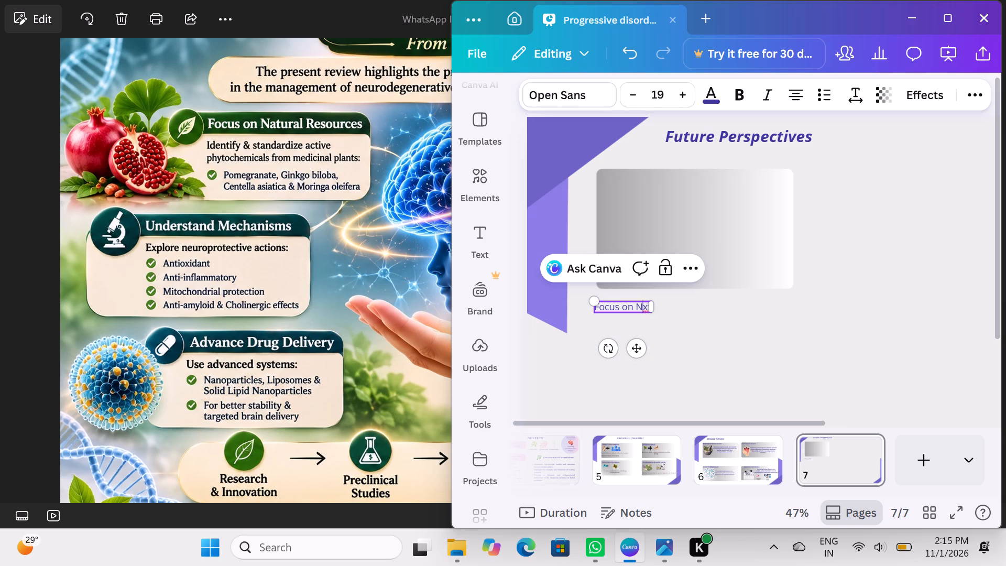
{"action": "type", "text": "atura"}
{"action": "key", "text": "l"}
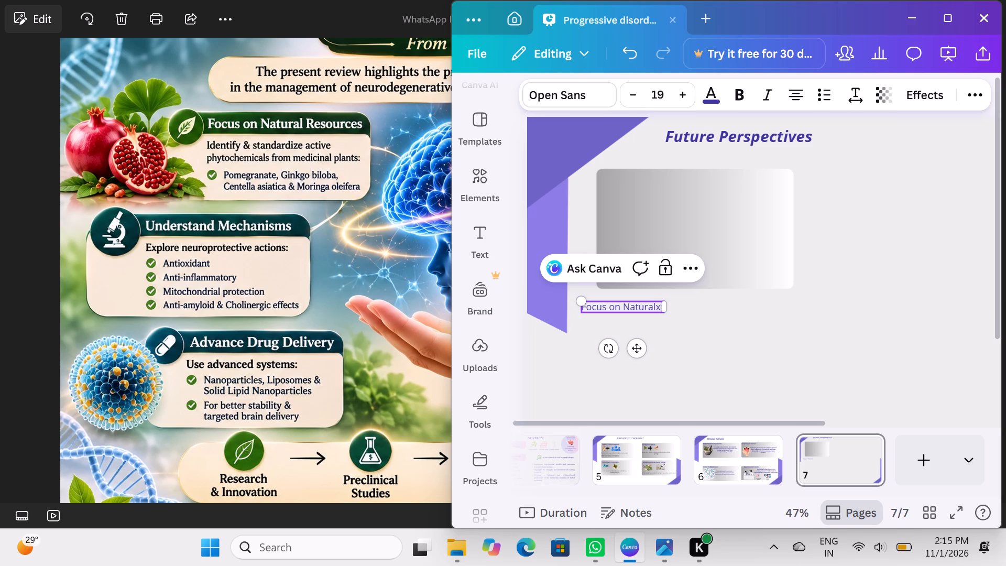
{"action": "key", "text": "space"}
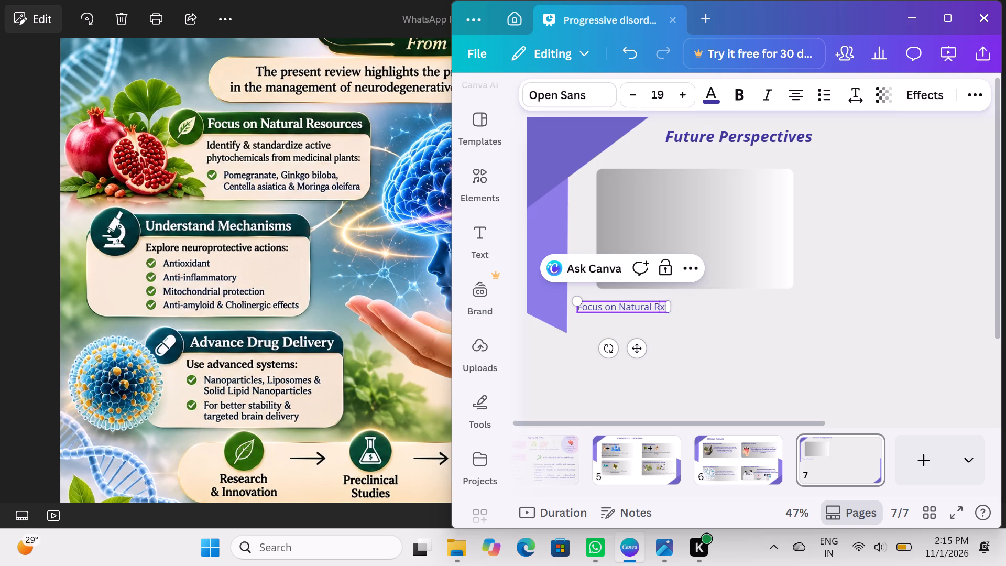
{"action": "type", "text": "esources"}
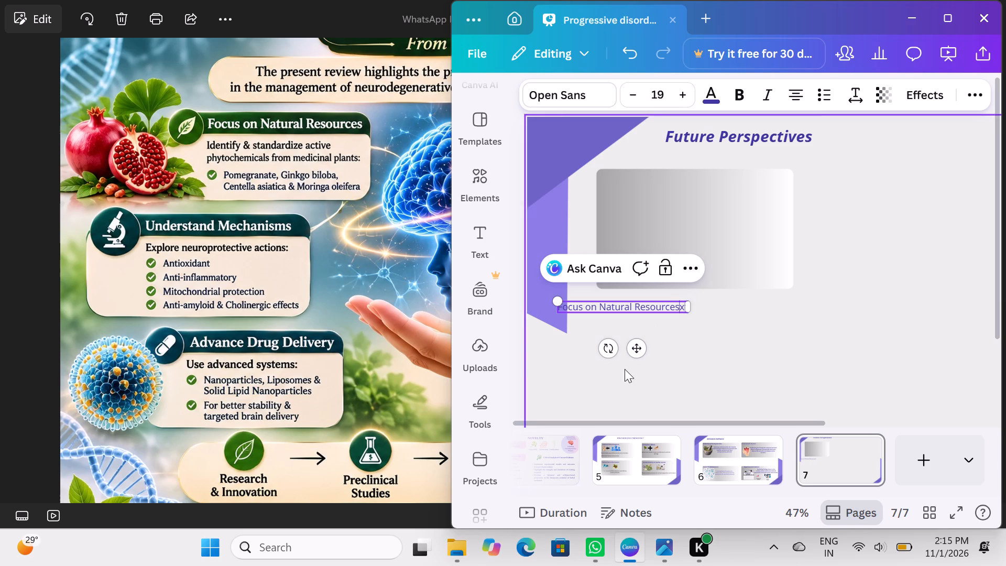
Move the "Focus on Natural Resources" text onto the upper part of the gradient rectangle.
{"action": "left_click_drag", "start_coordinate": [637, 353], "coordinate": [687, 237]}
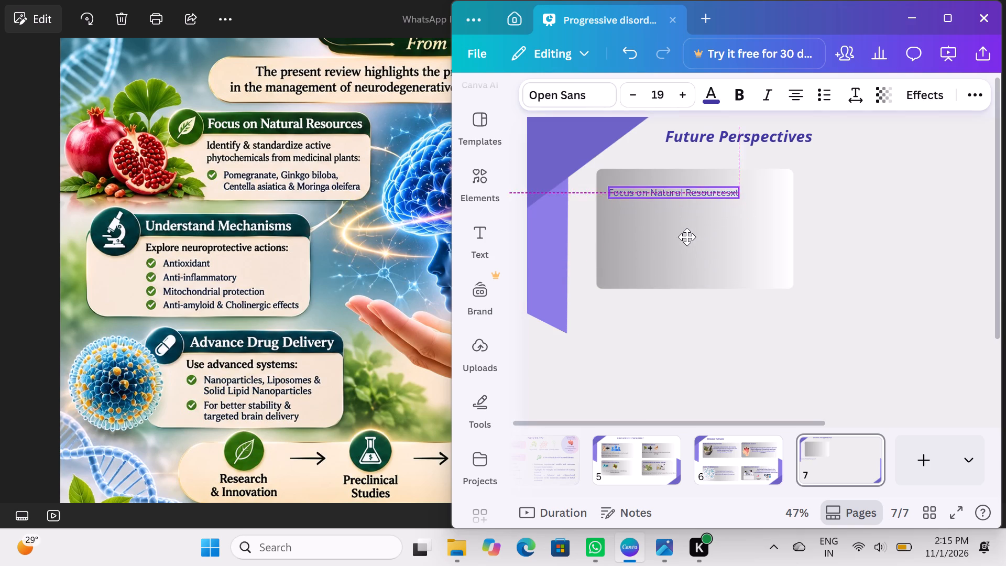
{"action": "left_click_drag", "start_coordinate": [687, 237], "coordinate": [681, 229]}
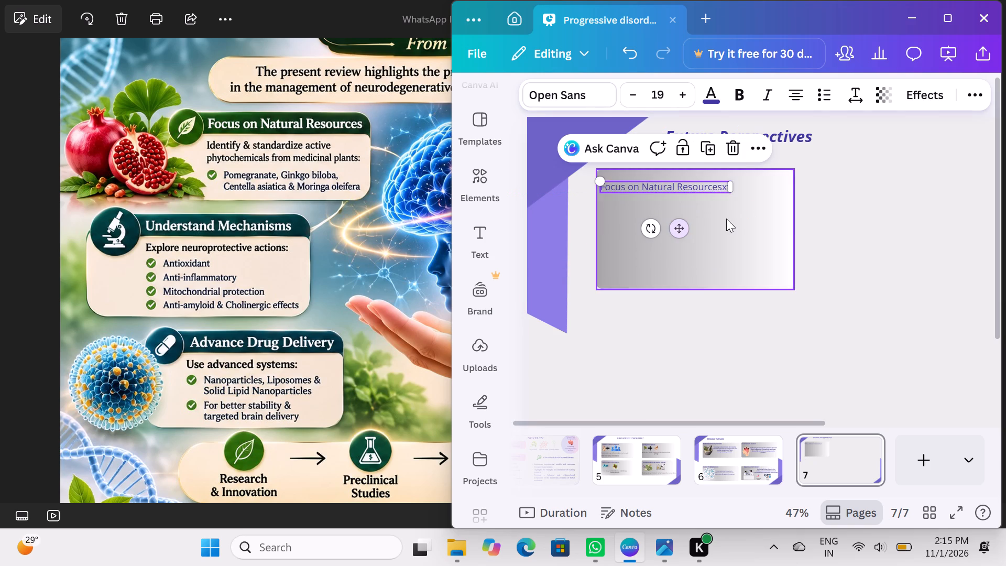
Delete the leftover placeholder characters after "Resources" and widen the text box slightly.
{"action": "left_click", "coordinate": [726, 219]}
{"action": "left_click", "coordinate": [736, 184]}
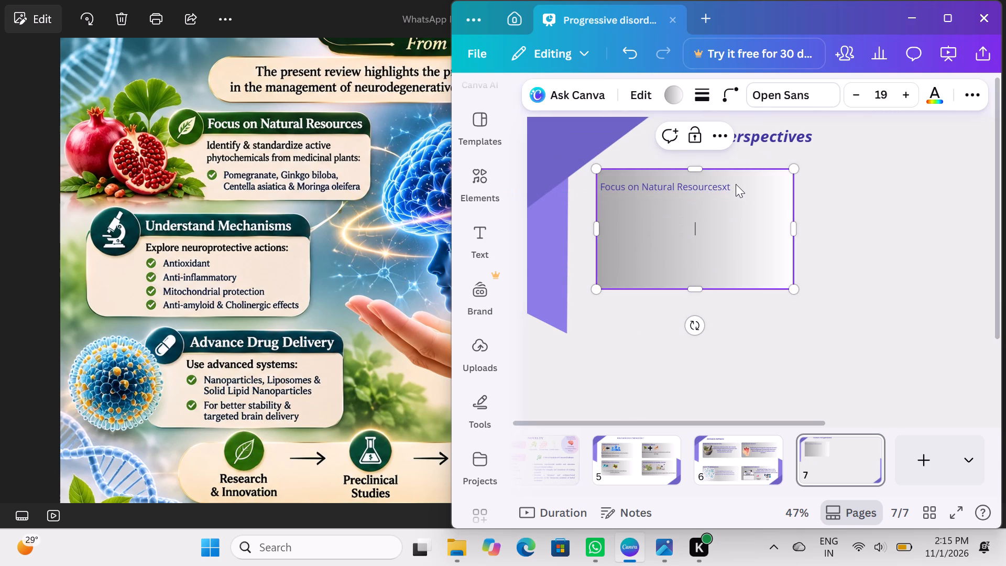
{"action": "left_click", "coordinate": [727, 184]}
{"action": "left_click", "coordinate": [721, 187]}
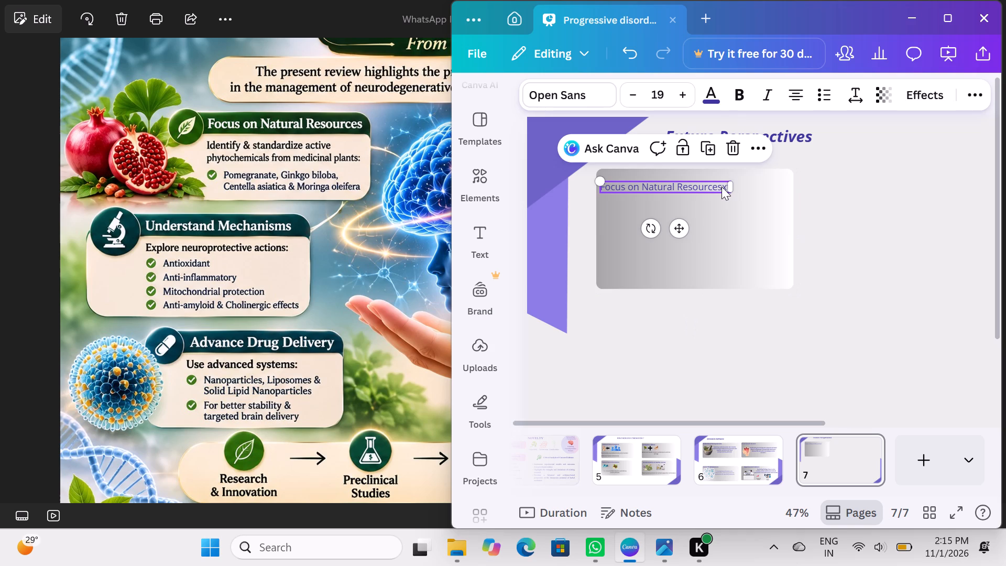
{"action": "left_click", "coordinate": [727, 187]}
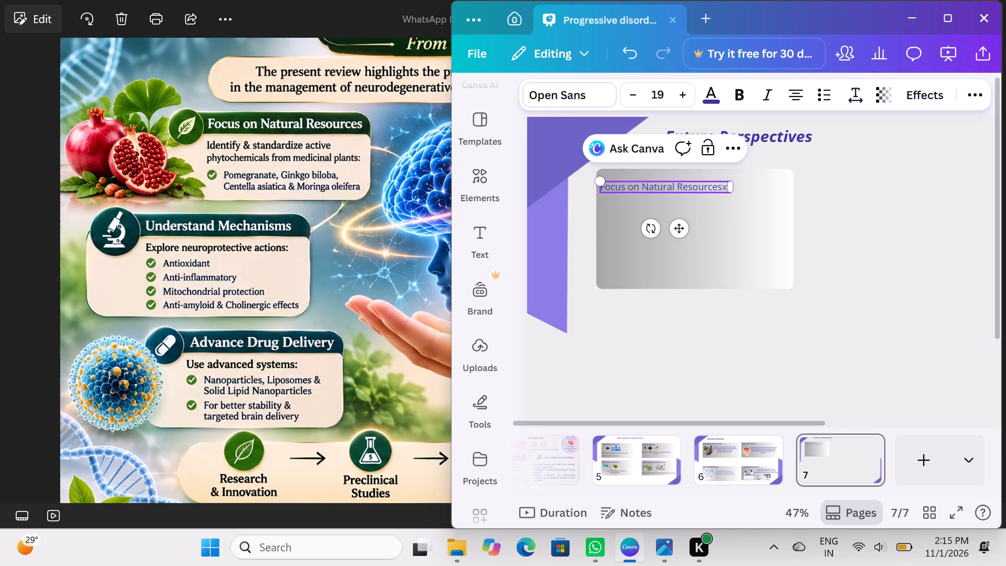
{"action": "key", "text": "BackSpace"}
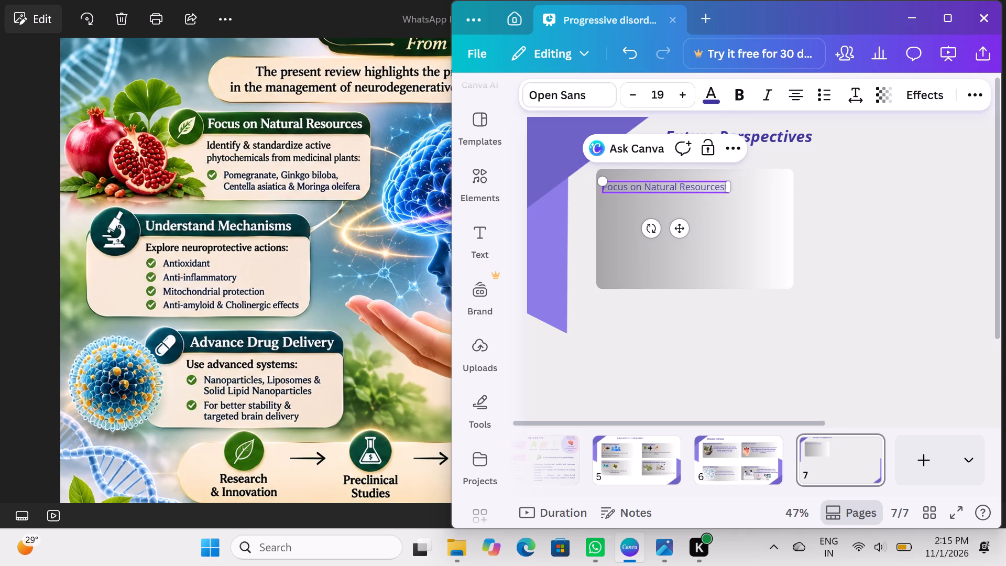
{"action": "left_click", "coordinate": [724, 190]}
{"action": "left_click_drag", "start_coordinate": [726, 189], "coordinate": [740, 182]}
{"action": "left_click_drag", "start_coordinate": [729, 184], "coordinate": [750, 185]}
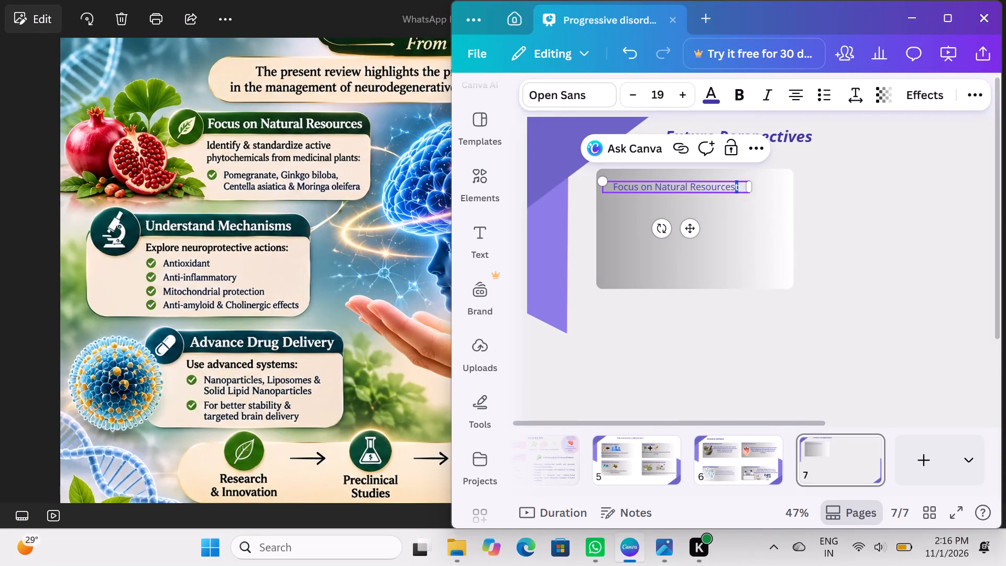
{"action": "left_click", "coordinate": [740, 188]}
{"action": "key", "text": "BackSpace"}
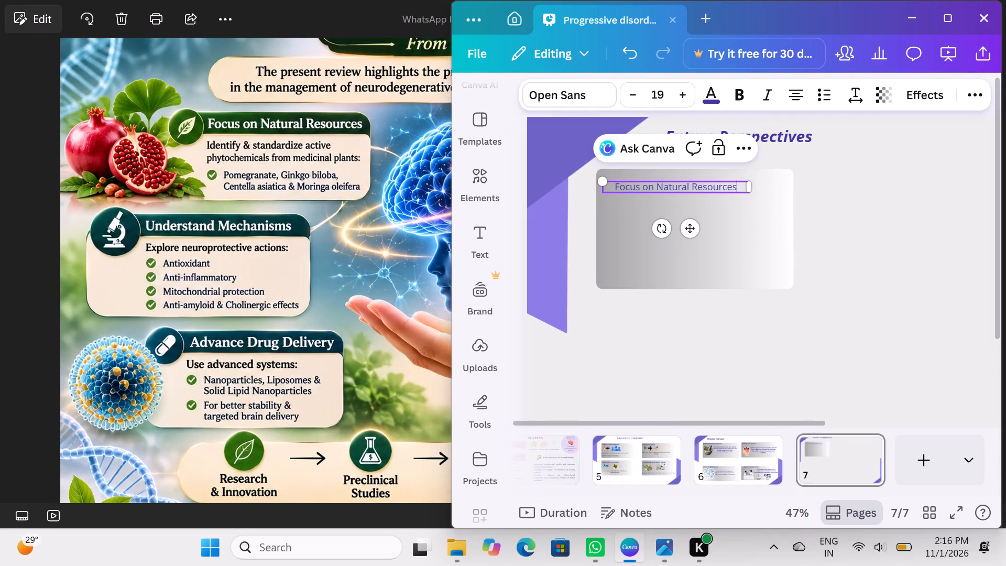
Move the "Focus on Natural Resources" text up to the gradient rectangle's top edge, closer to its left side.
{"action": "left_click_drag", "start_coordinate": [696, 229], "coordinate": [690, 225]}
{"action": "left_click_drag", "start_coordinate": [690, 225], "coordinate": [681, 220]}
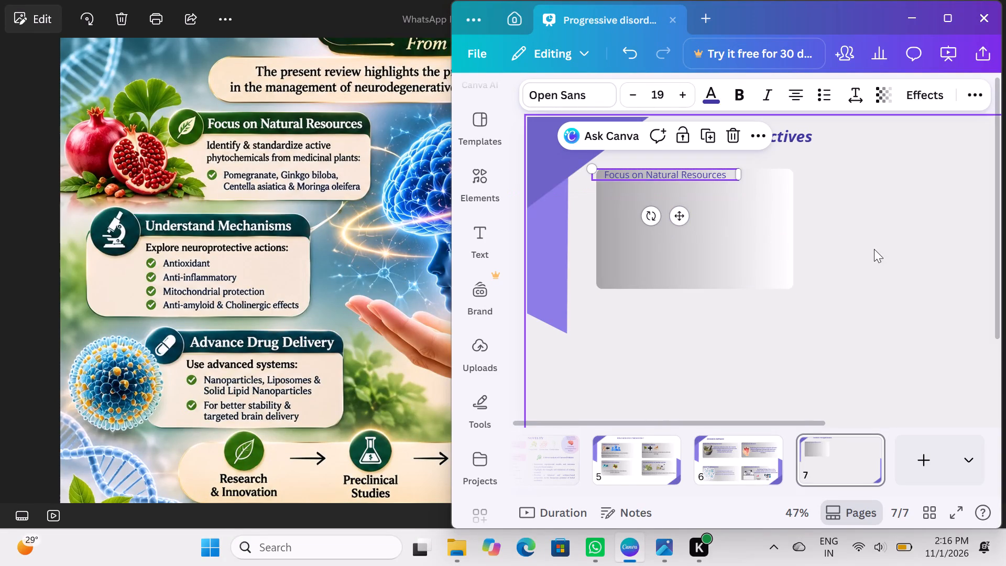
{"action": "left_click", "coordinate": [878, 247]}
Make the "Focus on Natural Resources" subheading bold and italic, and set its font size to 22.
{"action": "left_click", "coordinate": [698, 177]}
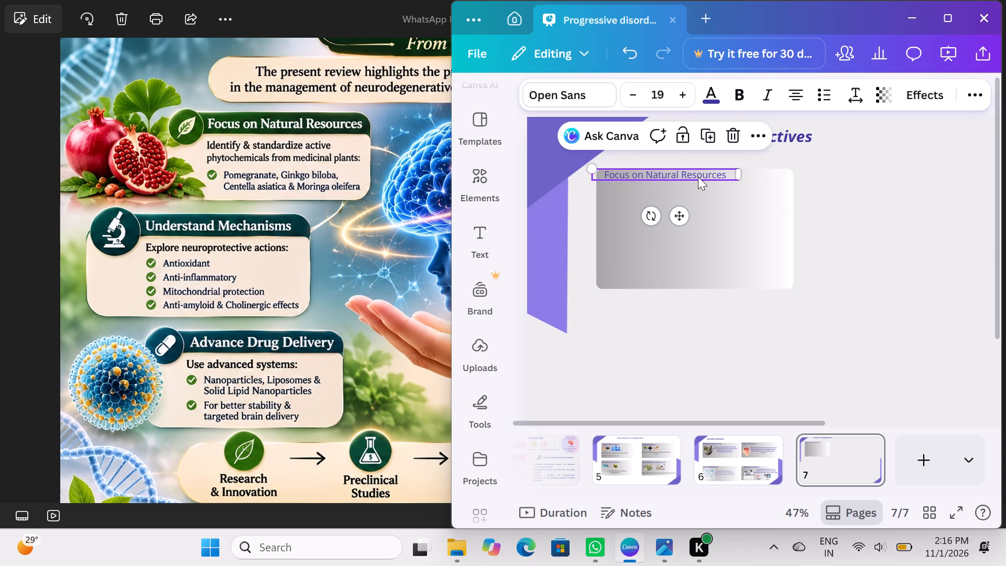
{"action": "left_click", "coordinate": [734, 90]}
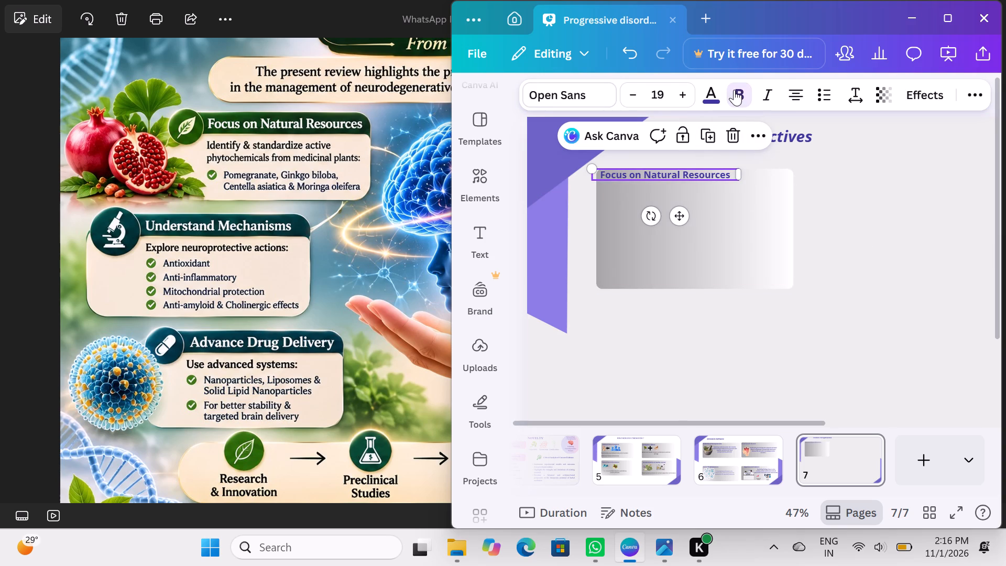
{"action": "left_click", "coordinate": [763, 88]}
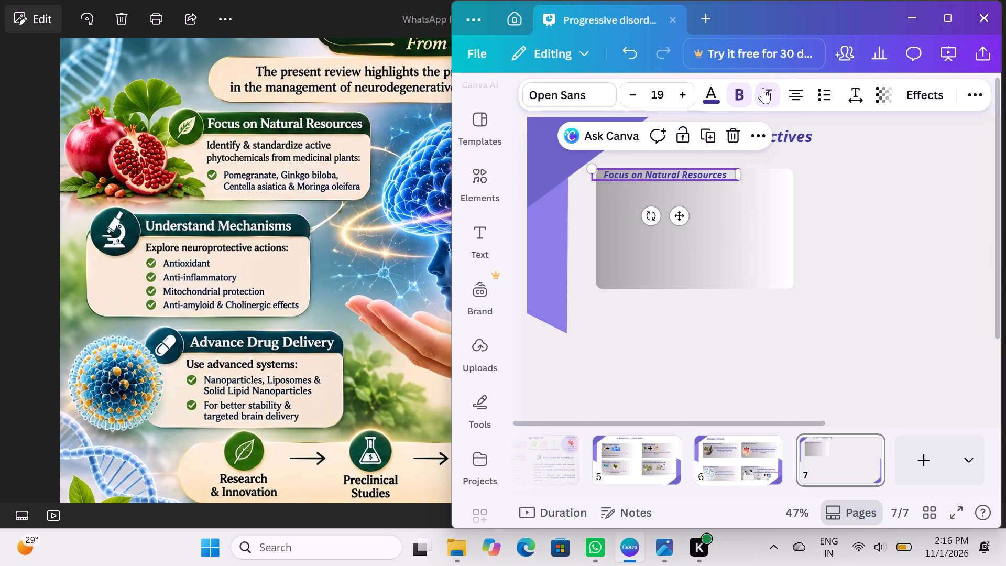
{"action": "left_click", "coordinate": [823, 219]}
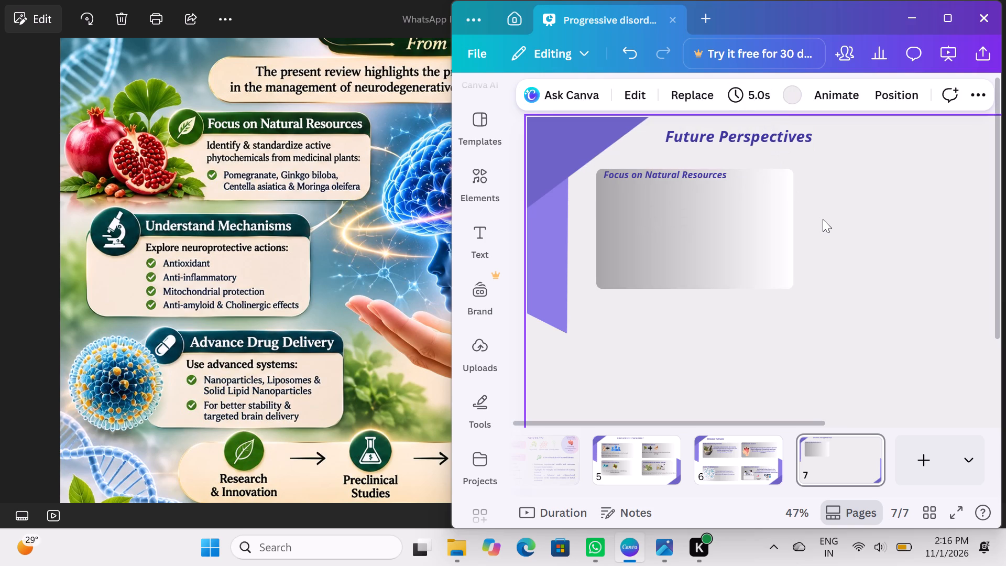
{"action": "left_click", "coordinate": [693, 169]}
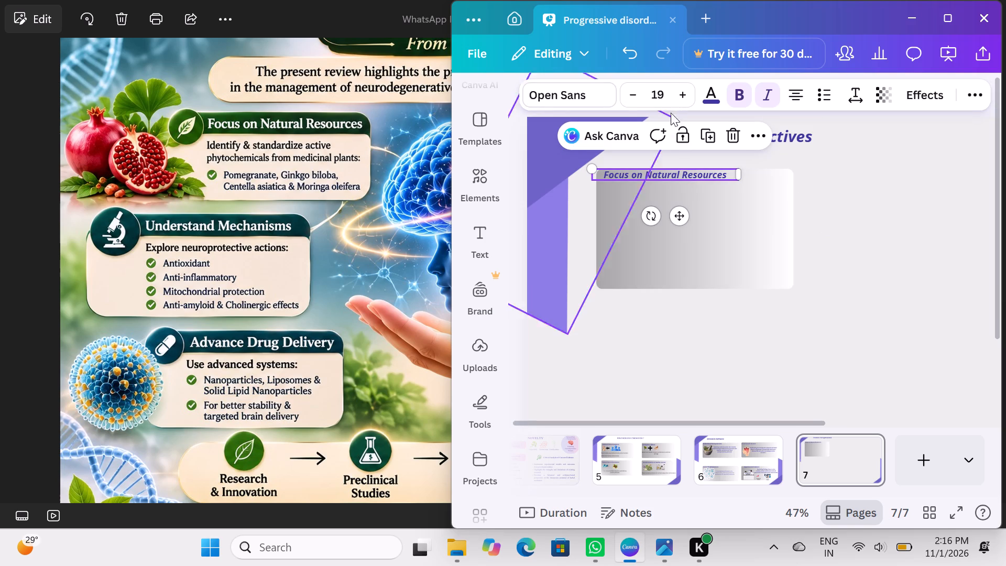
{"action": "triple_click", "coordinate": [677, 95]}
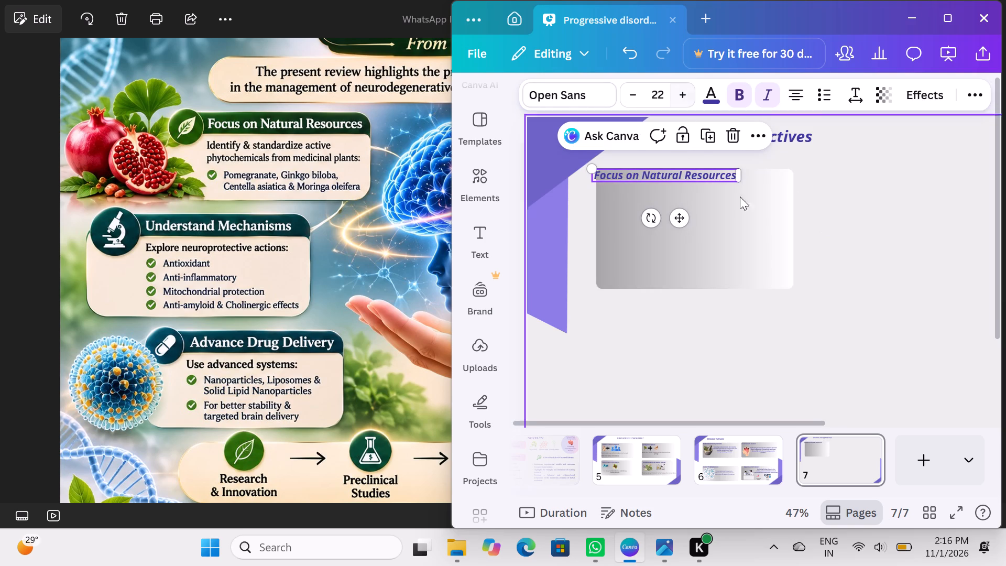
Nudge the subheading slightly to the right so its text starts inside the gradient rectangle.
{"action": "left_click_drag", "start_coordinate": [680, 217], "coordinate": [684, 219]}
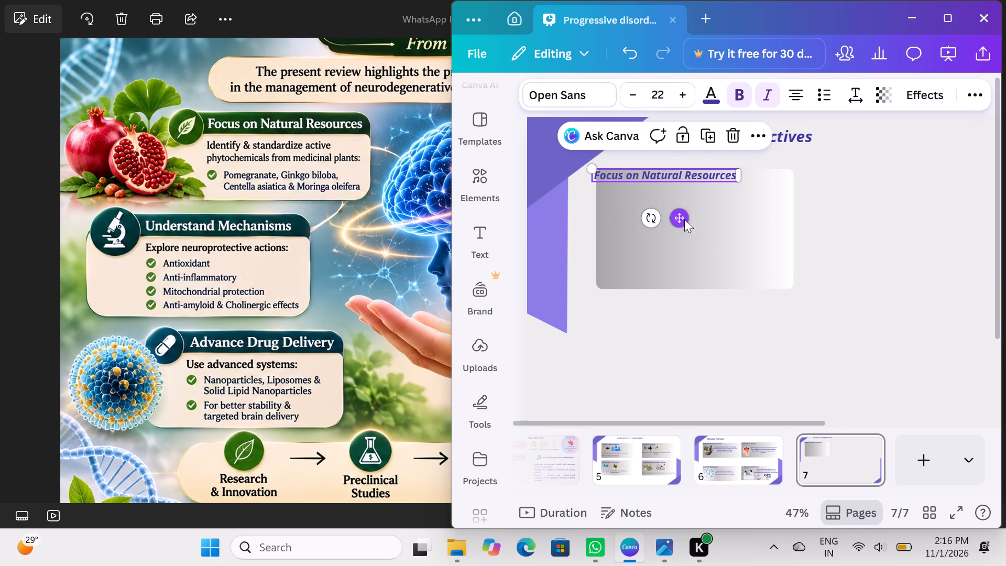
{"action": "left_click_drag", "start_coordinate": [684, 219], "coordinate": [686, 221]}
{"action": "left_click", "coordinate": [867, 224]}
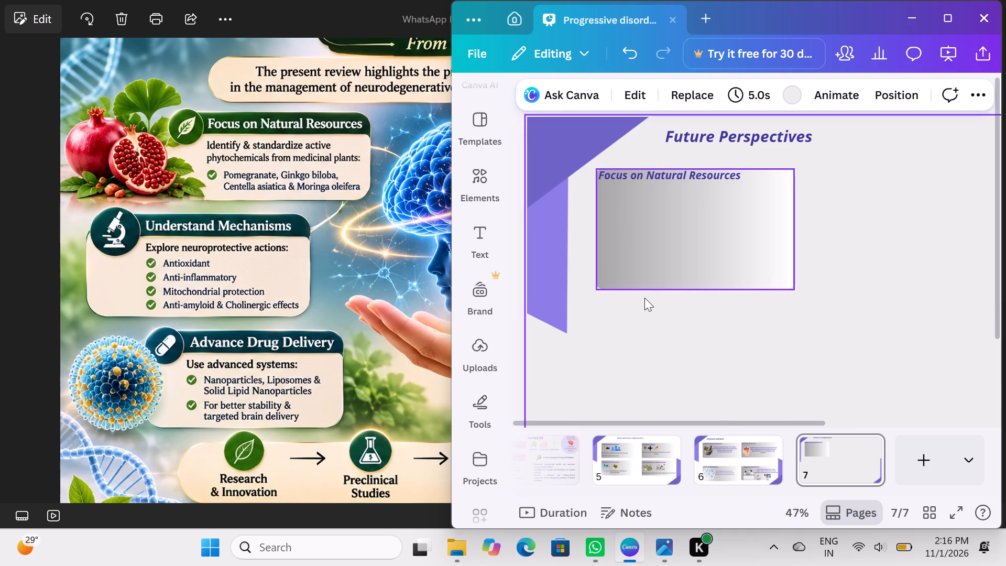
Add a new text box below the gradient rectangle on page 7 and widen it beyond its placeholder text.
{"action": "left_click", "coordinate": [479, 231]}
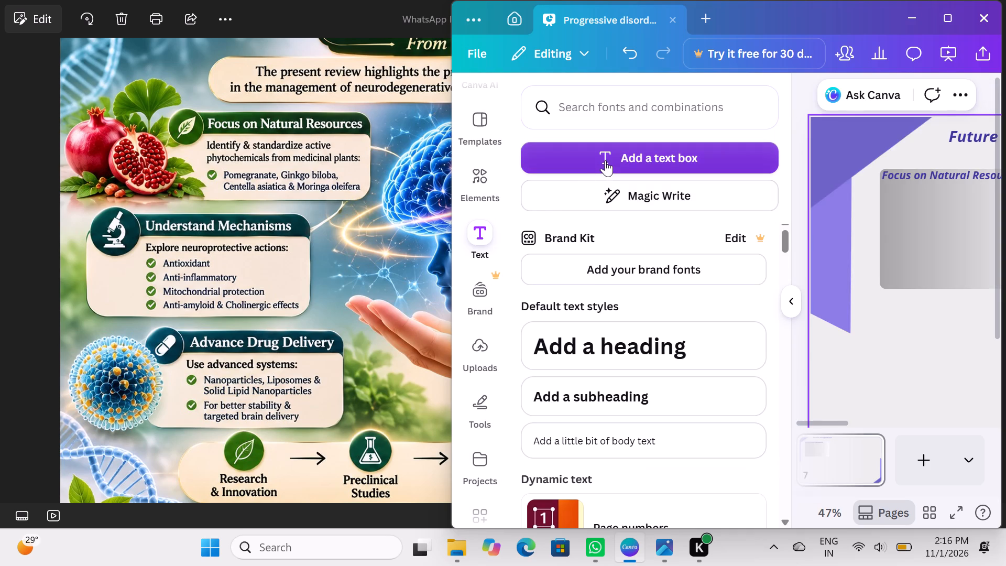
{"action": "left_click", "coordinate": [605, 160]}
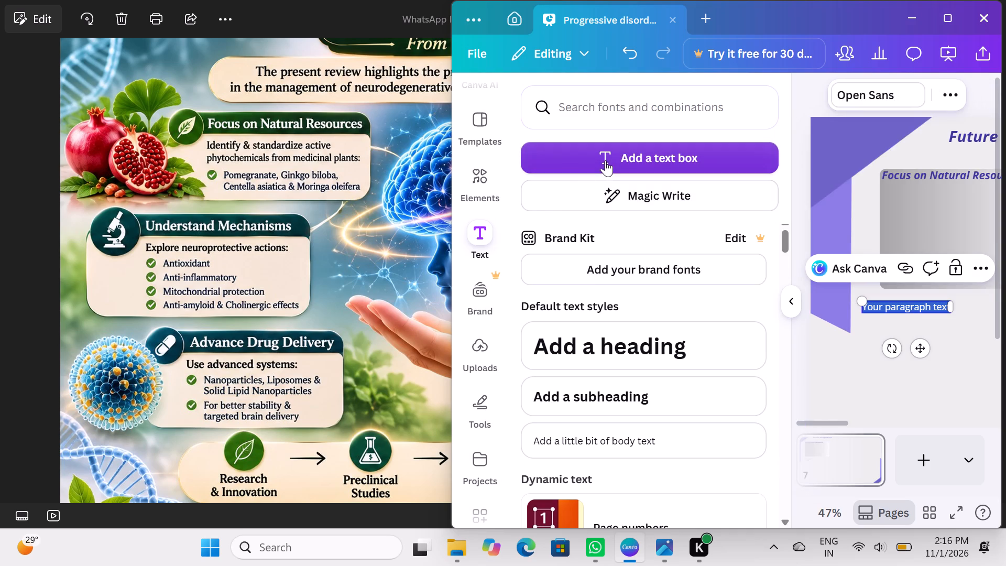
{"action": "left_click", "coordinate": [790, 305]}
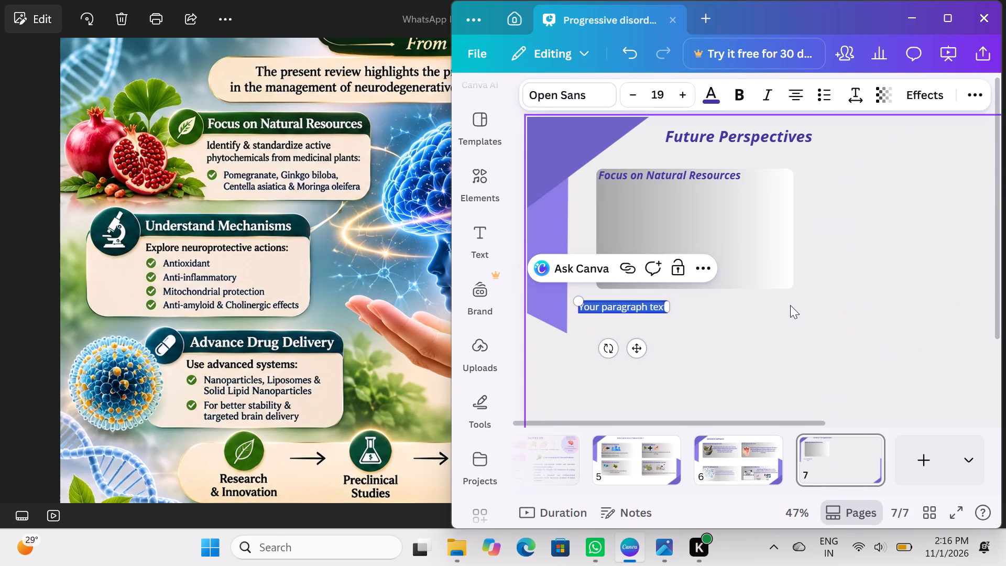
{"action": "key", "text": "i"}
{"action": "type", "text": "jdhj"}
{"action": "key", "text": "e"}
{"action": "left_click", "coordinate": [658, 309]}
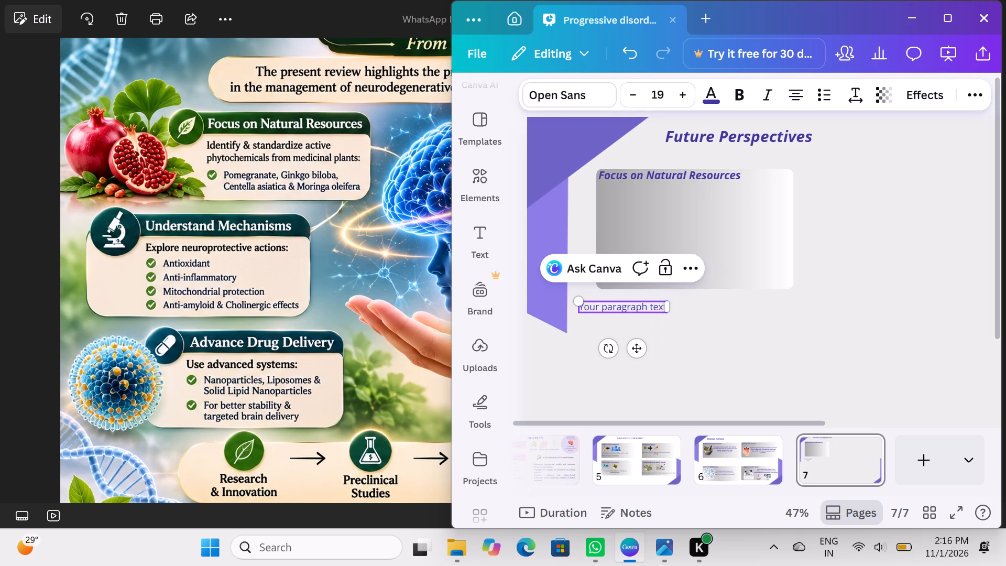
{"action": "left_click_drag", "start_coordinate": [663, 307], "coordinate": [670, 308]}
{"action": "left_click_drag", "start_coordinate": [670, 308], "coordinate": [706, 312]}
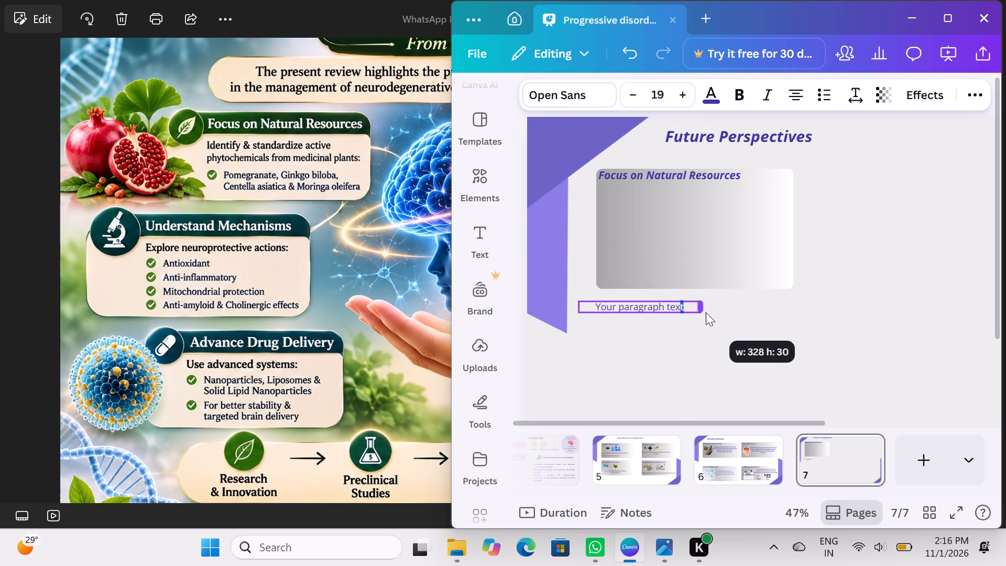
{"action": "left_click_drag", "start_coordinate": [706, 312], "coordinate": [714, 311]}
Clear the placeholder text from the new text box below the gradient rectangle.
{"action": "left_click", "coordinate": [697, 304]}
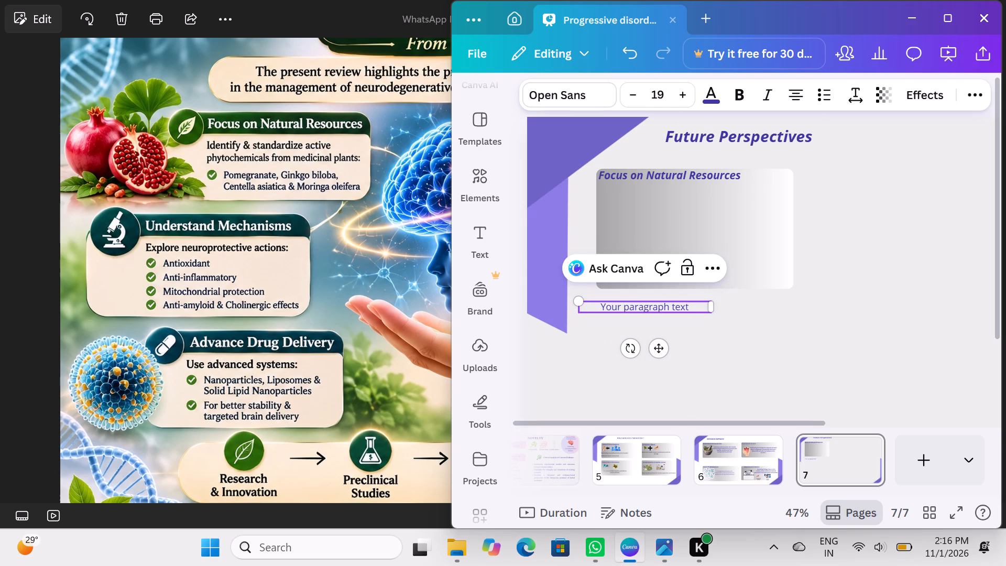
{"action": "key", "text": "BackSpace"}
{"action": "key", "text": "BackSpace"}
{"action": "key", "text": "BackSpace"}
{"action": "key", "text": "BackSpace"}
{"action": "key", "text": "BackSpace"}
{"action": "key", "text": "BackSpace"}
{"action": "key", "text": "BackSpace"}
{"action": "key", "text": "BackSpace"}
{"action": "key", "text": "BackSpace"}
{"action": "key", "text": "BackSpace"}
{"action": "key", "text": "BackSpace"}
{"action": "key", "text": "BackSpace"}
{"action": "key", "text": "BackSpace"}
{"action": "key", "text": "BackSpace"}
{"action": "key", "text": "BackSpace"}
{"action": "key", "text": "BackSpace"}
{"action": "key", "text": "BackSpace"}
{"action": "key", "text": "BackSpace"}
{"action": "key", "text": "BackSpace"}
{"action": "key", "text": "BackSpace"}
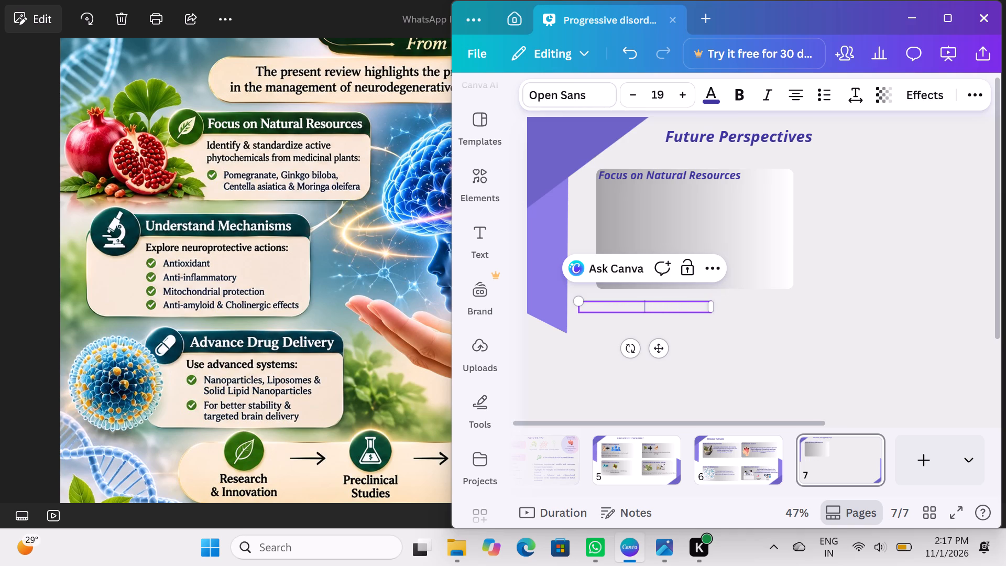
Enter "Identify & standardize active phytochemicals from medicinal plants:" in the empty text box.
{"action": "key", "text": "i"}
{"action": "type", "text": "dentify"}
{"action": "key", "text": "space"}
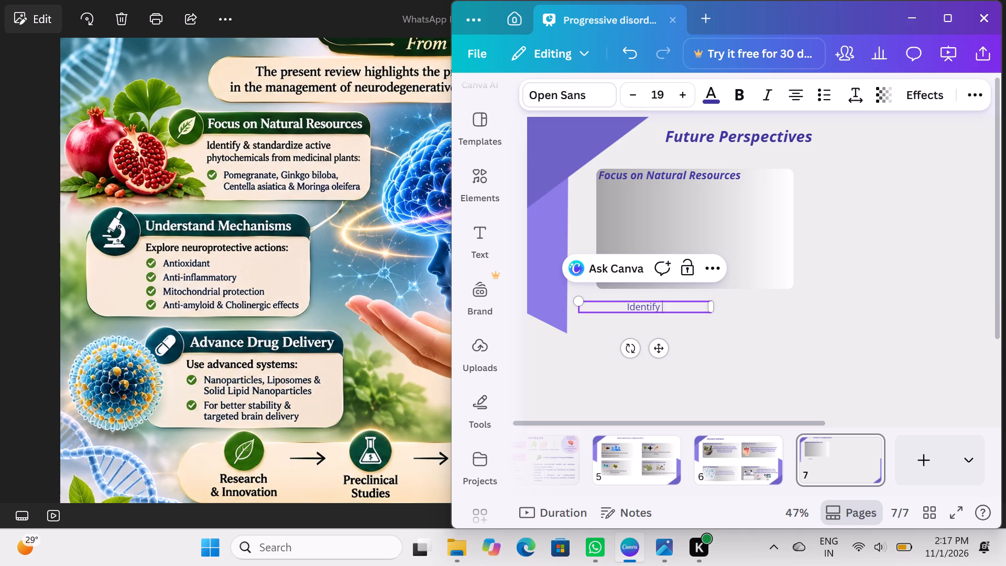
{"action": "key", "text": "shift+ampersand"}
{"action": "key", "text": "space"}
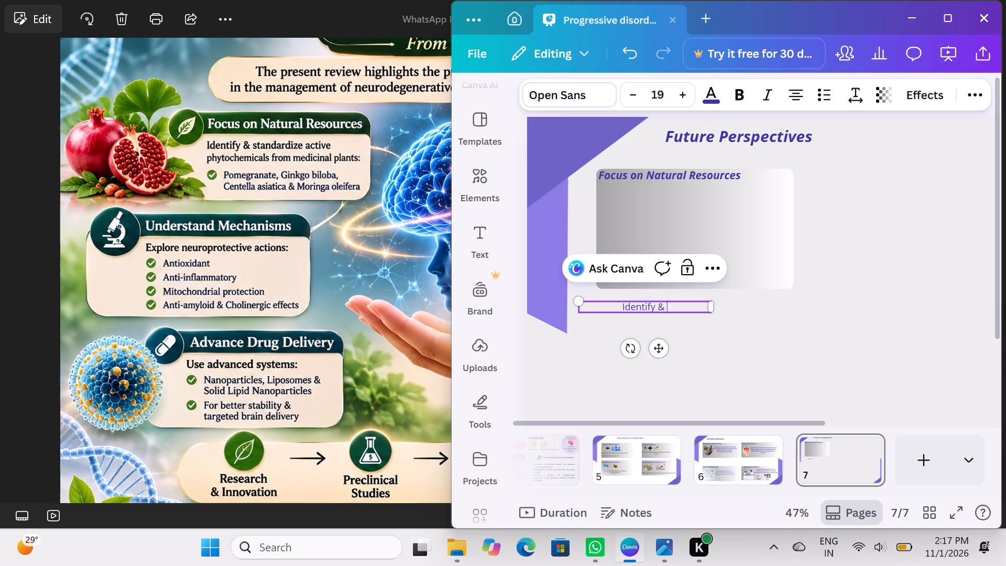
{"action": "type", "text": "sta"}
{"action": "type", "text": "nd"}
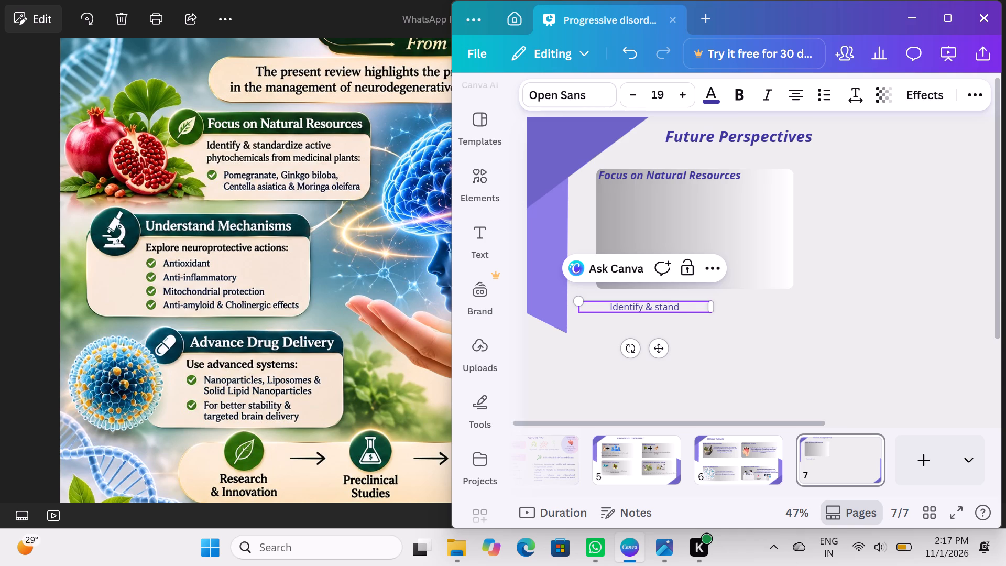
{"action": "key", "text": "a"}
{"action": "type", "text": "rdi"}
{"action": "type", "text": "ze"}
{"action": "key", "text": "space"}
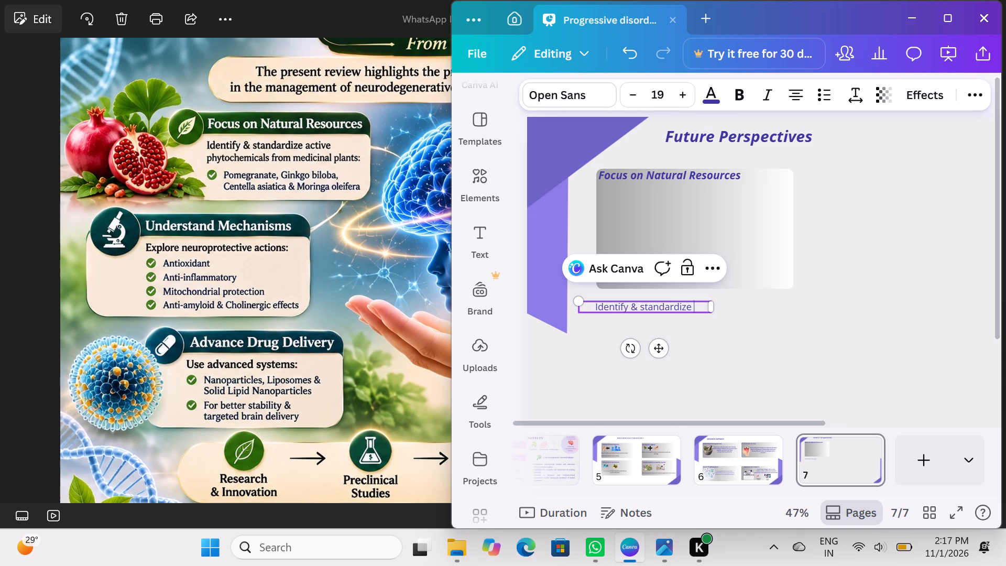
{"action": "type", "text": "active"}
{"action": "key", "text": "space"}
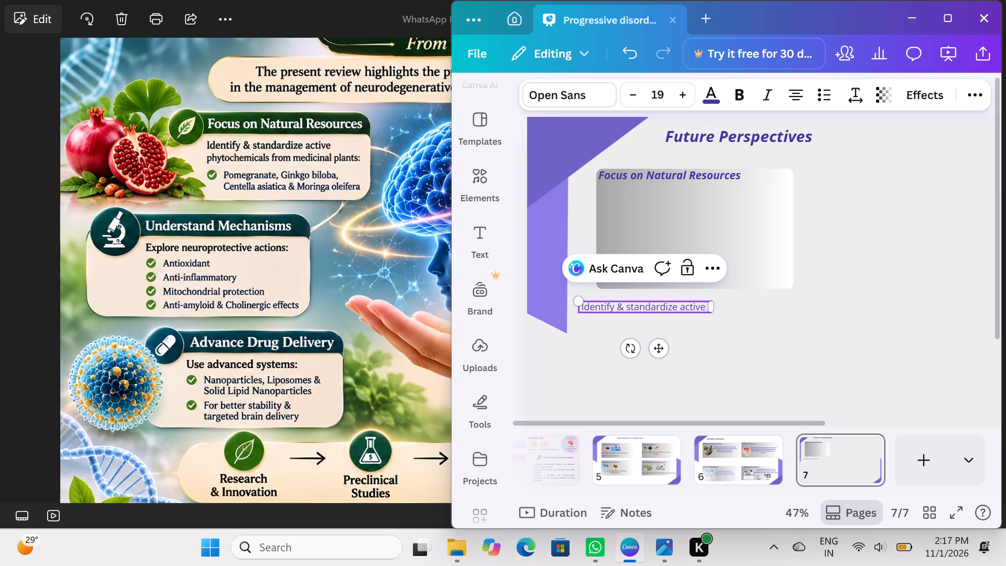
{"action": "type", "text": "phyto"}
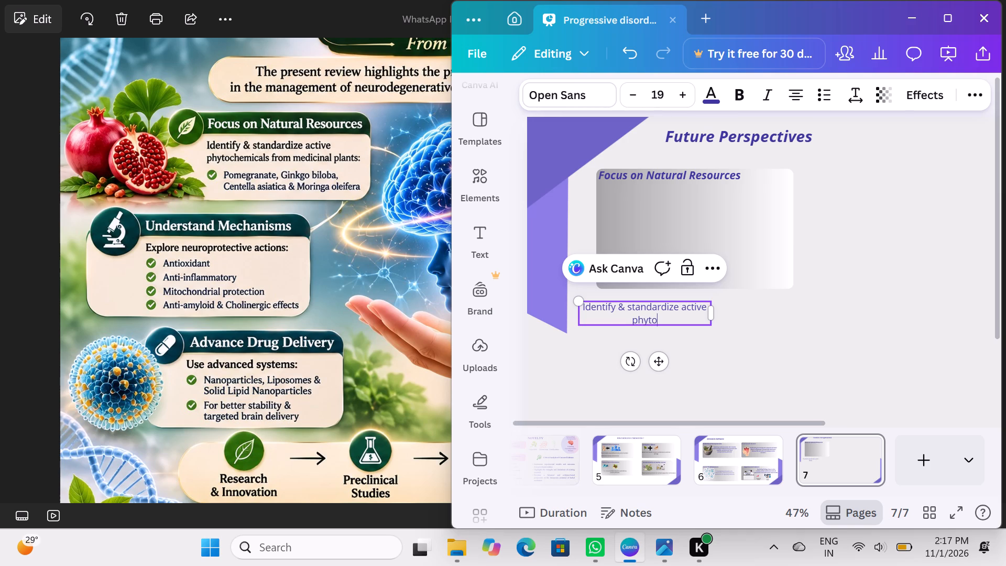
{"action": "type", "text": "chemicals"}
{"action": "key", "text": "space"}
{"action": "type", "text": "from"}
{"action": "key", "text": "space"}
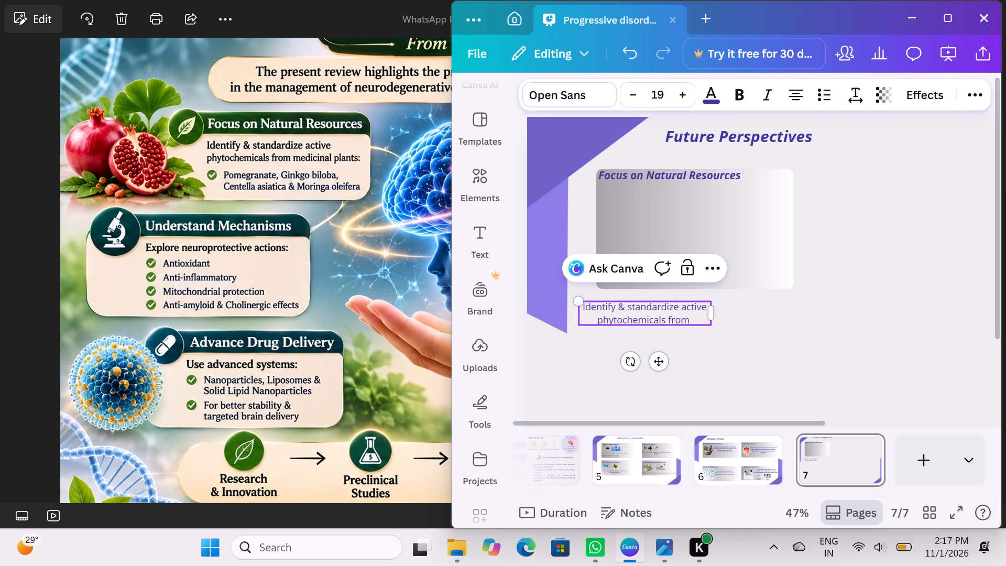
{"action": "type", "text": "medicinal"}
{"action": "key", "text": "space"}
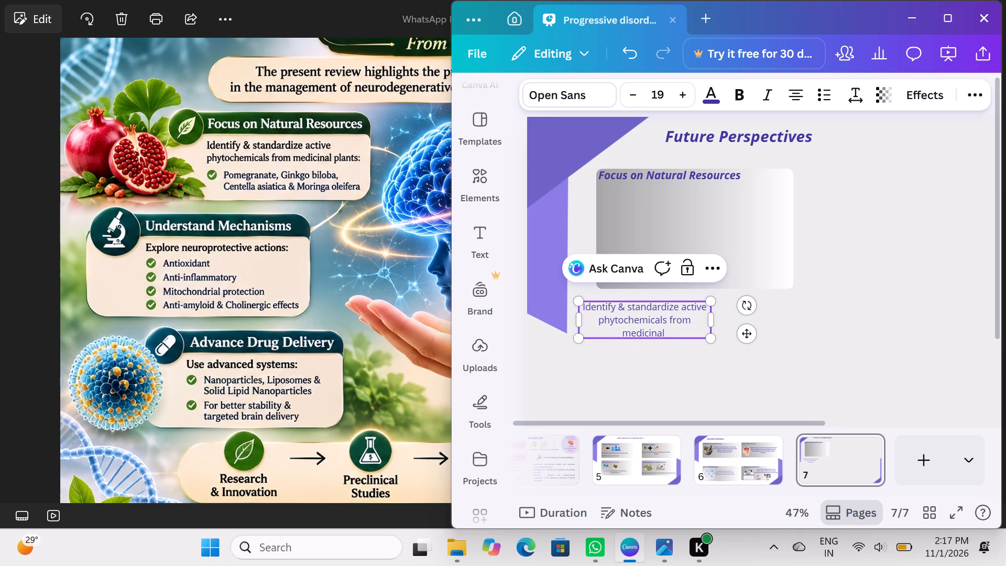
{"action": "type", "text": "pla"}
{"action": "type", "text": "nts"}
{"action": "key", "text": "shift+colon"}
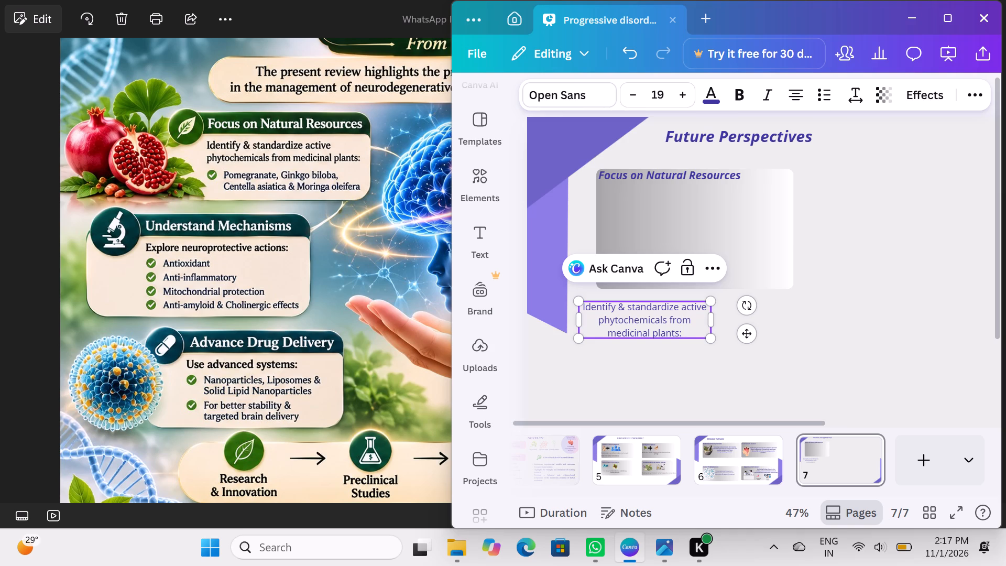
Add a new line reading "Pomegrante,Ginkgo biloba,Centella asiatica& Moringa oleifera" below the phytochemicals sentence in the text box.
{"action": "key", "text": "Return"}
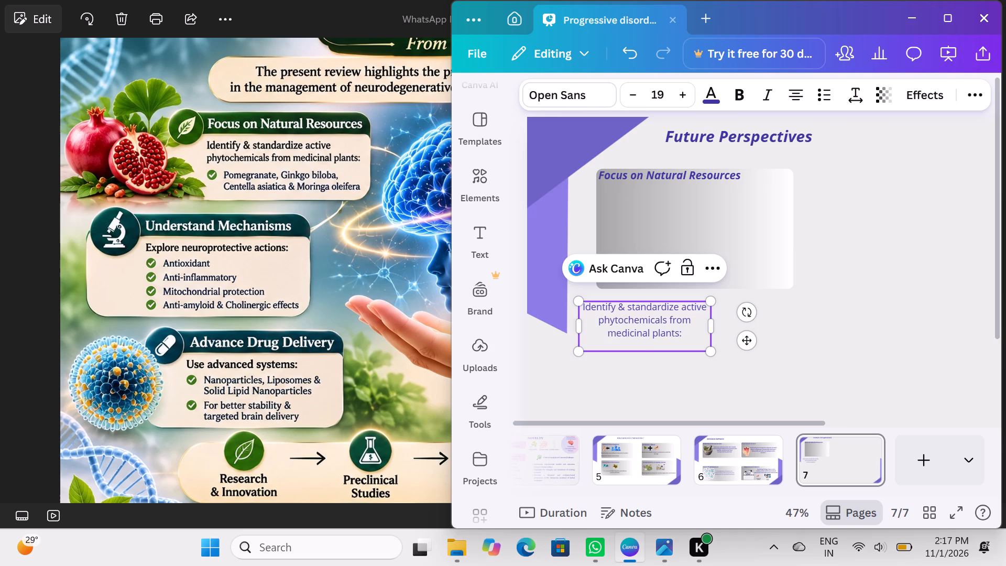
{"action": "key", "text": "p"}
{"action": "type", "text": "omegrante"}
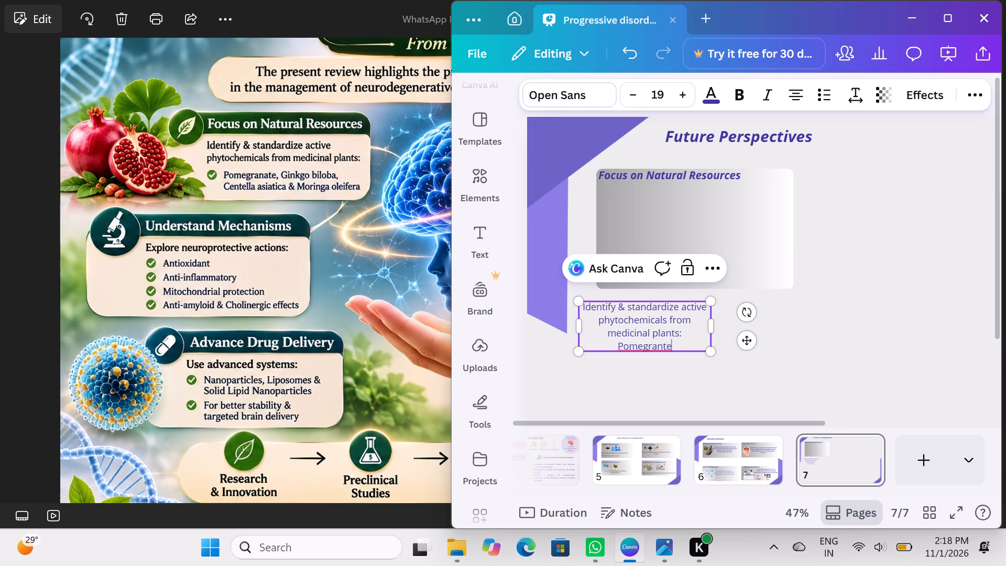
{"action": "key", "text": "comma"}
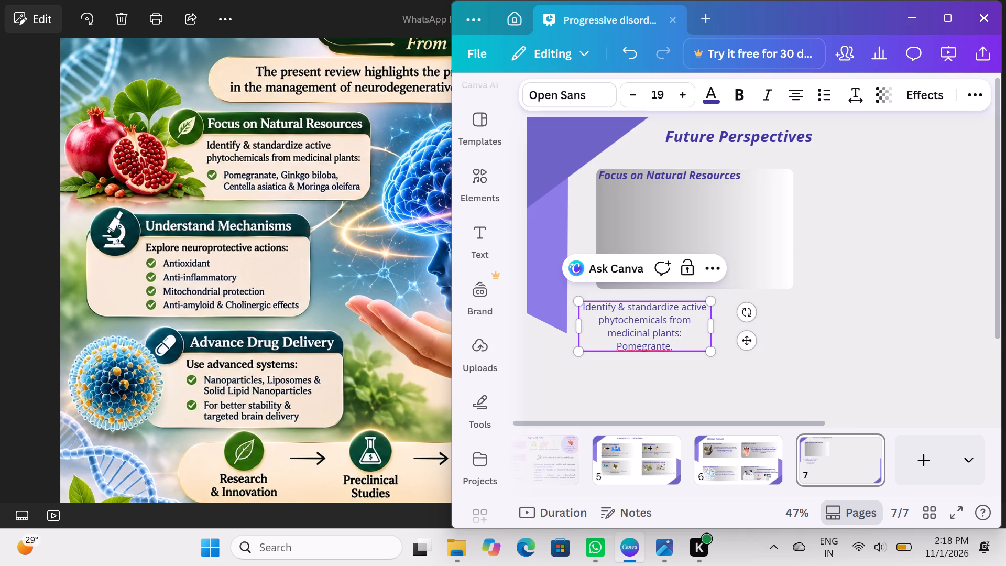
{"action": "type", "text": "ink"}
{"action": "key", "text": "g"}
{"action": "type", "text": "o"}
{"action": "key", "text": "space"}
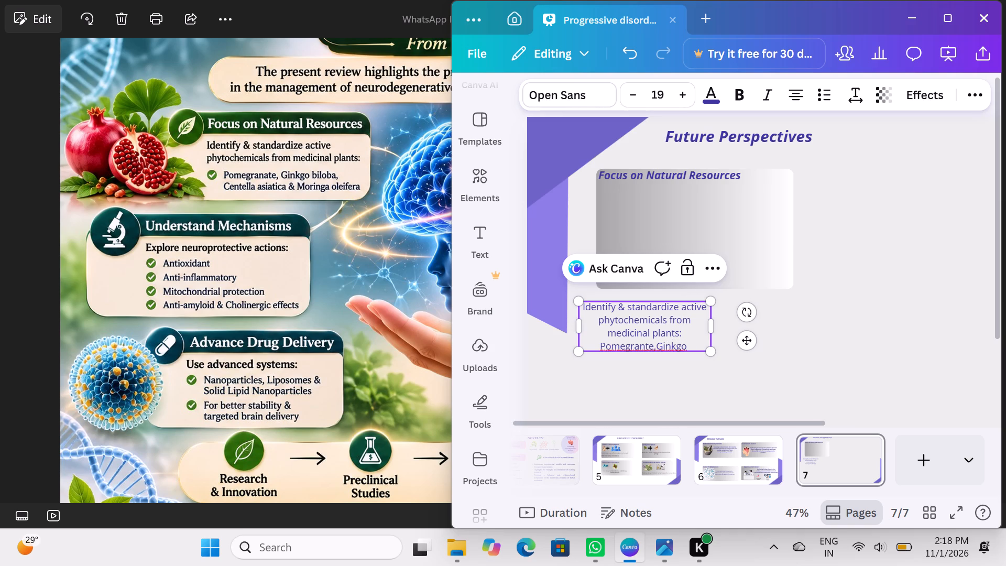
{"action": "type", "text": "biloba"}
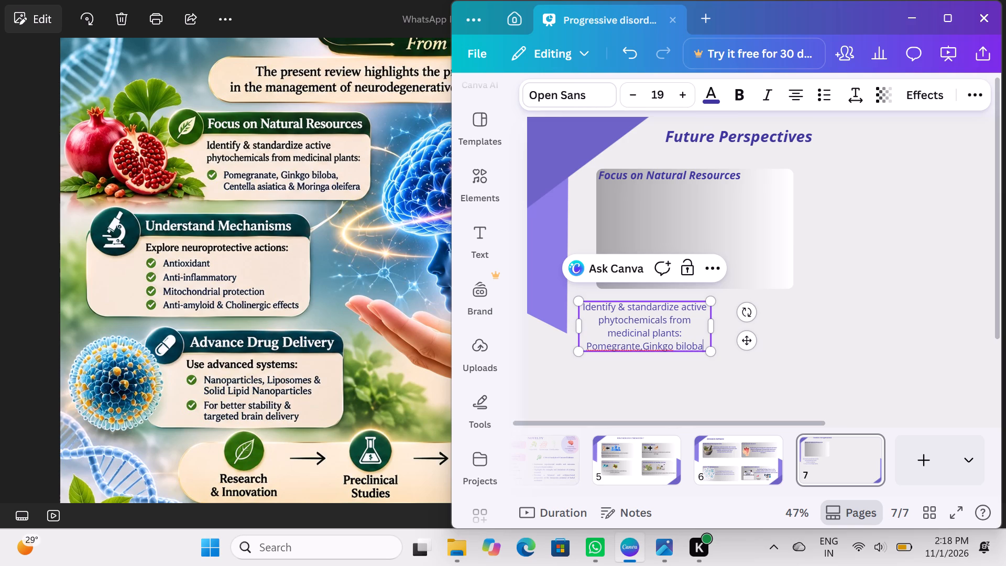
{"action": "key", "text": "comma"}
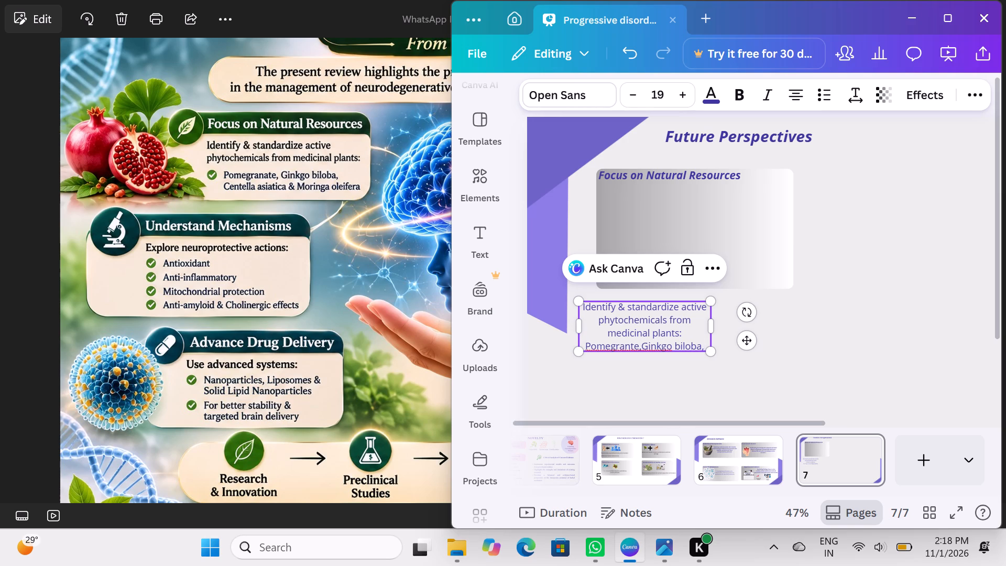
{"action": "type", "text": "entella"}
{"action": "key", "text": "space"}
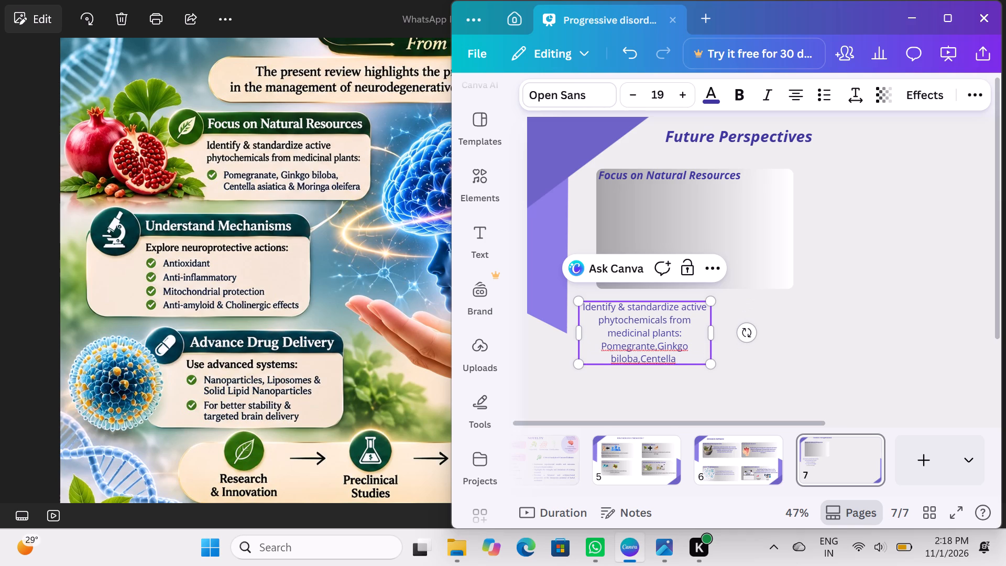
{"action": "type", "text": "asiatica"}
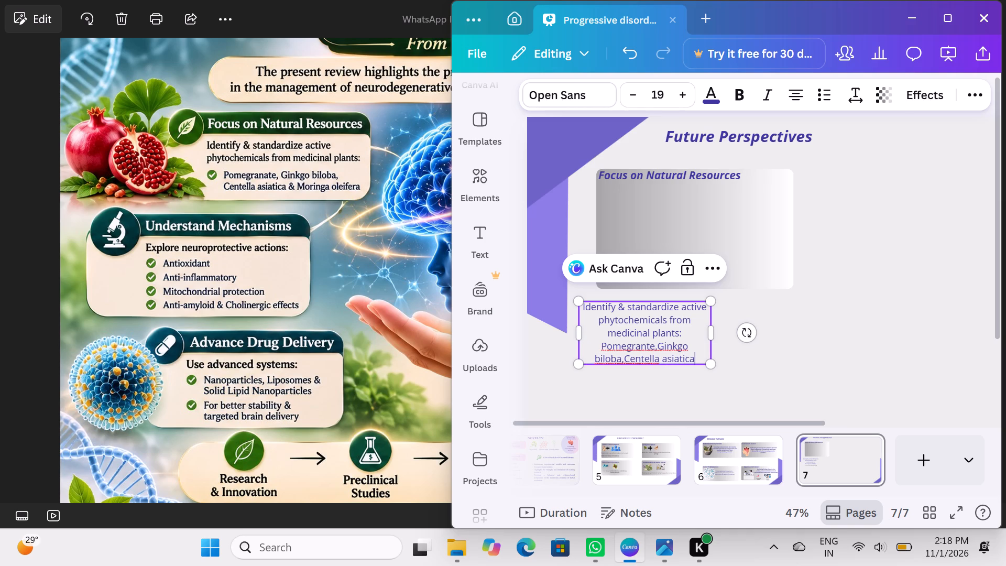
{"action": "key", "text": "comma"}
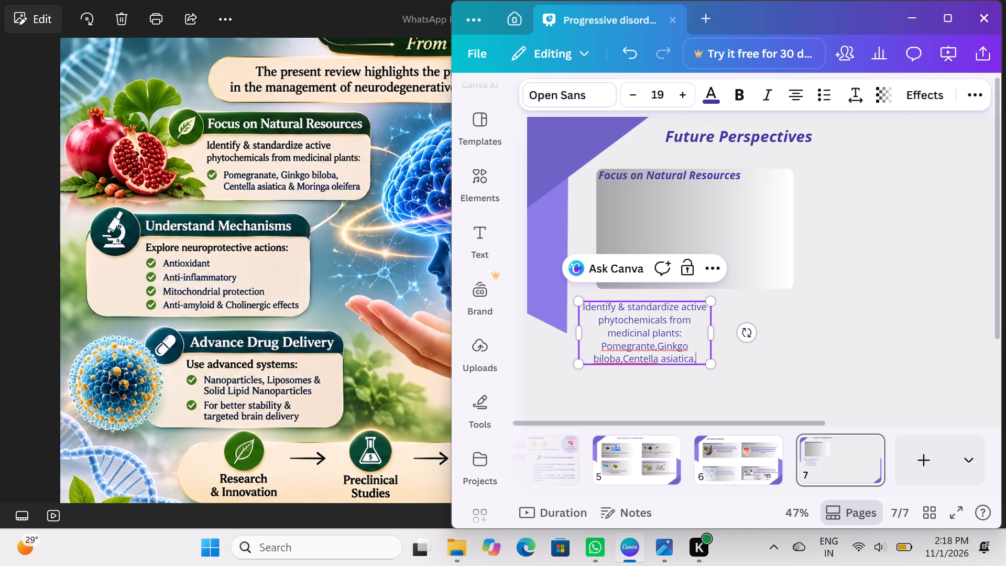
{"action": "key", "text": "BackSpace"}
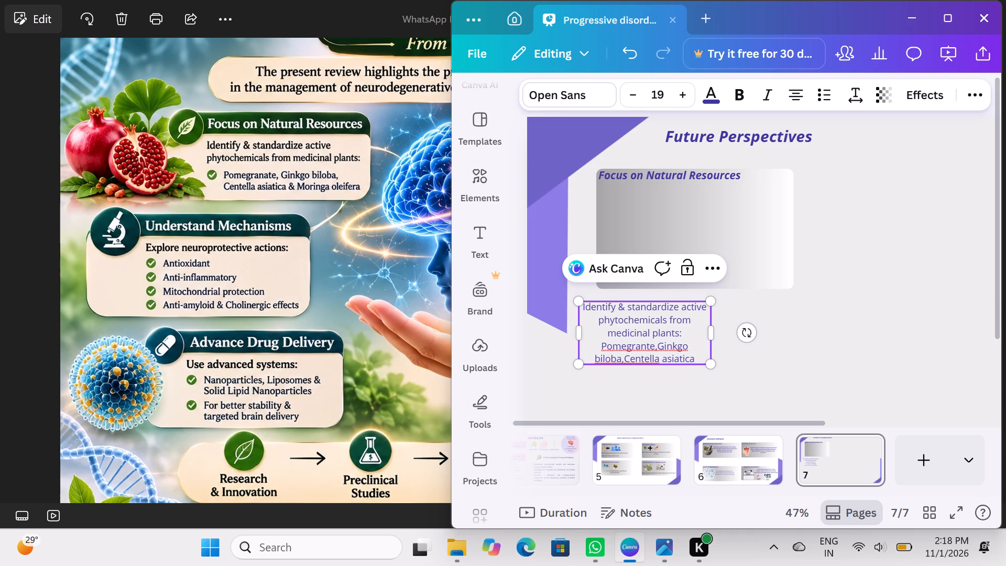
{"action": "key", "text": "shift+ampersand"}
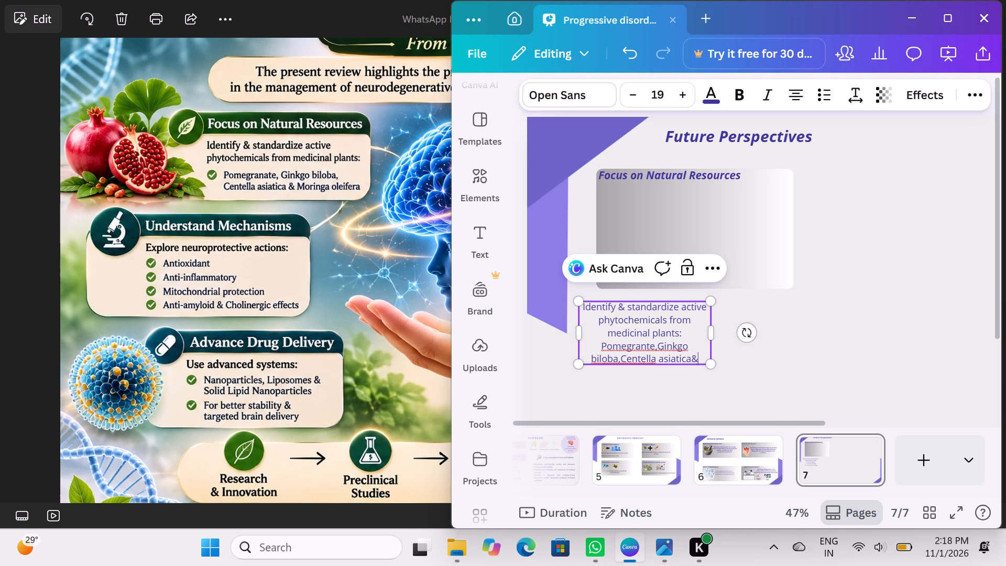
{"action": "key", "text": "space"}
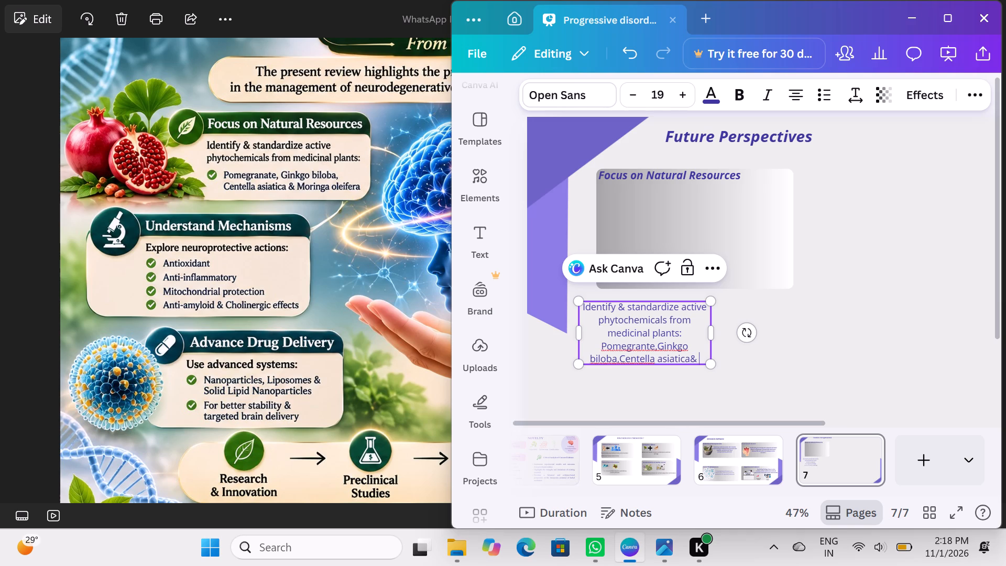
{"action": "type", "text": "orin"}
{"action": "key", "text": "g"}
{"action": "type", "text": "a"}
{"action": "key", "text": "space"}
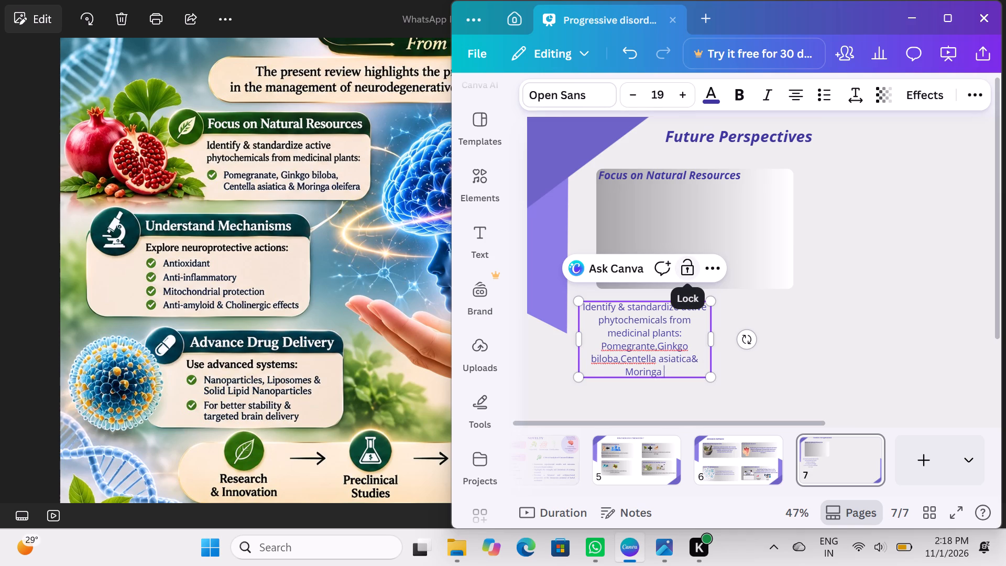
{"action": "type", "text": "oleifera"}
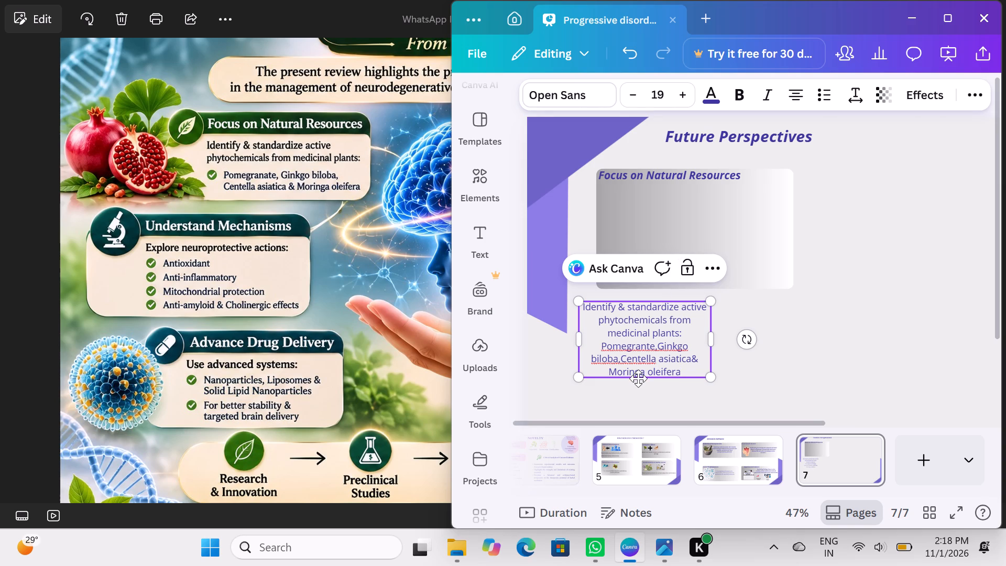
Make all the text in the phytochemicals text box bold and italic.
{"action": "left_click", "coordinate": [741, 93]}
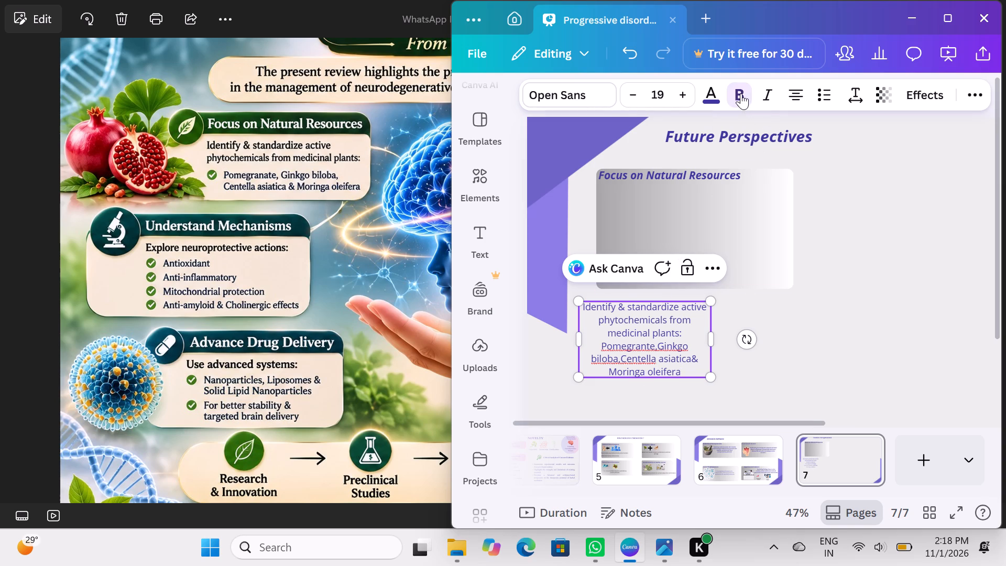
{"action": "left_click", "coordinate": [741, 93]}
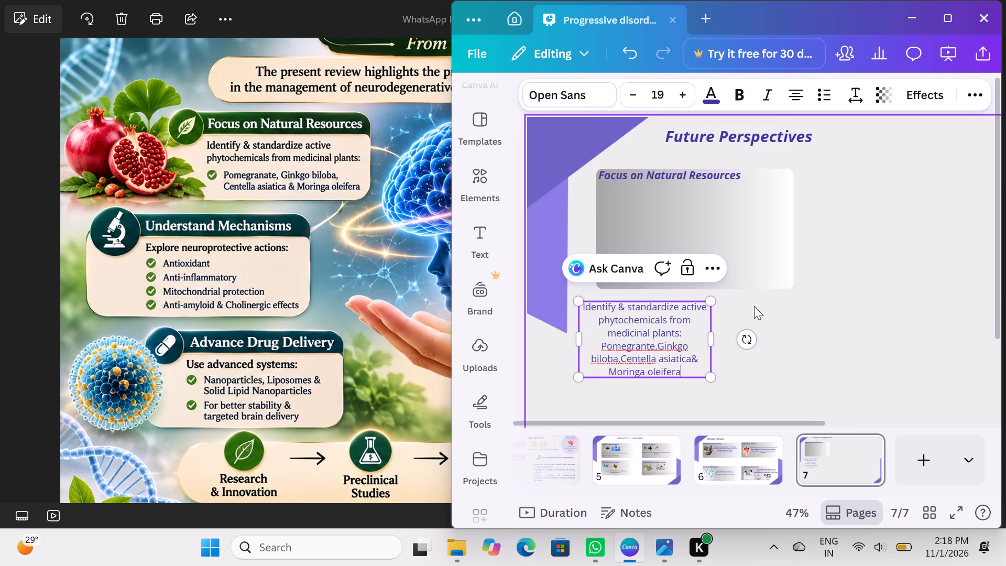
{"action": "left_click", "coordinate": [756, 308]}
{"action": "left_click", "coordinate": [687, 320]}
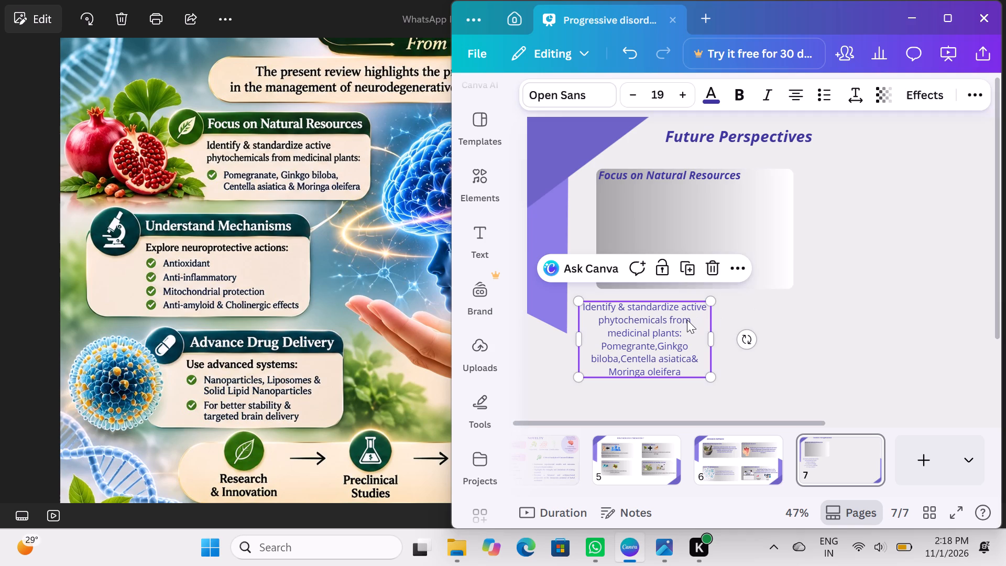
{"action": "left_click", "coordinate": [739, 91]}
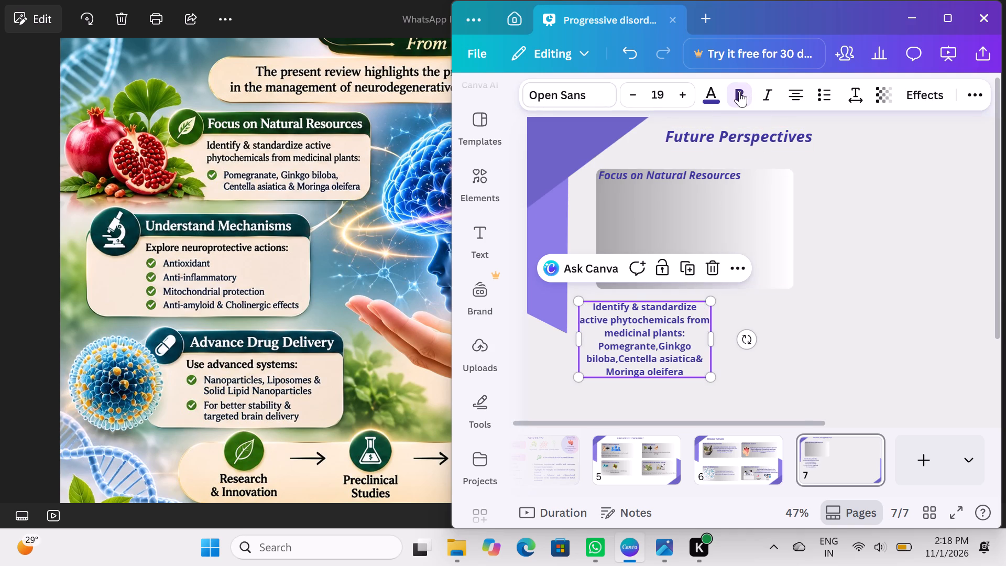
{"action": "left_click", "coordinate": [764, 94]}
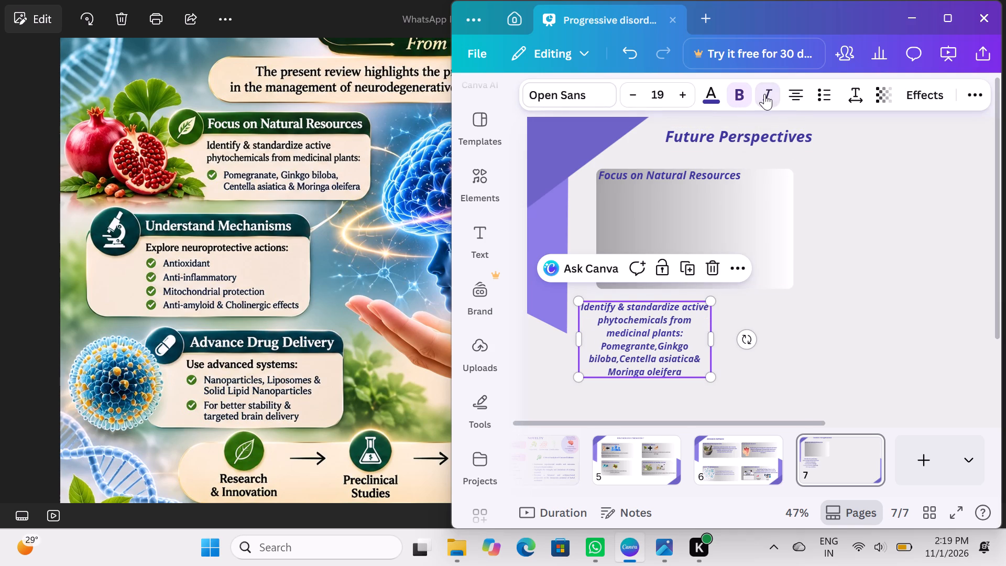
Move the phytochemicals text box into the gradient rectangle, just below the "Focus on Natural Resources" subheading.
{"action": "left_click_drag", "start_coordinate": [683, 343], "coordinate": [718, 237]}
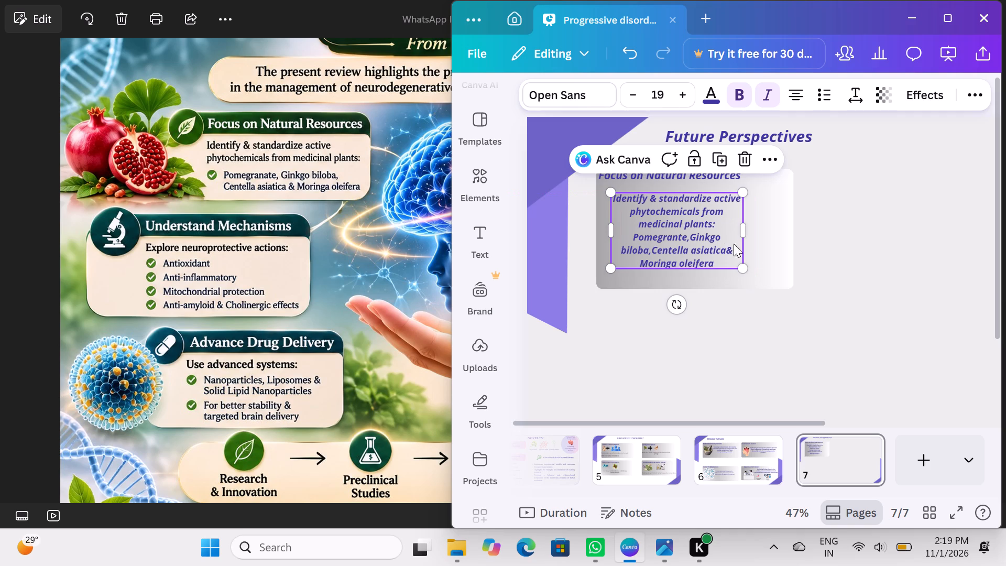
{"action": "left_click", "coordinate": [810, 282]}
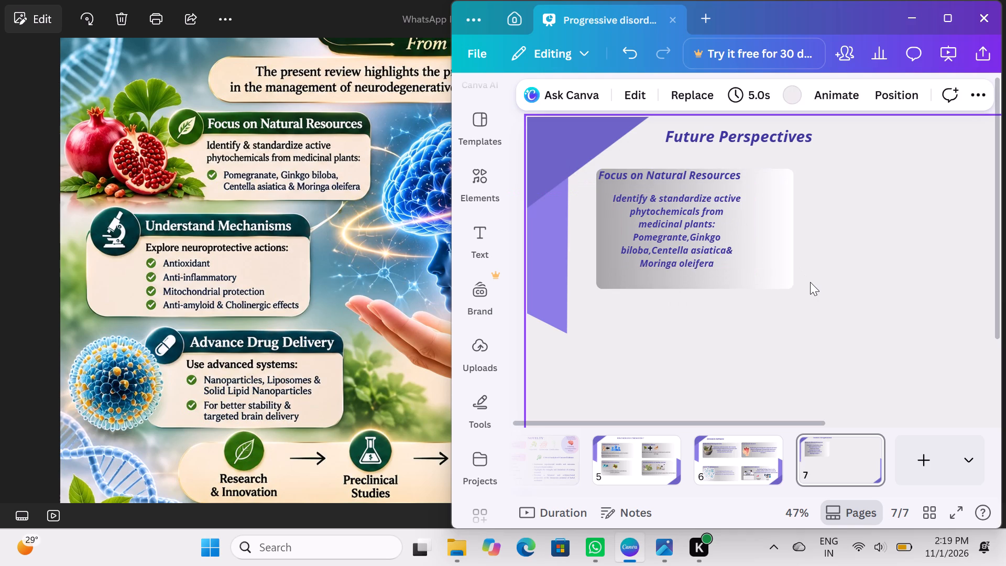
Narrow the gradient rectangle from its right edge so it ends just past the body text.
{"action": "left_click", "coordinate": [792, 252]}
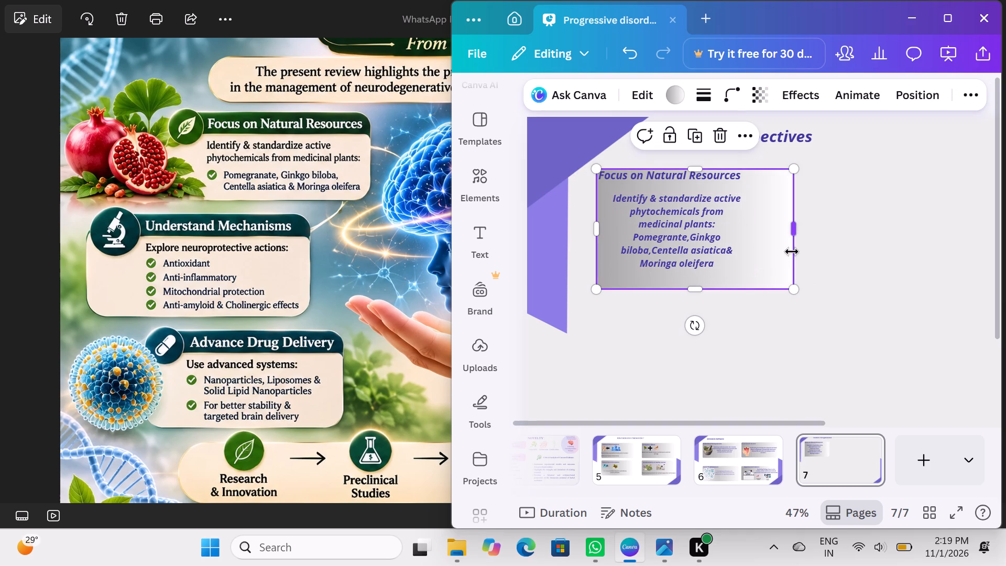
{"action": "left_click_drag", "start_coordinate": [793, 225], "coordinate": [757, 234]}
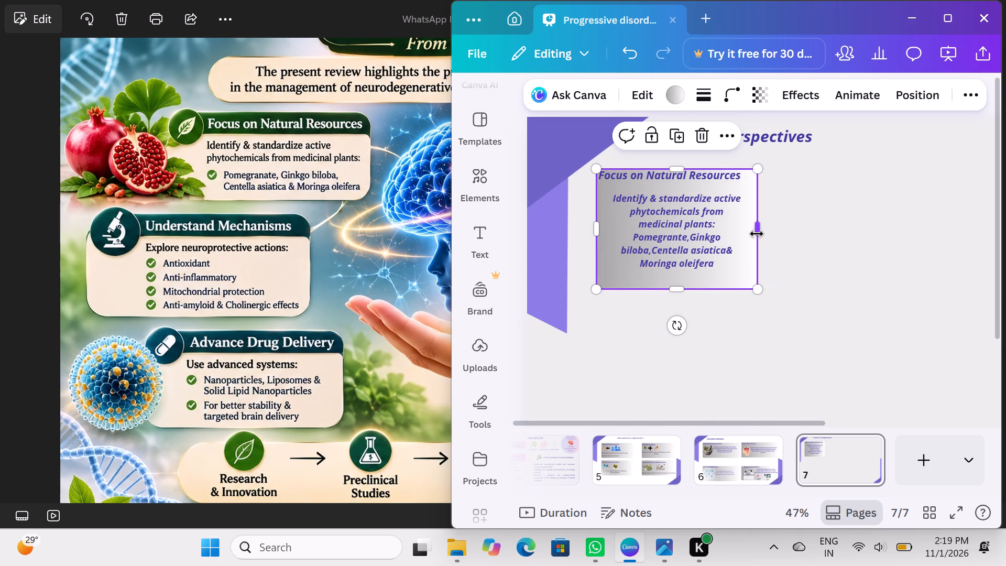
{"action": "left_click", "coordinate": [781, 249]}
Add a rounded rectangle to the right of the "Focus on Natural Resources" box and widen it to about that box's width.
{"action": "scroll", "coordinate": [781, 249], "scroll_direction": "left", "scroll_amount": 1}
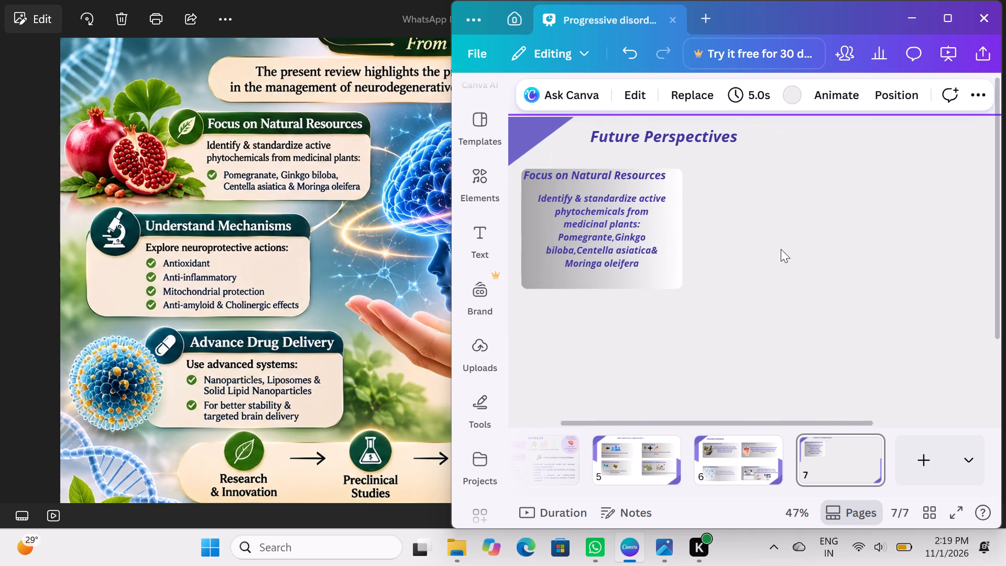
{"action": "scroll", "coordinate": [781, 249], "scroll_direction": "left", "scroll_amount": 2}
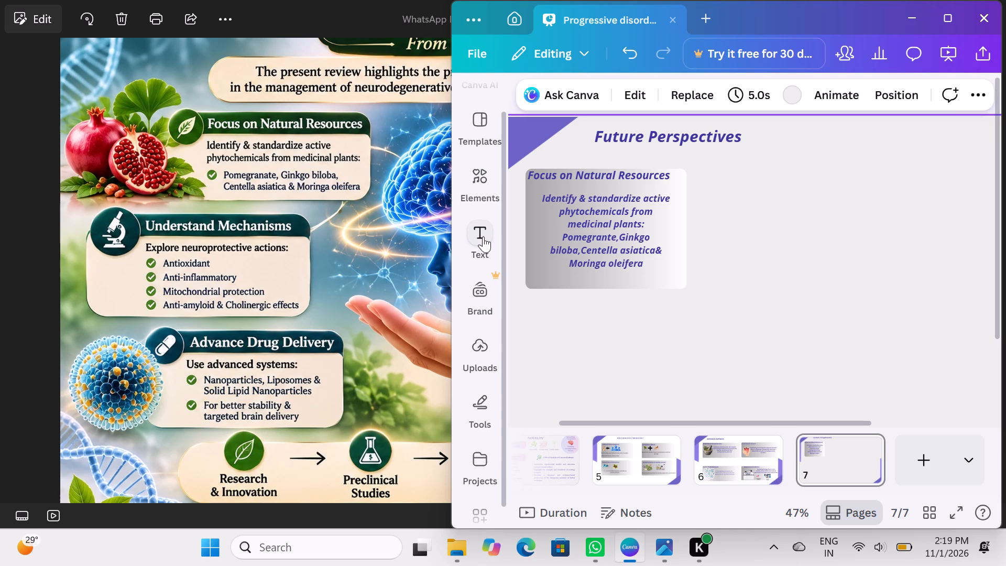
{"action": "left_click", "coordinate": [472, 399]}
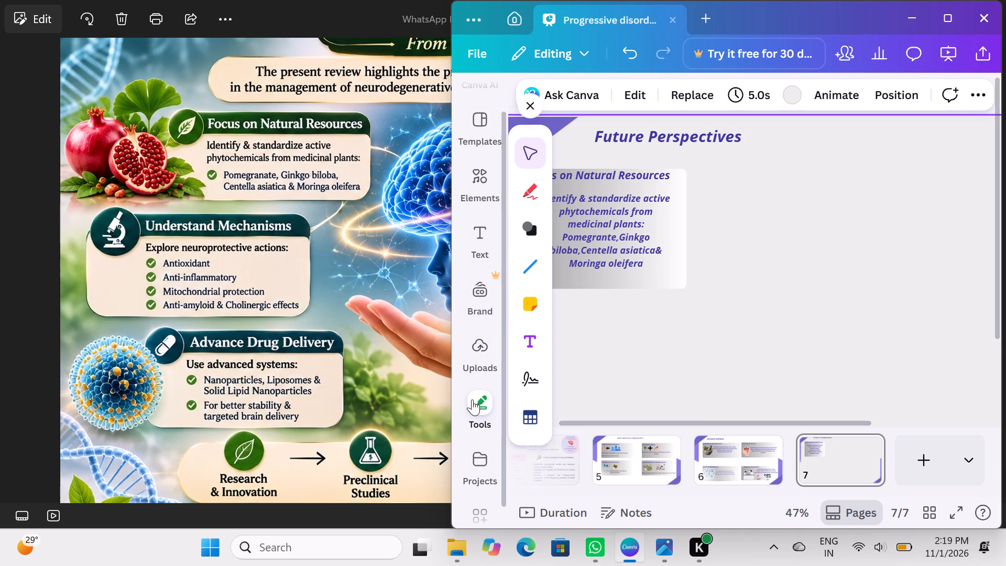
{"action": "left_click", "coordinate": [534, 223]}
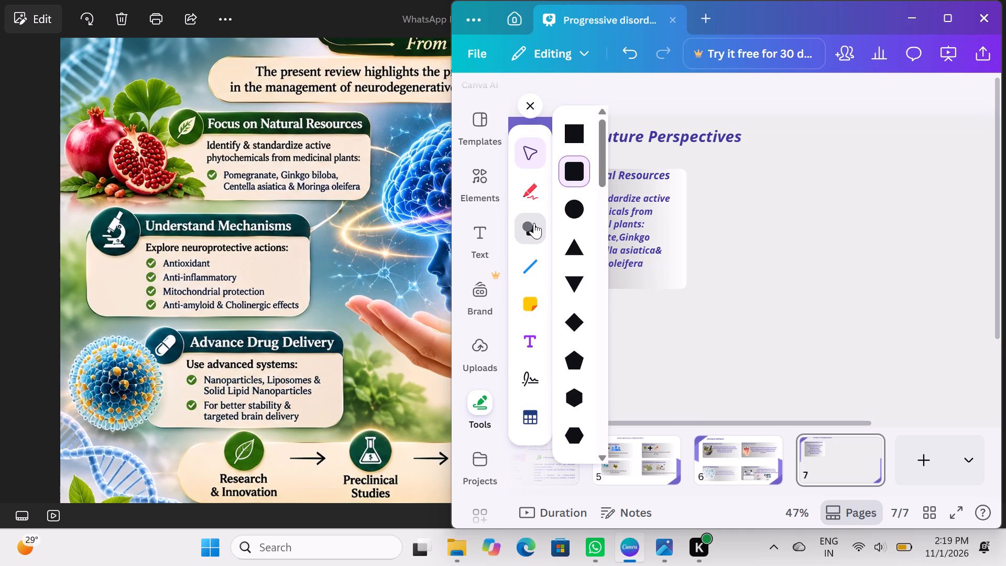
{"action": "left_click", "coordinate": [579, 165]}
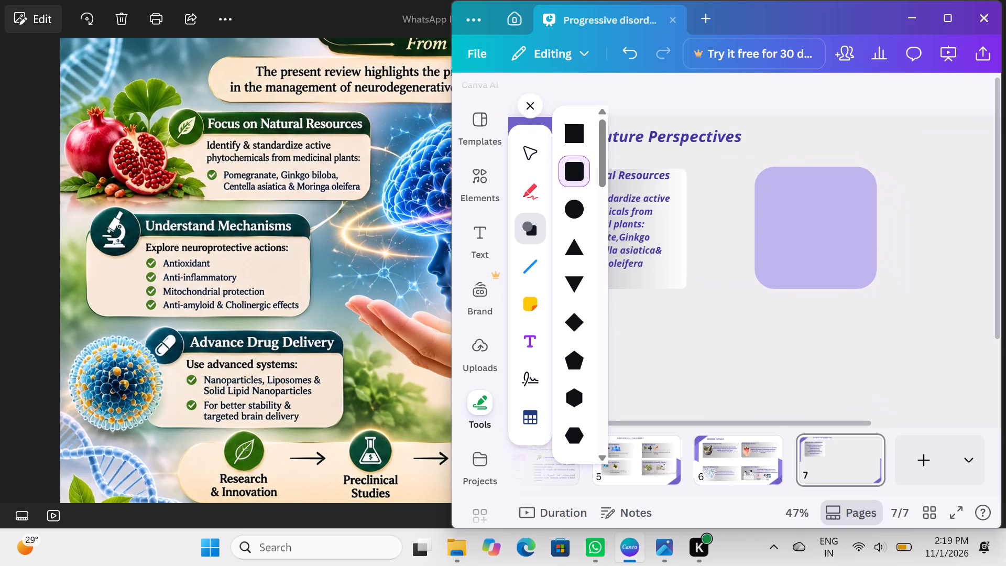
{"action": "left_click", "coordinate": [756, 168]}
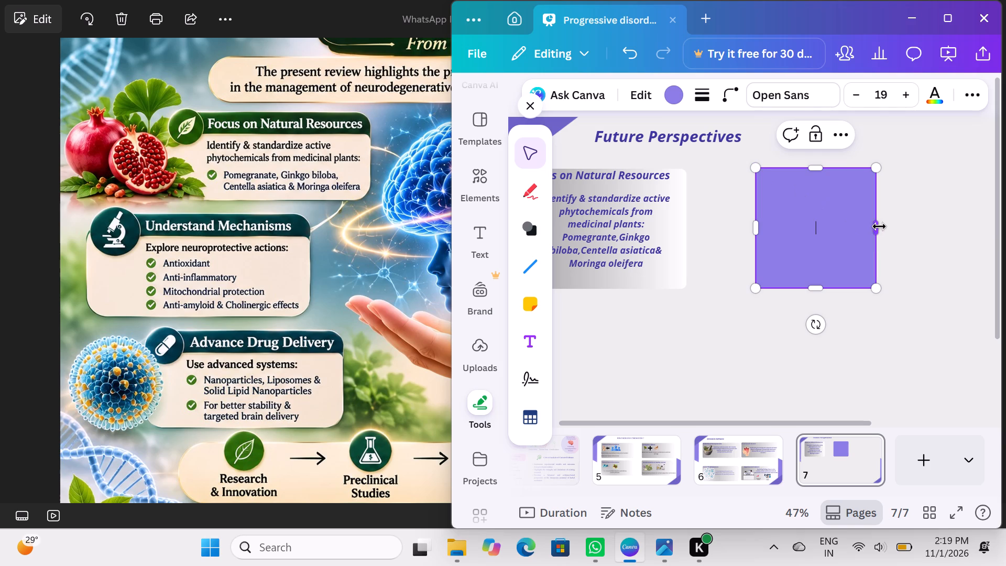
{"action": "left_click_drag", "start_coordinate": [879, 226], "coordinate": [918, 219]}
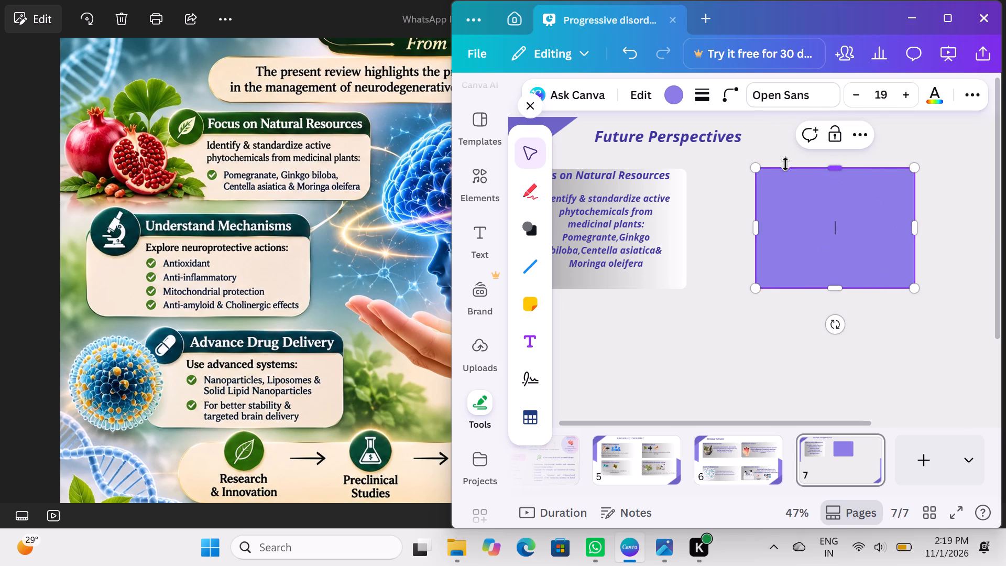
Fill the new rounded rectangle with the grey-to-white gradient used on the first box.
{"action": "left_click", "coordinate": [675, 94]}
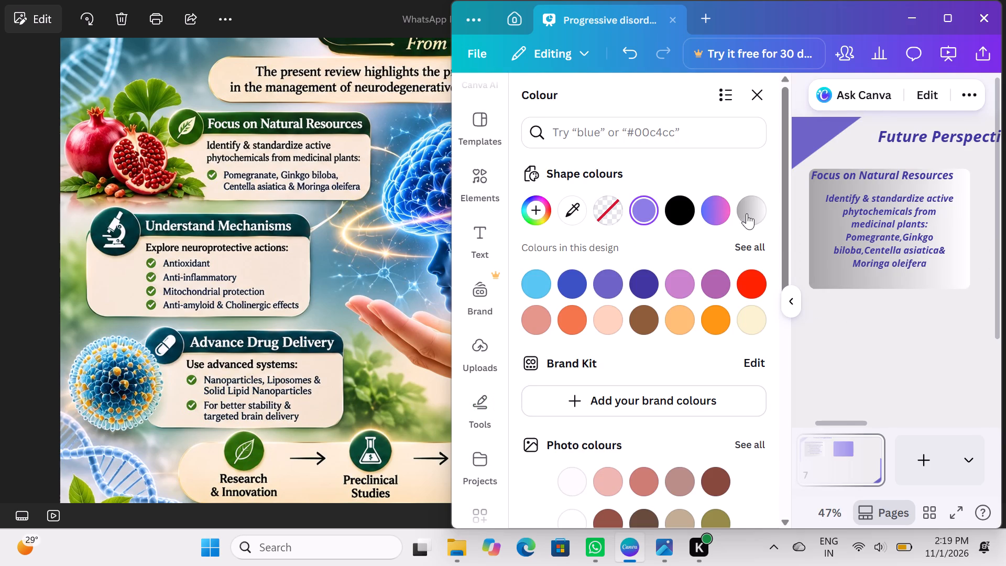
{"action": "left_click", "coordinate": [750, 212]}
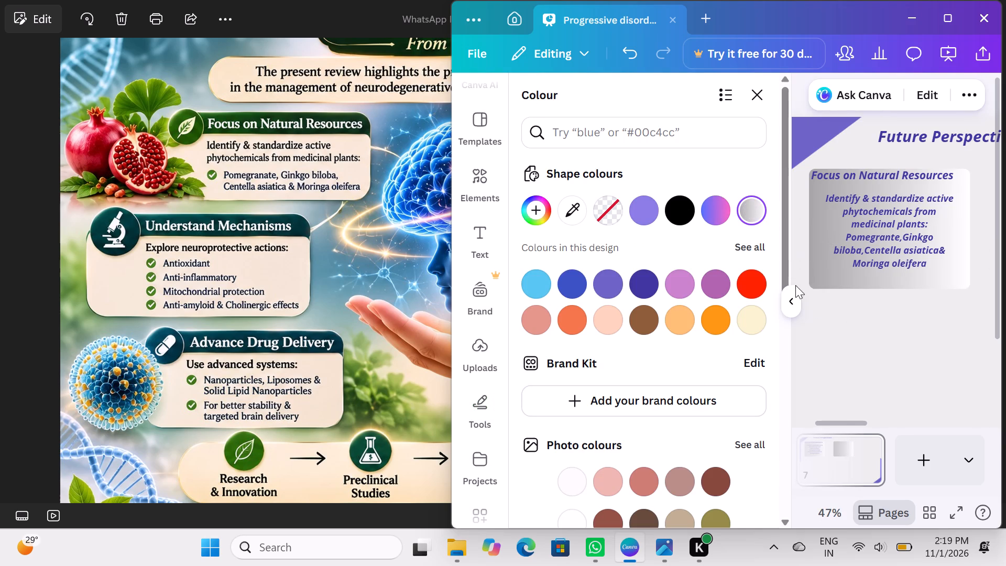
{"action": "left_click", "coordinate": [786, 299]}
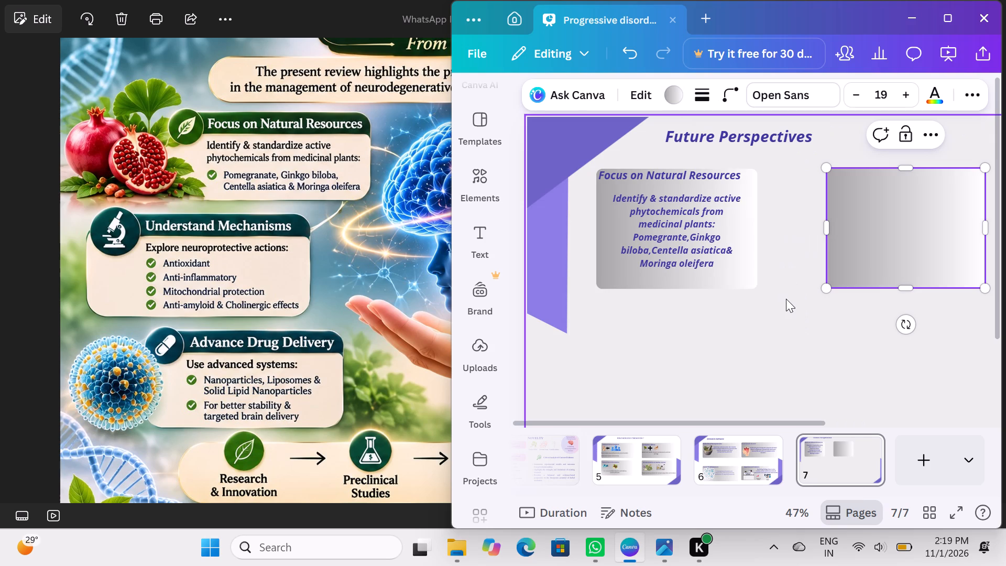
Shorten the second gradient rectangle slightly from its bottom edge and extend its left edge toward the first box.
{"action": "left_click", "coordinate": [831, 285]}
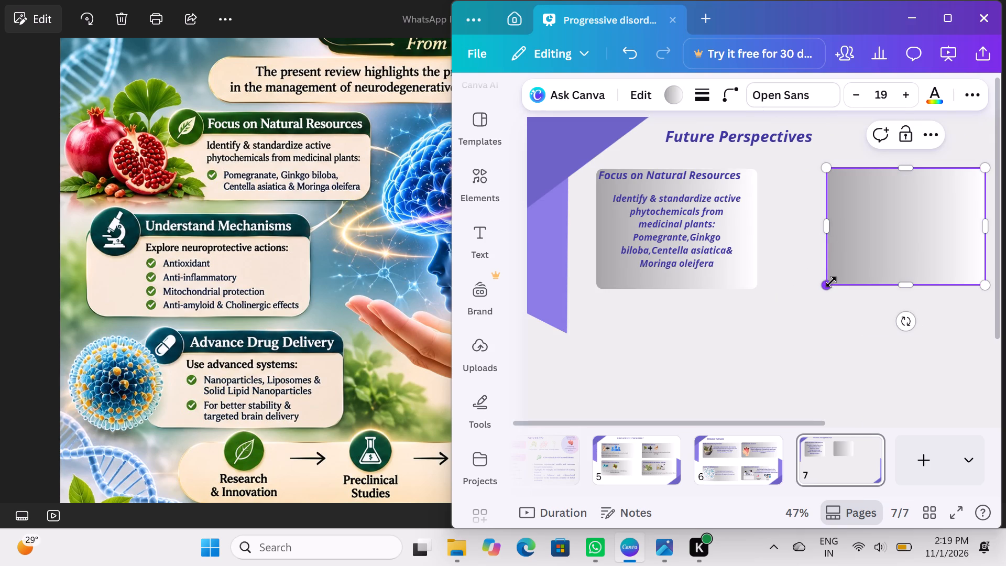
{"action": "left_click_drag", "start_coordinate": [827, 224], "coordinate": [811, 225]}
{"action": "left_click_drag", "start_coordinate": [811, 225], "coordinate": [791, 225]}
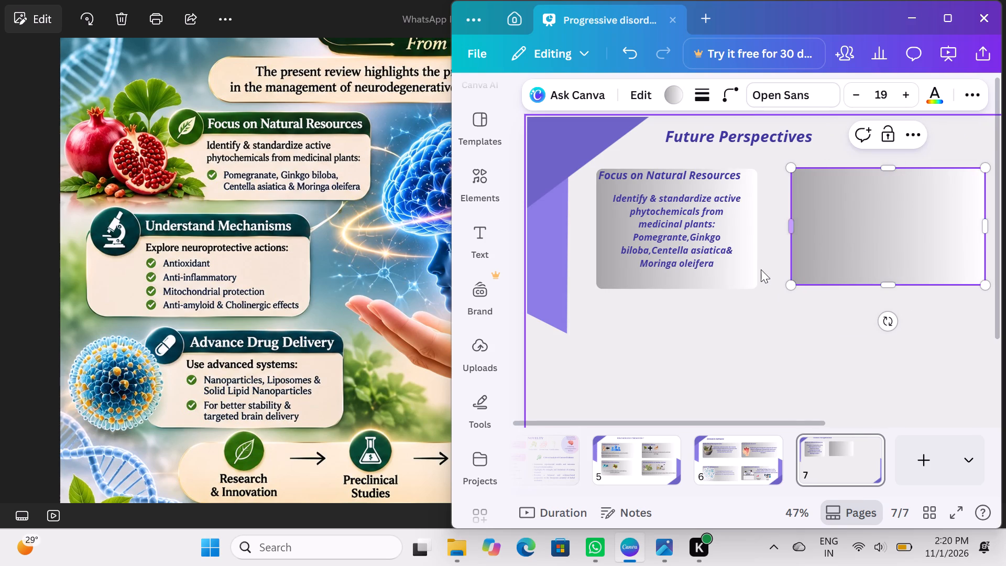
{"action": "left_click", "coordinate": [760, 272]}
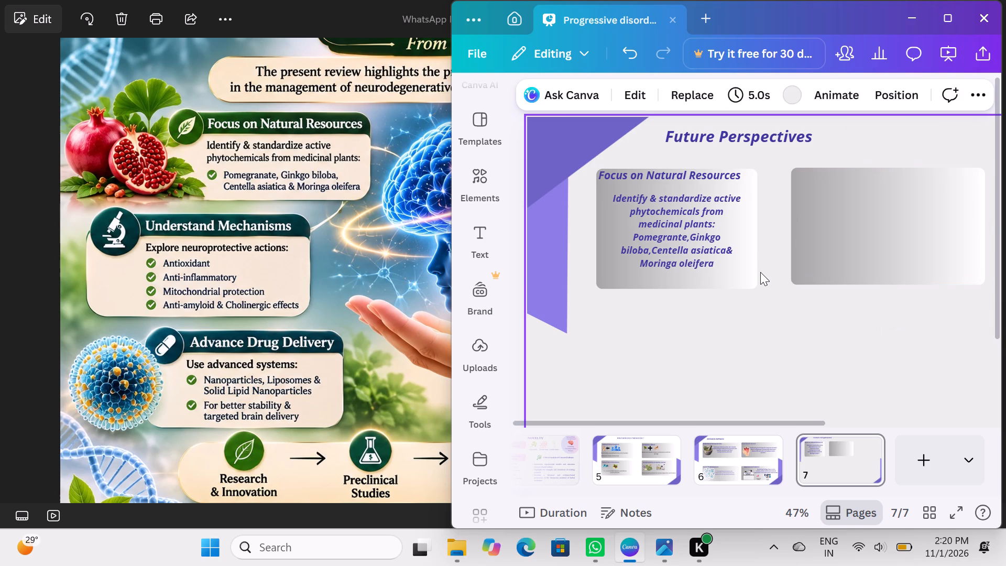
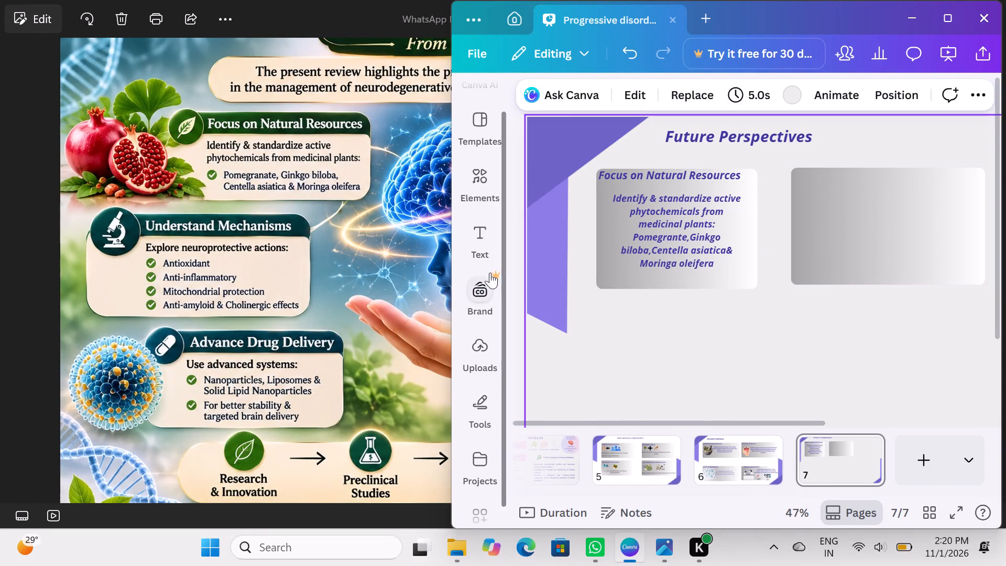
Add a text box below the "Focus on Natural Resources" box and widen it to slightly less than that box's width.
{"action": "left_click", "coordinate": [477, 249]}
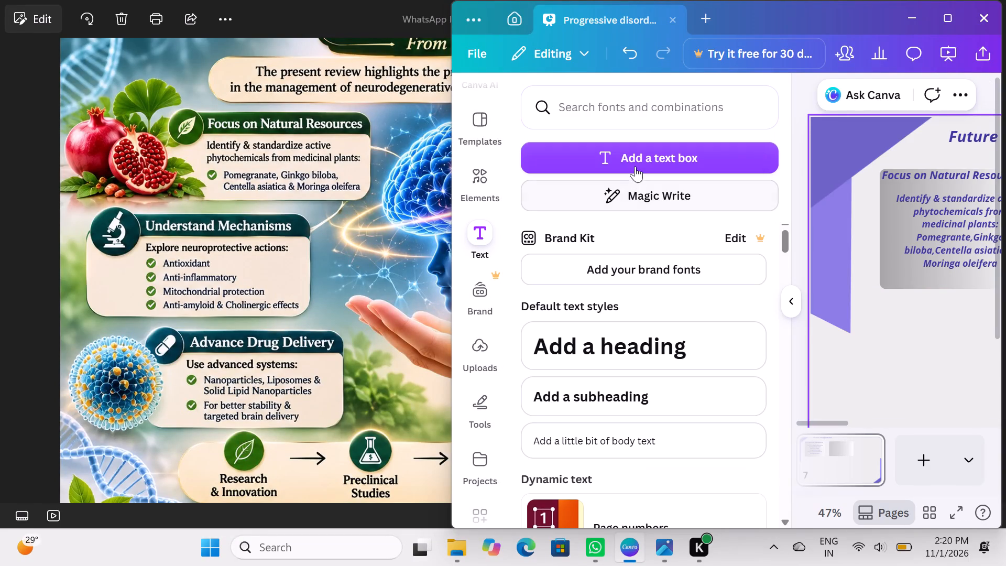
{"action": "left_click", "coordinate": [636, 163]}
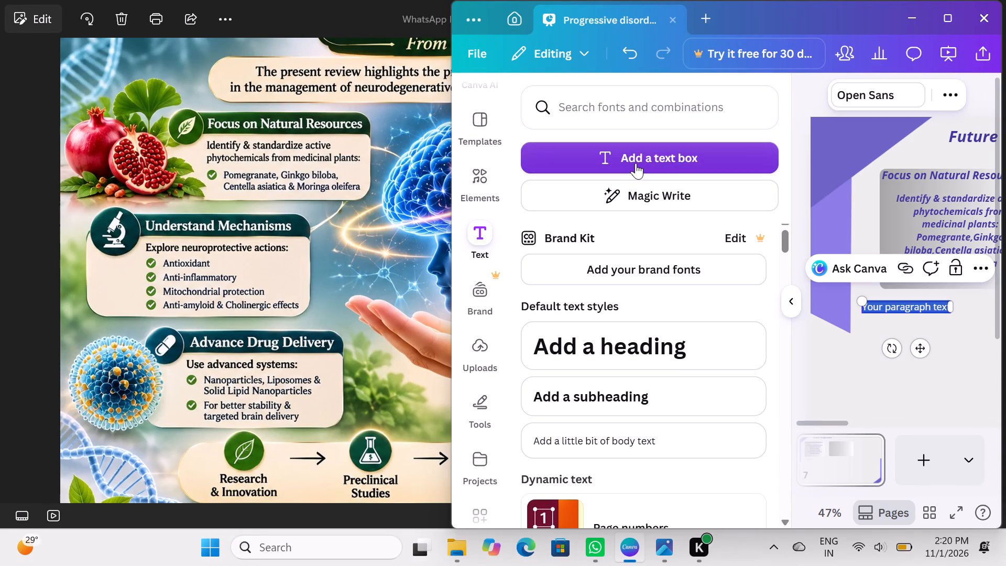
{"action": "left_click", "coordinate": [788, 302]}
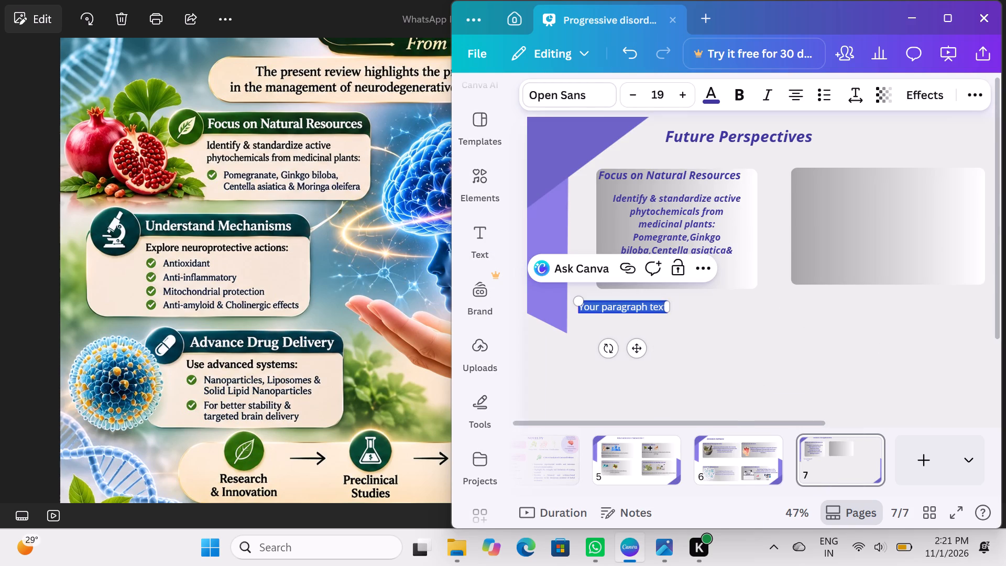
{"action": "left_click_drag", "start_coordinate": [670, 310], "coordinate": [718, 310]}
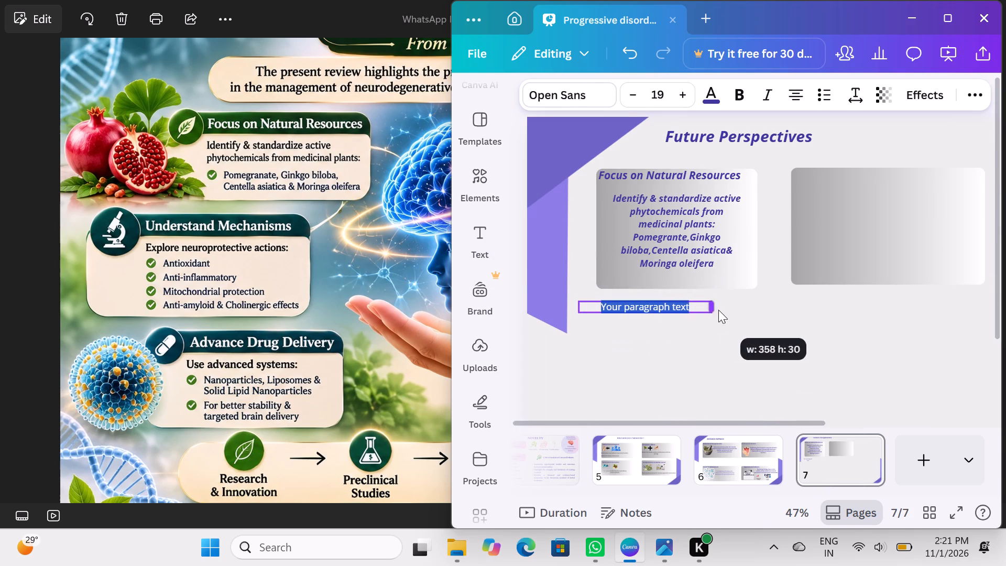
{"action": "left_click_drag", "start_coordinate": [718, 310], "coordinate": [719, 310]}
Replace the new text box's placeholder text with "Advance Drug Delivery".
{"action": "left_click", "coordinate": [709, 305]}
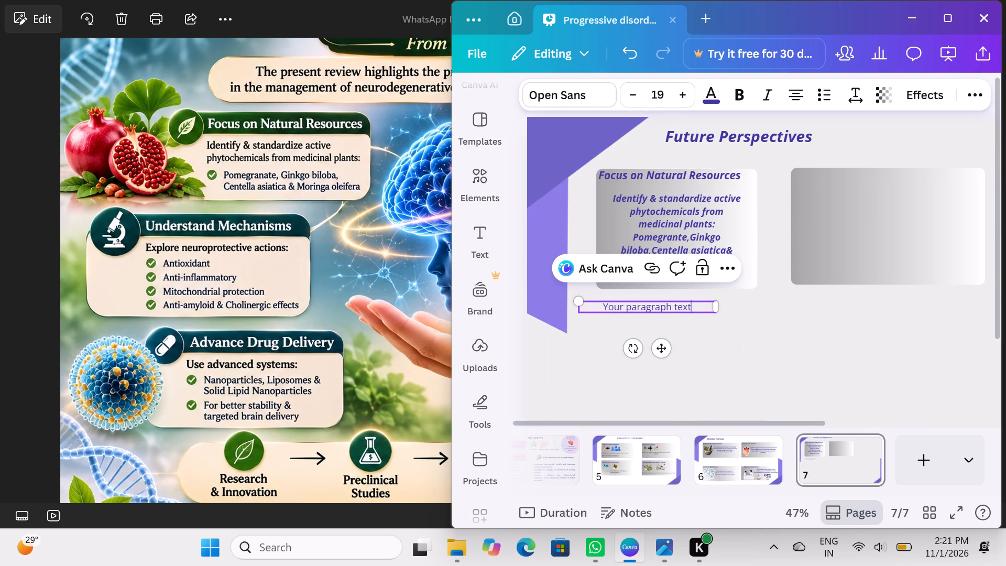
{"action": "key", "text": "BackSpace"}
{"action": "key", "text": "BackSpace"}
{"action": "key", "text": "BackSpace"}
{"action": "key", "text": "BackSpace"}
{"action": "key", "text": "BackSpace"}
{"action": "key", "text": "BackSpace"}
{"action": "key", "text": "BackSpace"}
{"action": "key", "text": "BackSpace"}
{"action": "key", "text": "BackSpace"}
{"action": "key", "text": "BackSpace"}
{"action": "key", "text": "BackSpace"}
{"action": "key", "text": "BackSpace"}
{"action": "key", "text": "BackSpace"}
{"action": "key", "text": "BackSpace"}
{"action": "key", "text": "BackSpace"}
{"action": "key", "text": "BackSpace"}
{"action": "key", "text": "BackSpace"}
{"action": "key", "text": "BackSpace"}
{"action": "key", "text": "BackSpace"}
{"action": "key", "text": "BackSpace"}
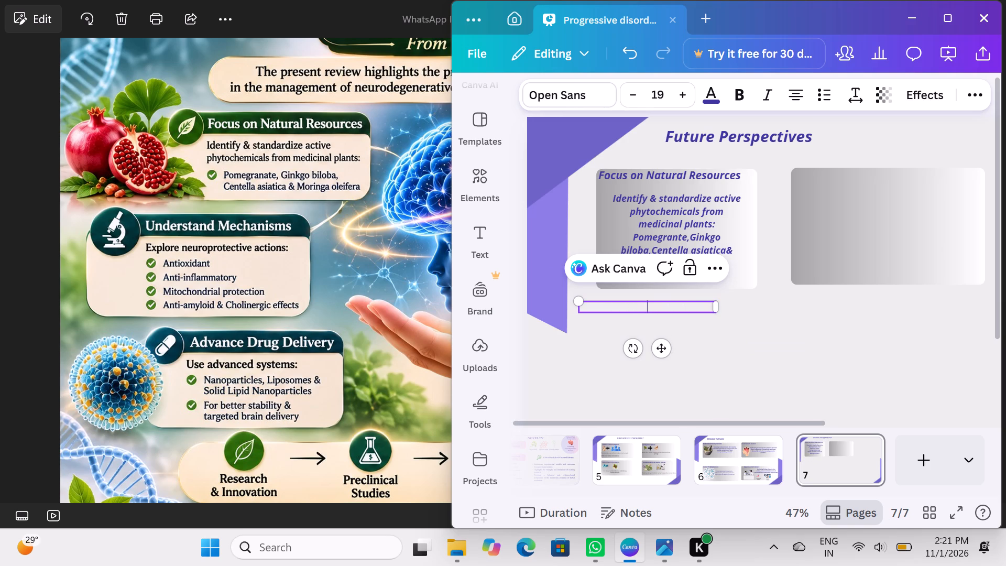
{"action": "key", "text": "a"}
{"action": "type", "text": "dvance"}
{"action": "key", "text": "space"}
{"action": "type", "text": "rug"}
{"action": "key", "text": "space"}
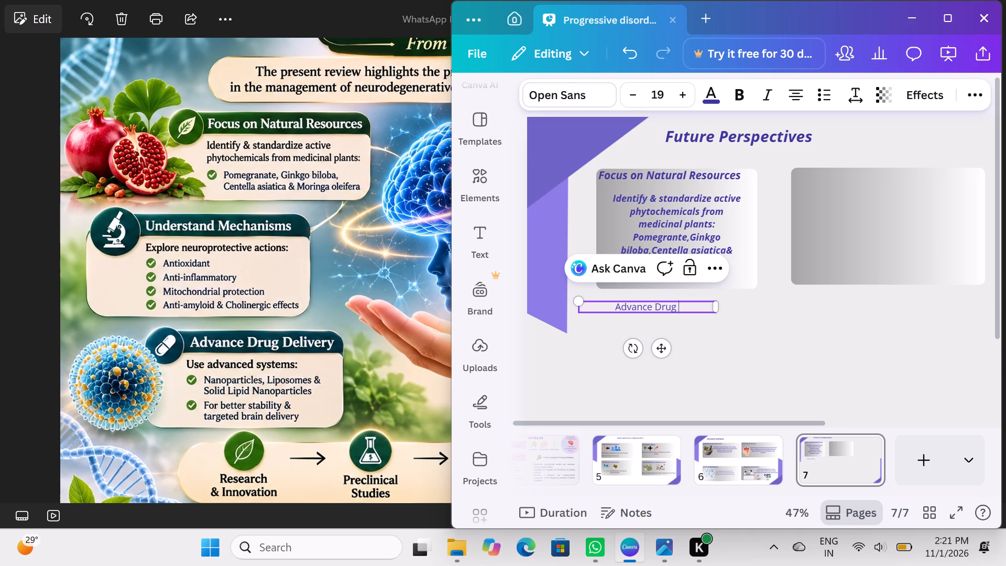
{"action": "key", "text": "d"}
{"action": "key", "text": "e"}
{"action": "type", "text": "livery"}
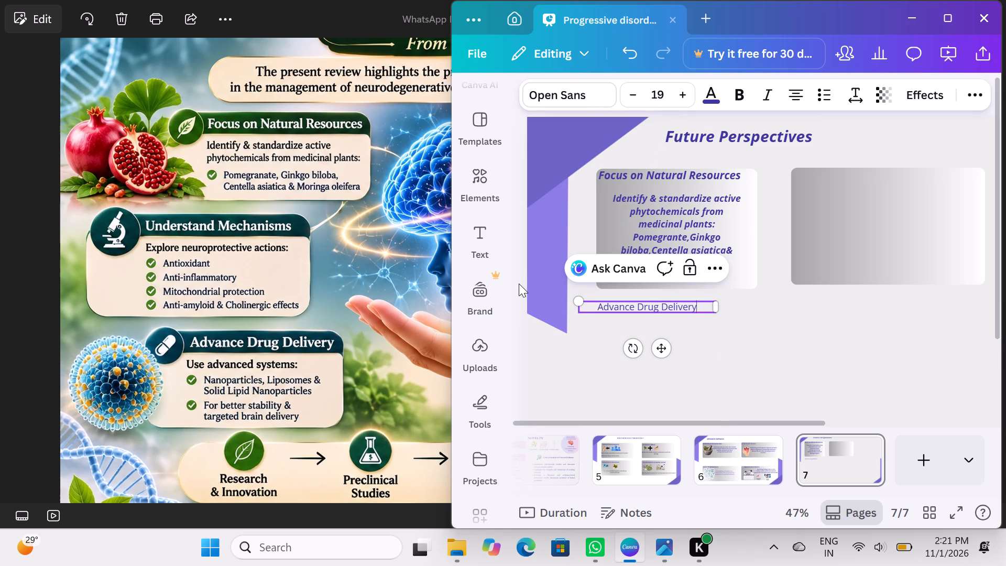
Make the "Advance Drug Delivery" subheading bold and italic.
{"action": "left_click", "coordinate": [733, 92]}
{"action": "left_click", "coordinate": [739, 319]}
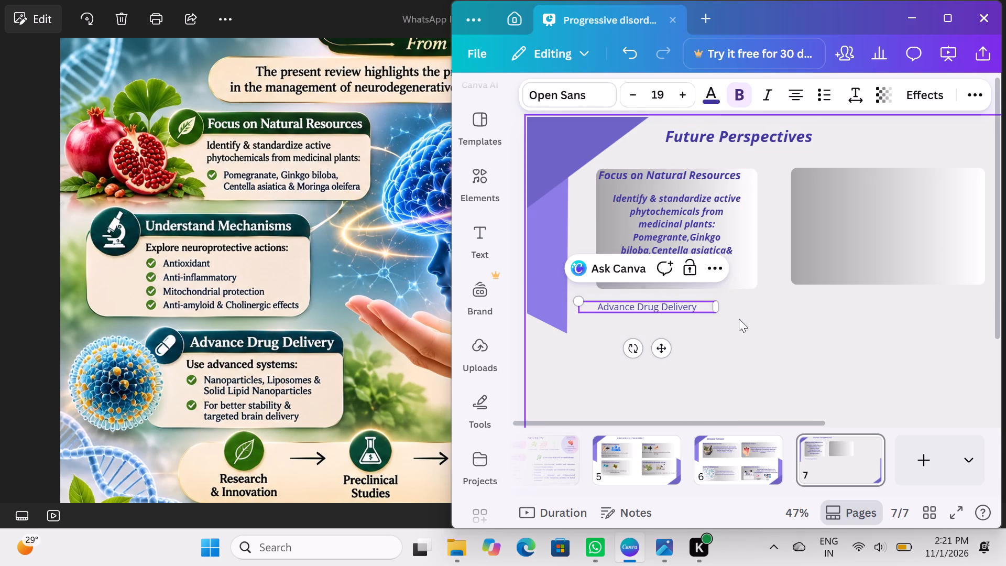
{"action": "left_click", "coordinate": [676, 306]}
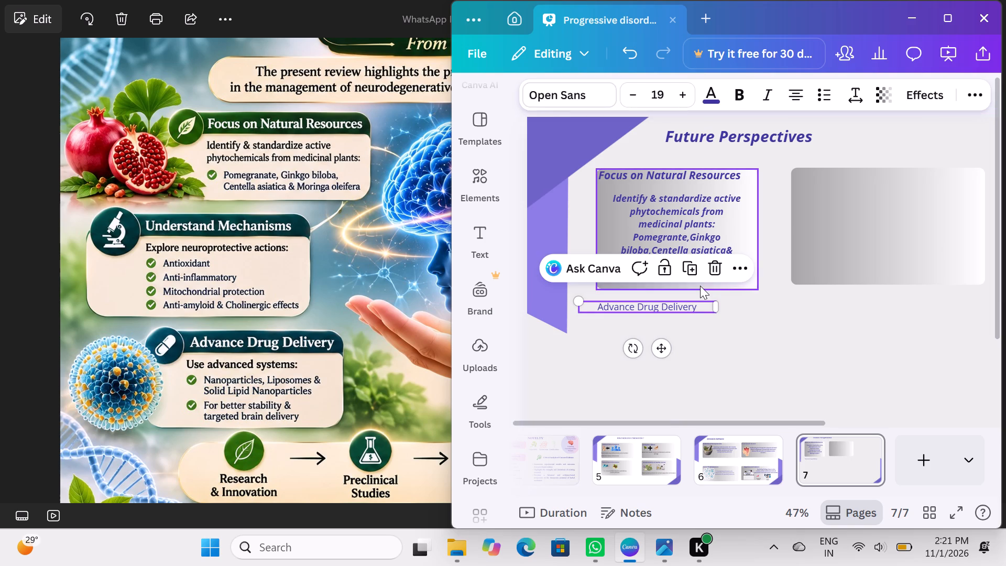
{"action": "left_click", "coordinate": [736, 89]}
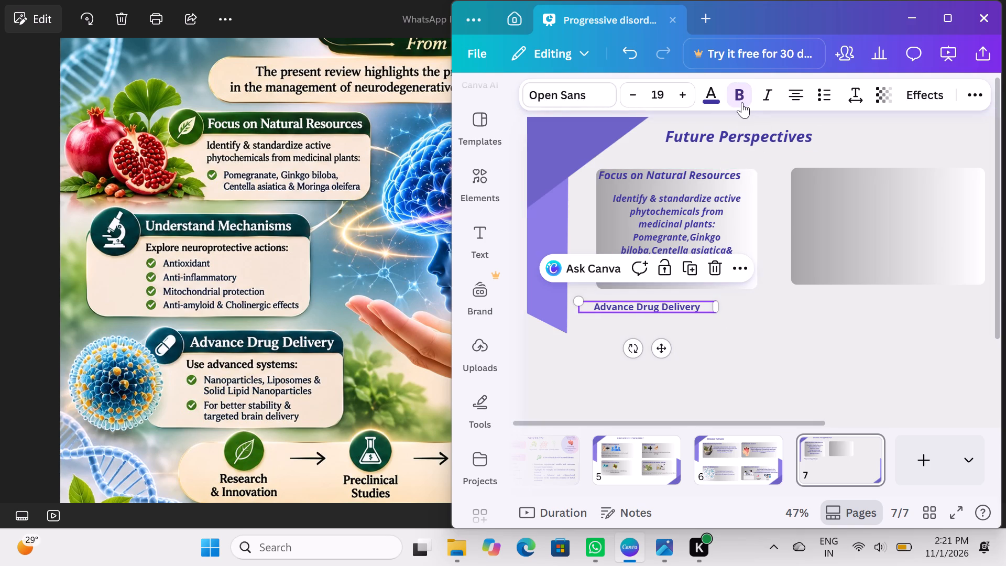
{"action": "left_click", "coordinate": [768, 94]}
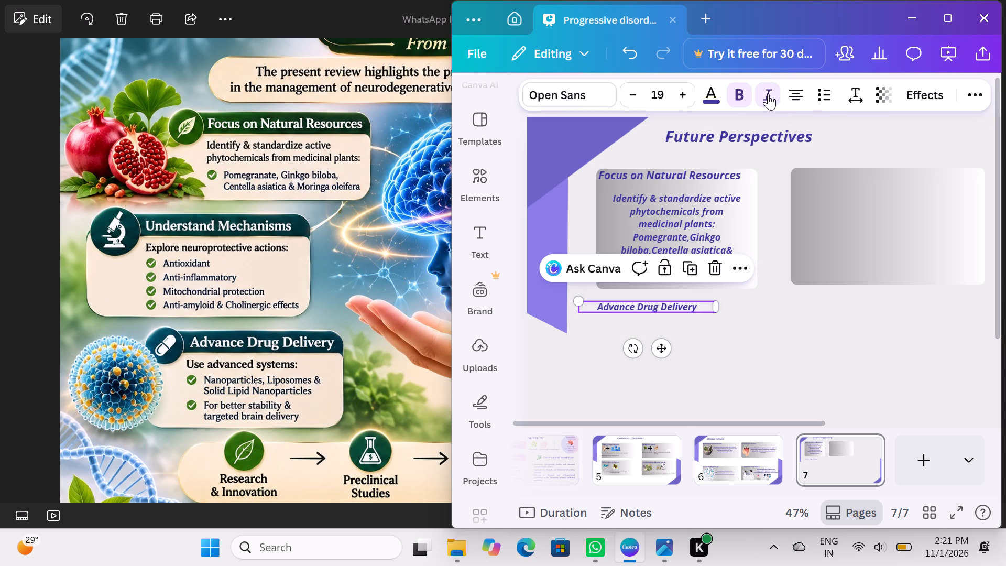
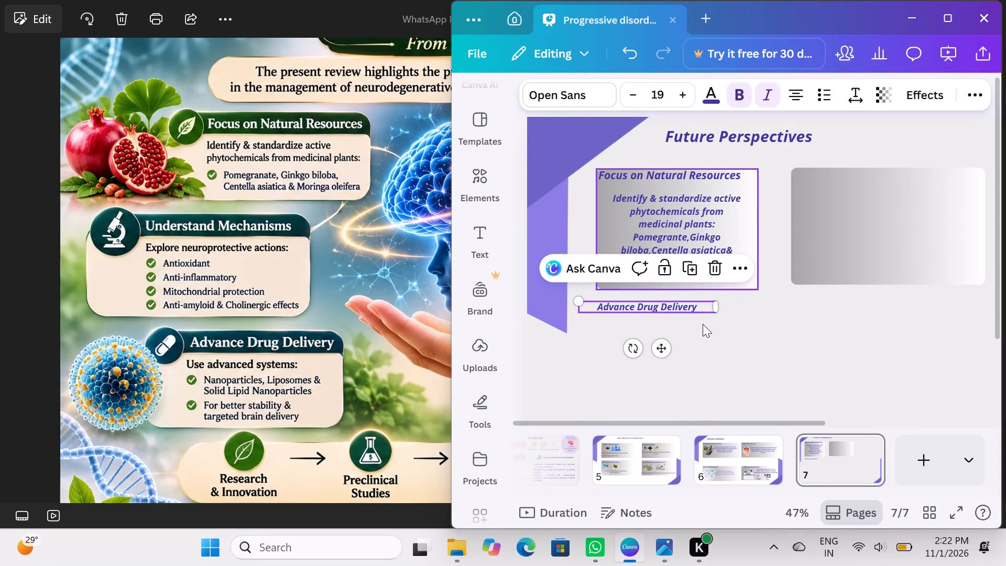
Move the "Advance Drug Delivery" subheading onto the top of the empty gradient box and set its font size to 23.
{"action": "left_click_drag", "start_coordinate": [664, 347], "coordinate": [883, 209]}
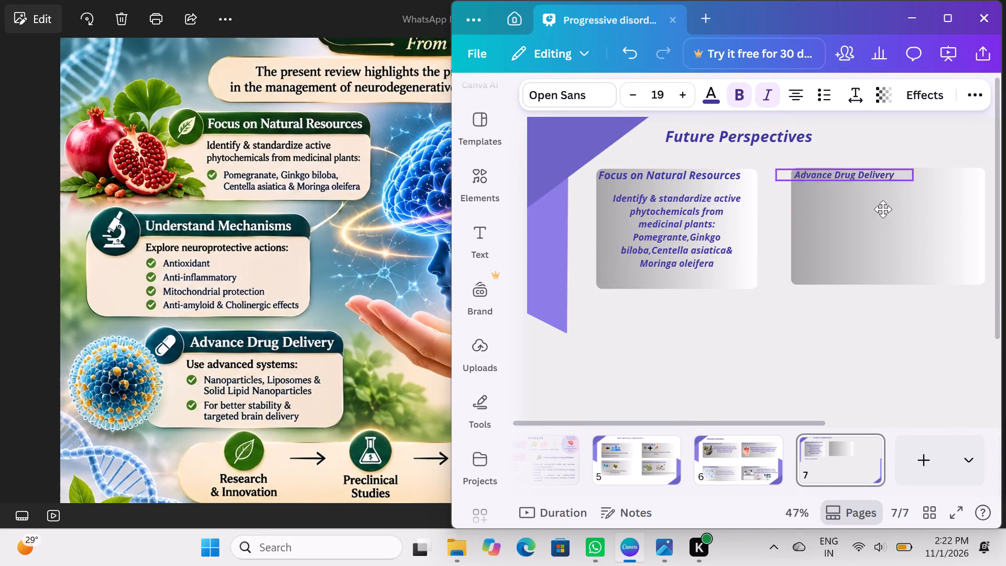
{"action": "left_click_drag", "start_coordinate": [883, 209], "coordinate": [883, 219]}
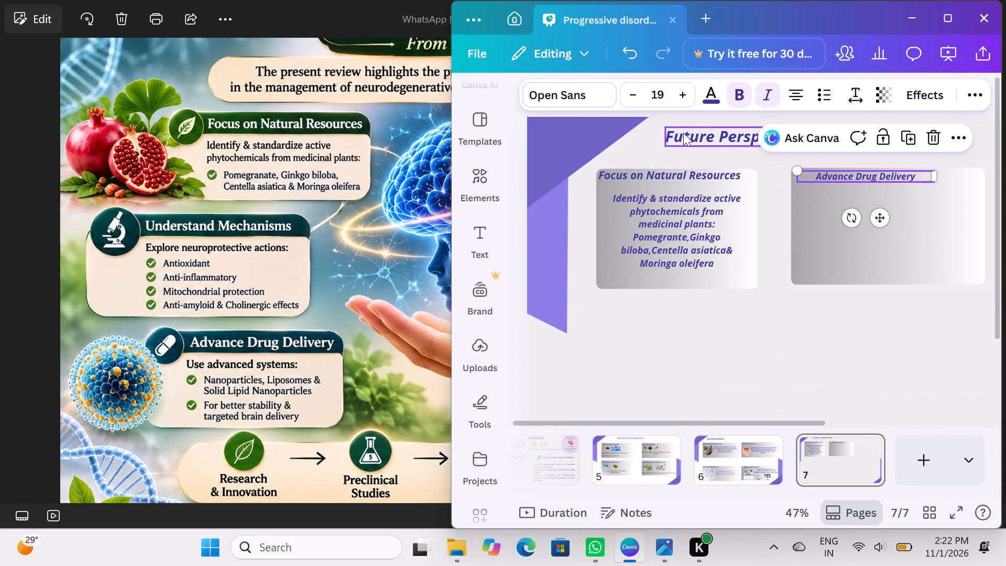
{"action": "double_click", "coordinate": [680, 100]}
{"action": "double_click", "coordinate": [680, 100]}
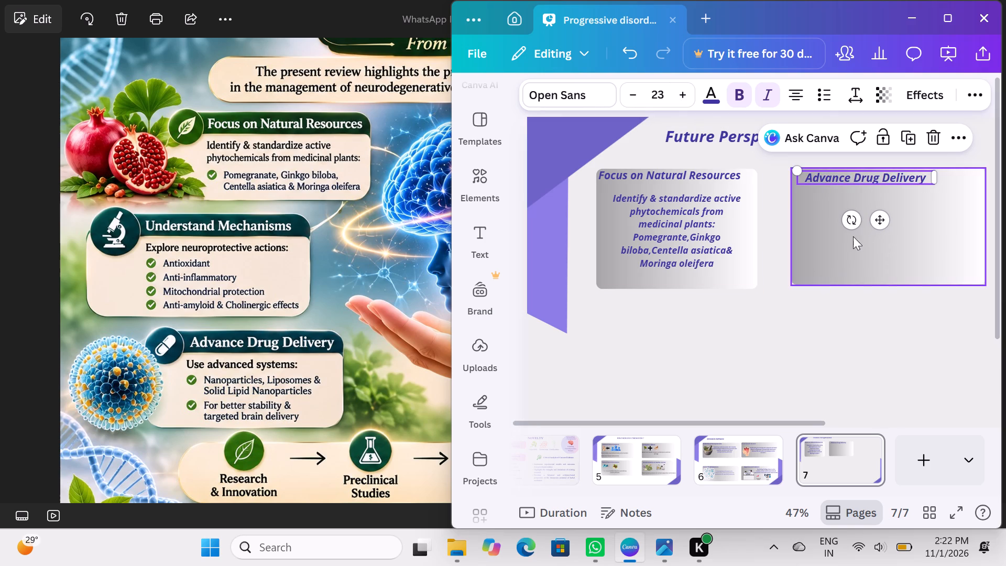
Shift the empty gradient box slightly toward the "Focus on Natural Resources" box and realign the "Advance Drug Delivery" subheading along its top edge.
{"action": "left_click", "coordinate": [882, 210]}
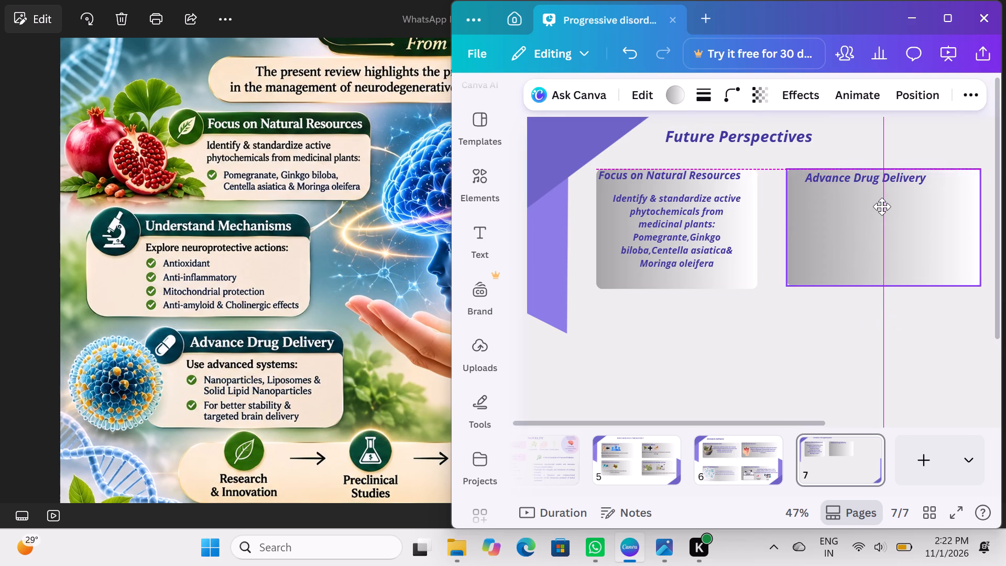
{"action": "left_click_drag", "start_coordinate": [871, 182], "coordinate": [863, 179]}
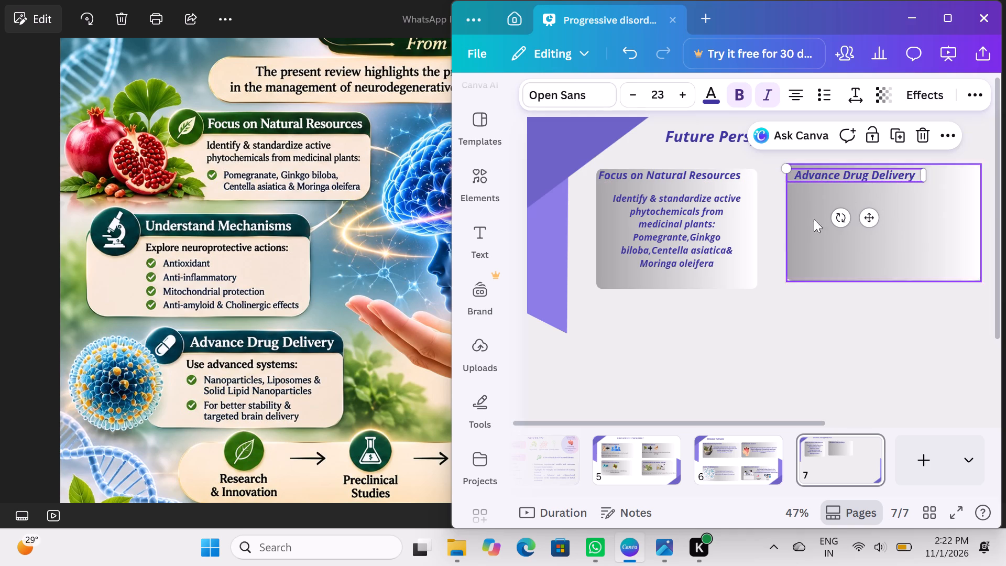
{"action": "left_click", "coordinate": [774, 251]}
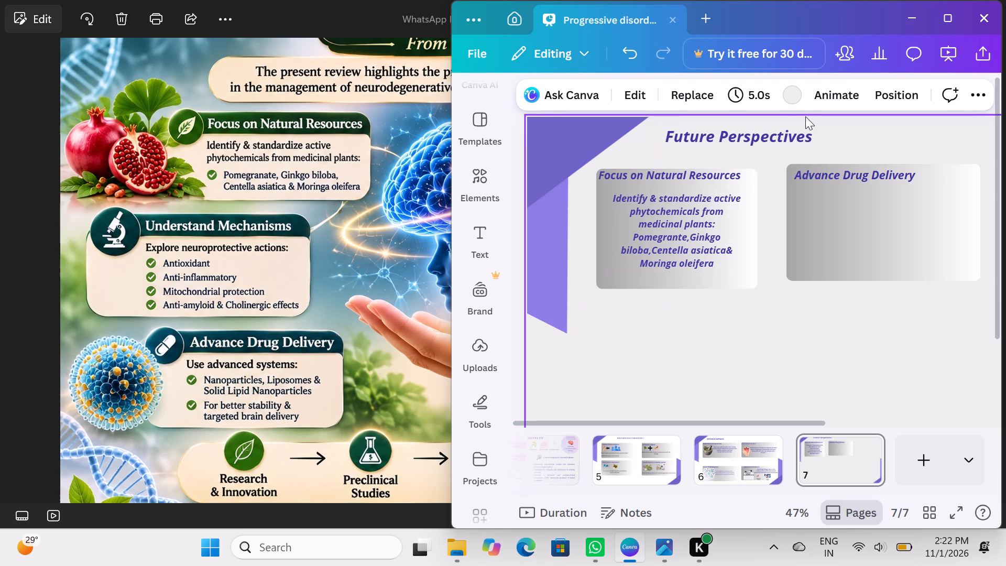
Add a text box below the "Focus on Natural Resources" box and widen it to slightly more than that box's width.
{"action": "left_click", "coordinate": [472, 237]}
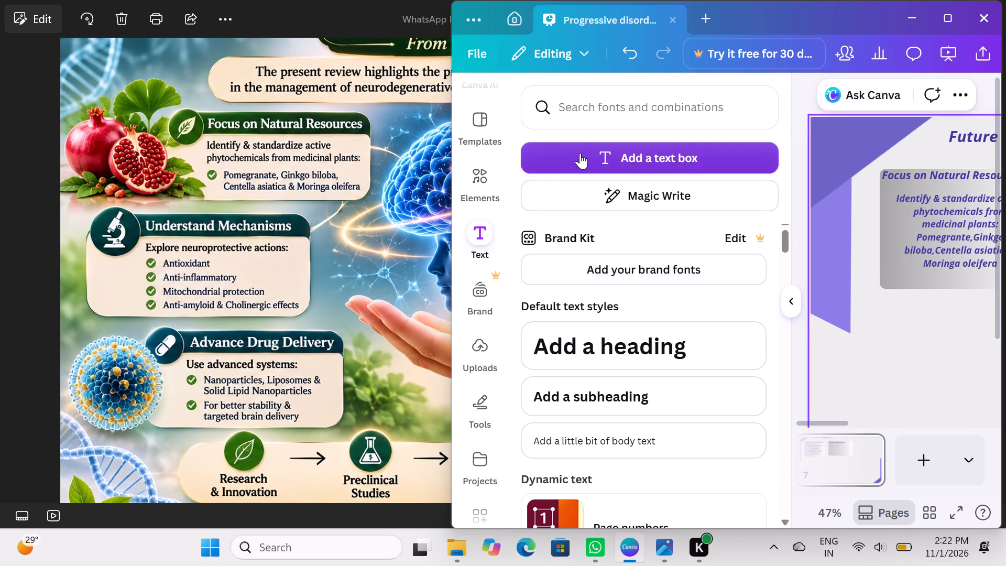
{"action": "left_click", "coordinate": [580, 153]}
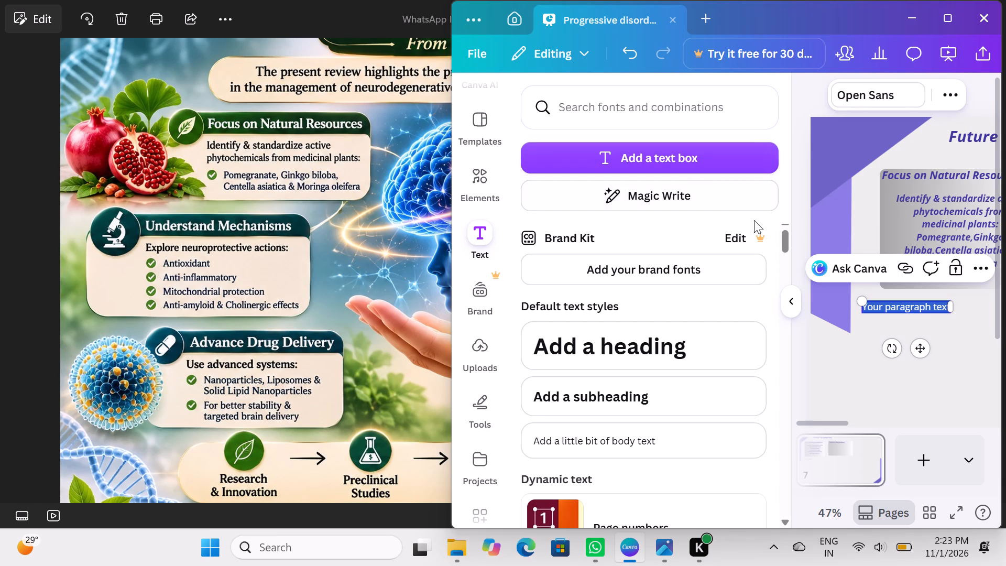
{"action": "left_click", "coordinate": [789, 297]}
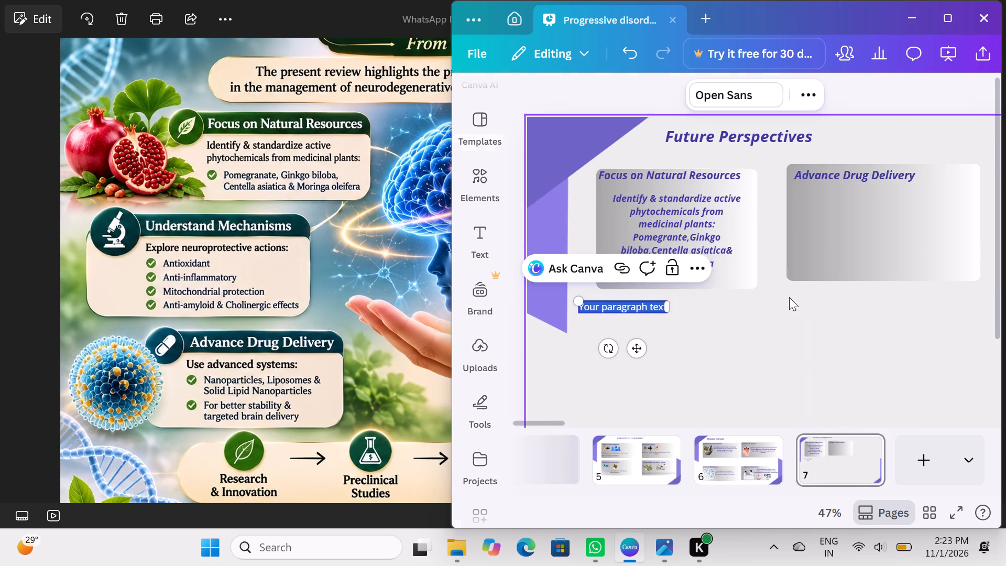
{"action": "left_click", "coordinate": [668, 308]}
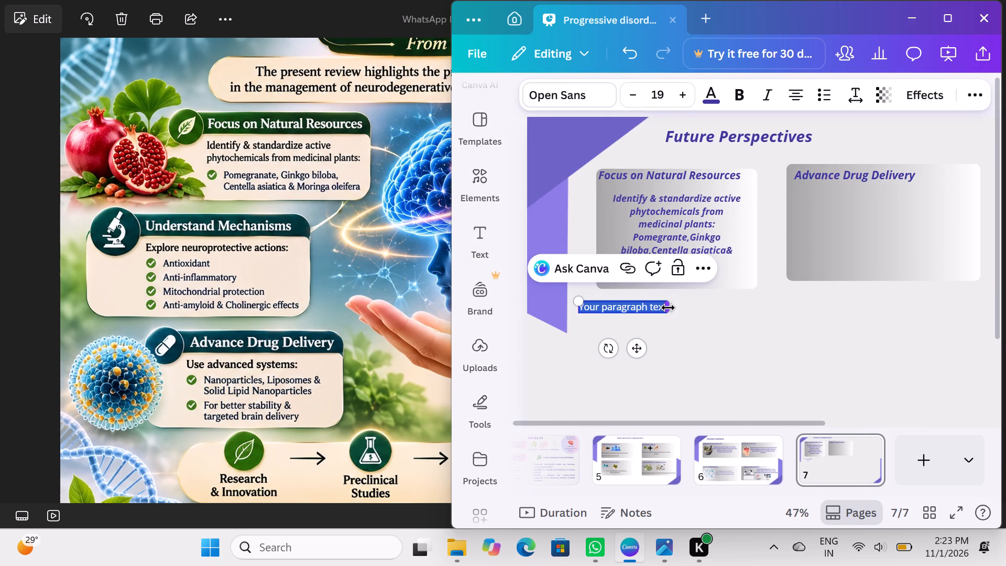
{"action": "left_click_drag", "start_coordinate": [668, 308], "coordinate": [753, 309]}
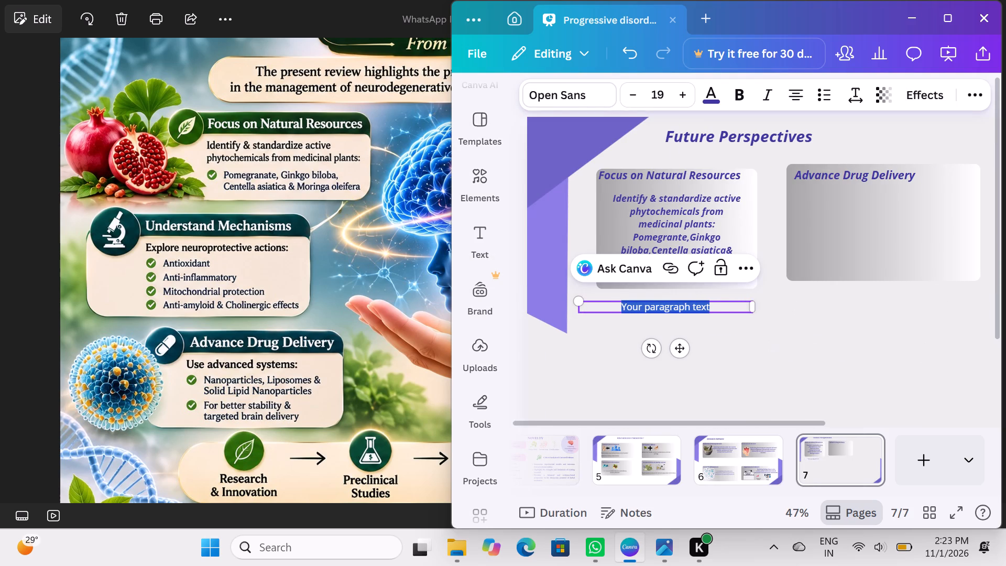
Replace the new text box's placeholder text with "Use advanced systems:".
{"action": "left_click", "coordinate": [737, 308]}
{"action": "key", "text": "BackSpace"}
{"action": "key", "text": "BackSpace"}
{"action": "key", "text": "BackSpace"}
{"action": "key", "text": "BackSpace"}
{"action": "key", "text": "BackSpace"}
{"action": "key", "text": "BackSpace"}
{"action": "key", "text": "BackSpace"}
{"action": "key", "text": "BackSpace"}
{"action": "key", "text": "BackSpace"}
{"action": "key", "text": "BackSpace"}
{"action": "key", "text": "BackSpace"}
{"action": "key", "text": "BackSpace"}
{"action": "key", "text": "BackSpace"}
{"action": "key", "text": "BackSpace"}
{"action": "key", "text": "BackSpace"}
{"action": "key", "text": "BackSpace"}
{"action": "key", "text": "BackSpace"}
{"action": "key", "text": "BackSpace"}
{"action": "key", "text": "BackSpace"}
{"action": "key", "text": "BackSpace"}
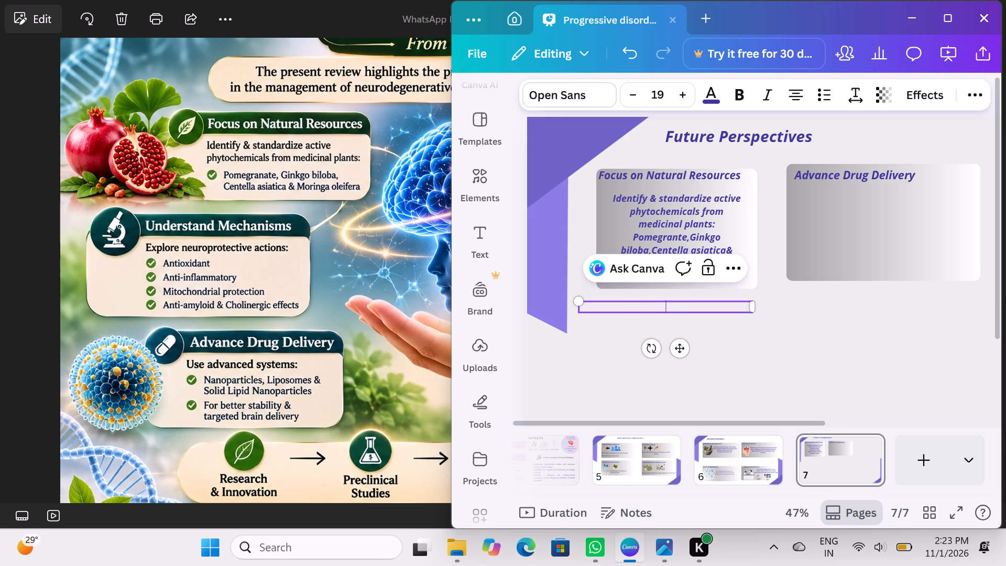
{"action": "type", "text": "use"}
{"action": "key", "text": "BackSpace"}
{"action": "key", "text": "BackSpace"}
{"action": "key", "text": "BackSpace"}
{"action": "type", "text": "se"}
{"action": "key", "text": "space"}
{"action": "type", "text": "adva"}
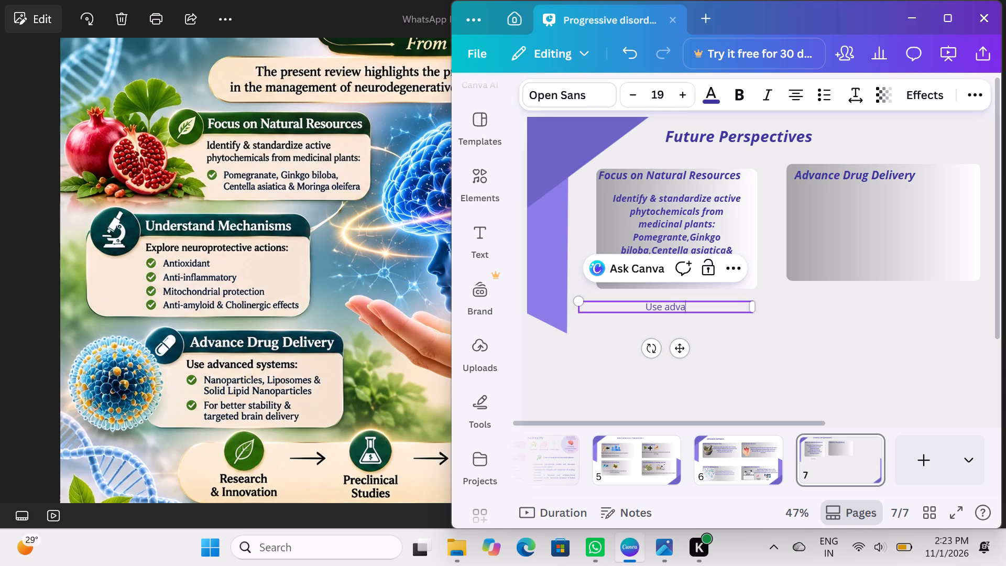
{"action": "type", "text": "ce"}
{"action": "key", "text": "BackSpace"}
{"action": "key", "text": "BackSpace"}
{"action": "type", "text": "nced"}
{"action": "key", "text": "space"}
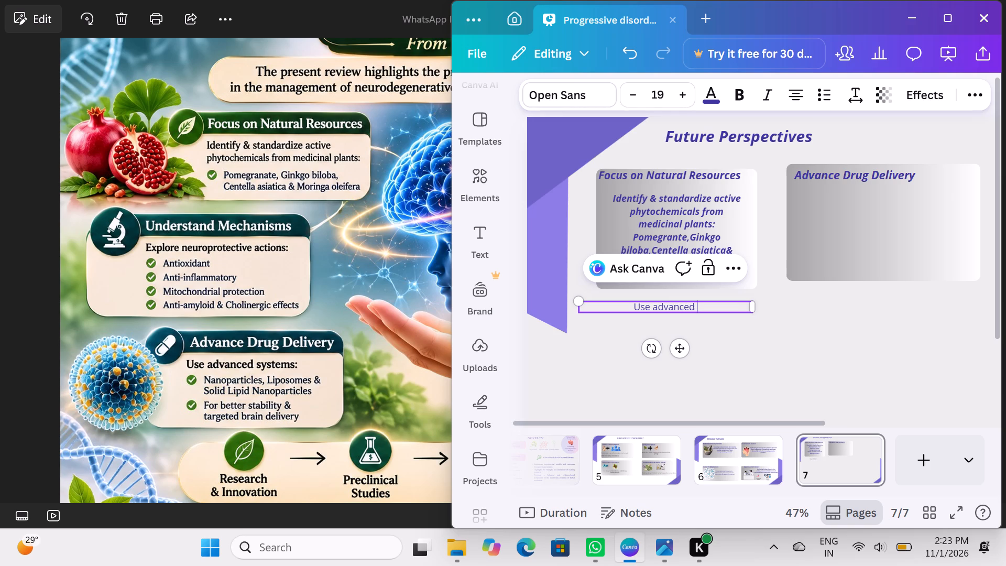
{"action": "type", "text": "syste"}
{"action": "type", "text": "ms"}
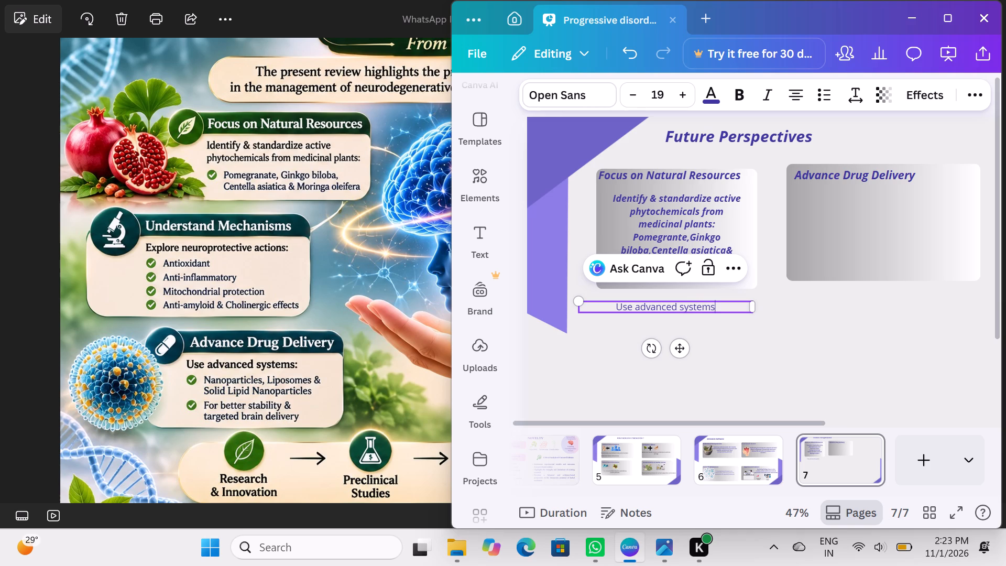
{"action": "key", "text": "shift+colon"}
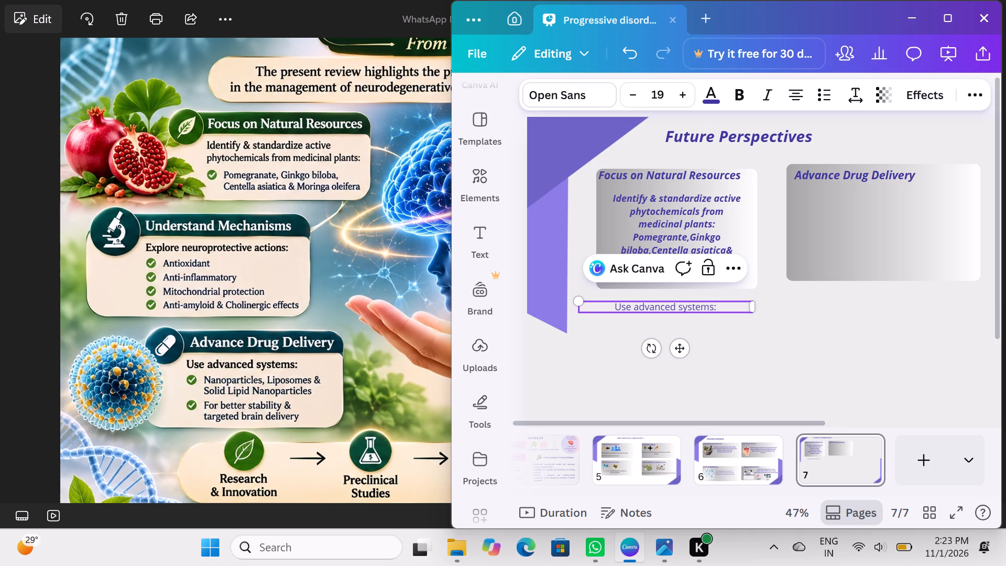
Start a second line under "Use advanced systems:" in the text box with "Nanoparticles,Liposomes".
{"action": "key", "text": "Return"}
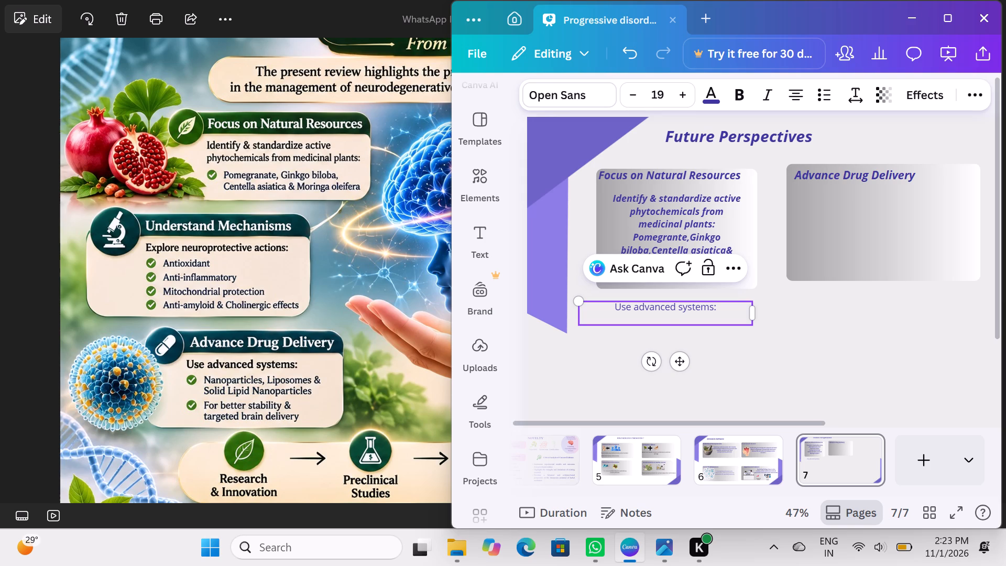
{"action": "key", "text": "BackSpace"}
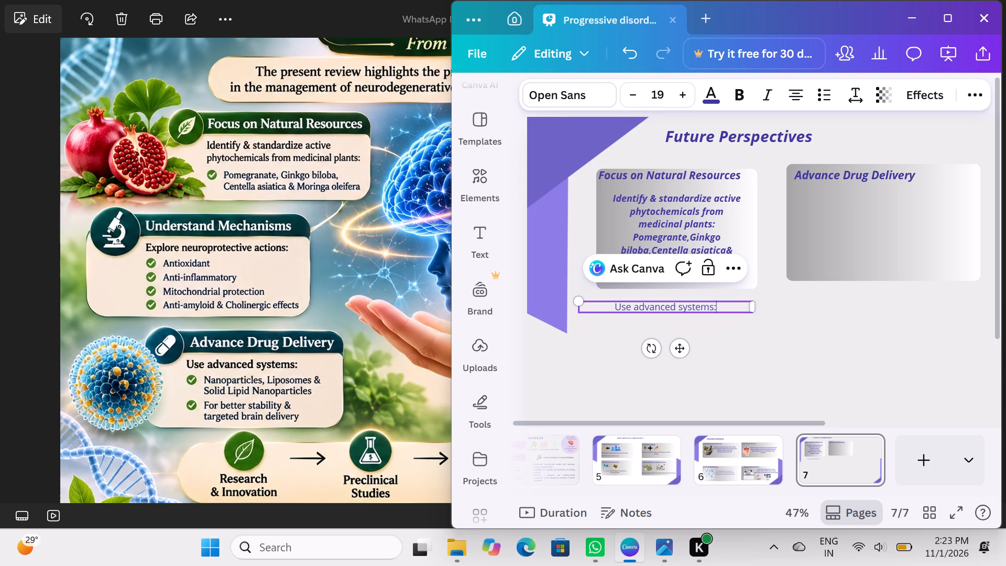
{"action": "key", "text": "Return"}
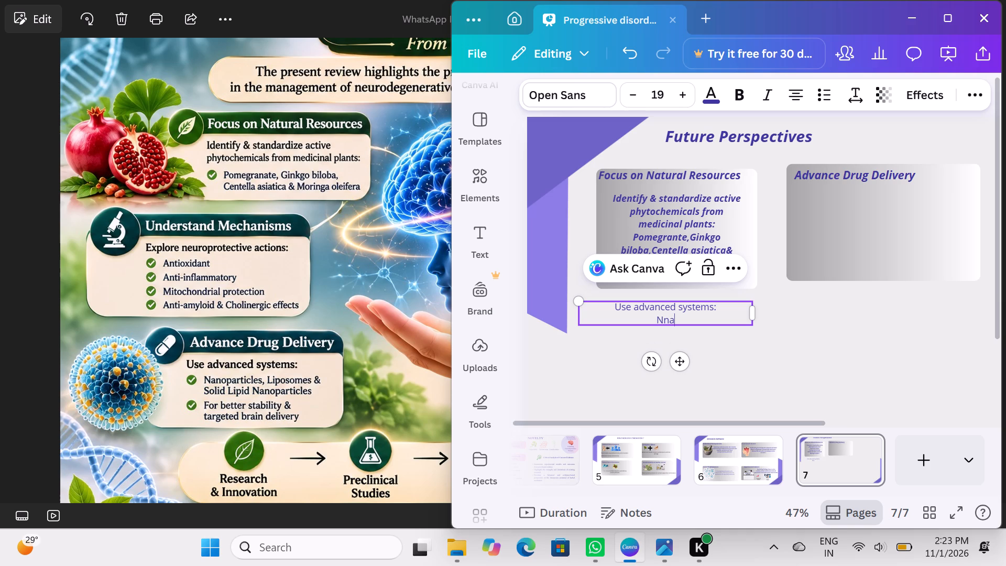
{"action": "key", "text": "BackSpace"}
{"action": "key", "text": "BackSpace"}
{"action": "type", "text": "anoparticles"}
{"action": "key", "text": "apostrophe"}
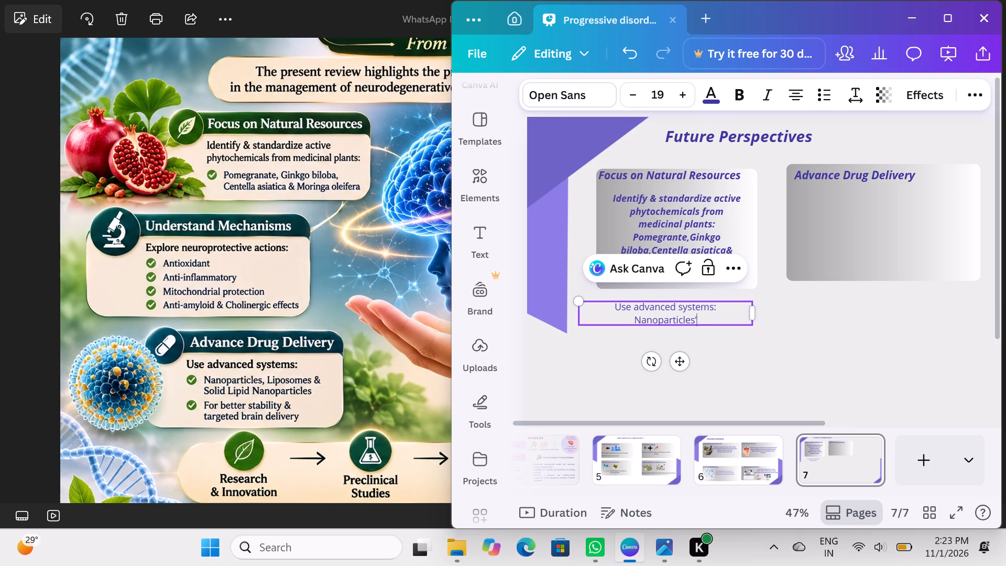
{"action": "key", "text": "BackSpace"}
{"action": "key", "text": "comma"}
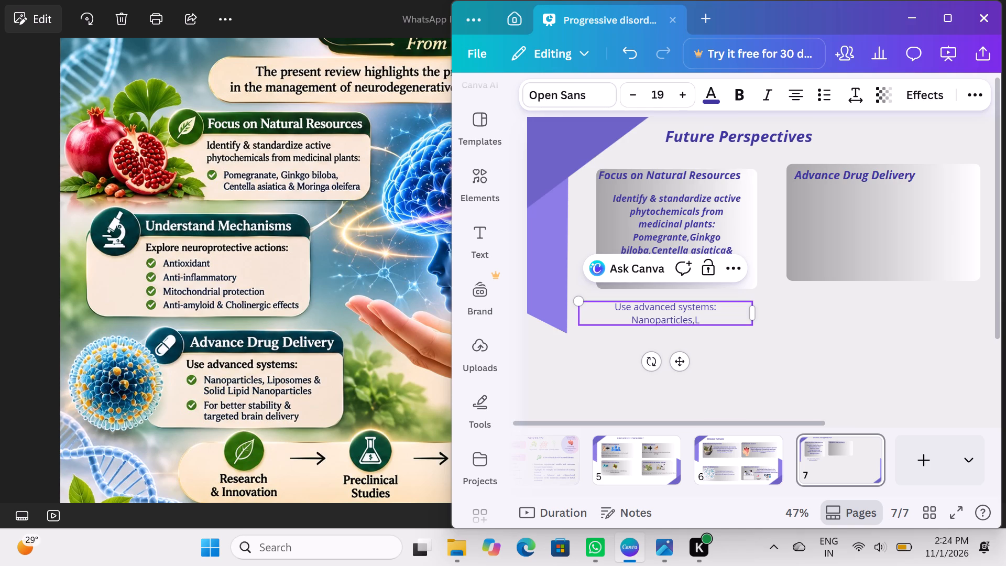
{"action": "type", "text": "iposomes"}
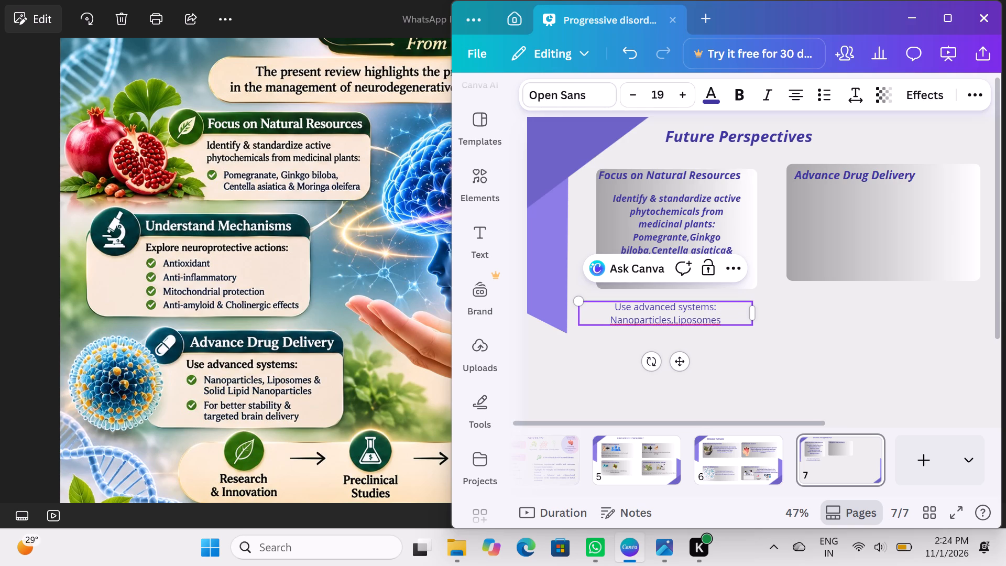
Continue the second line with "&Solid Lipid Nanoparticles", correcting any spelling slips.
{"action": "key", "text": "shift+ampersand"}
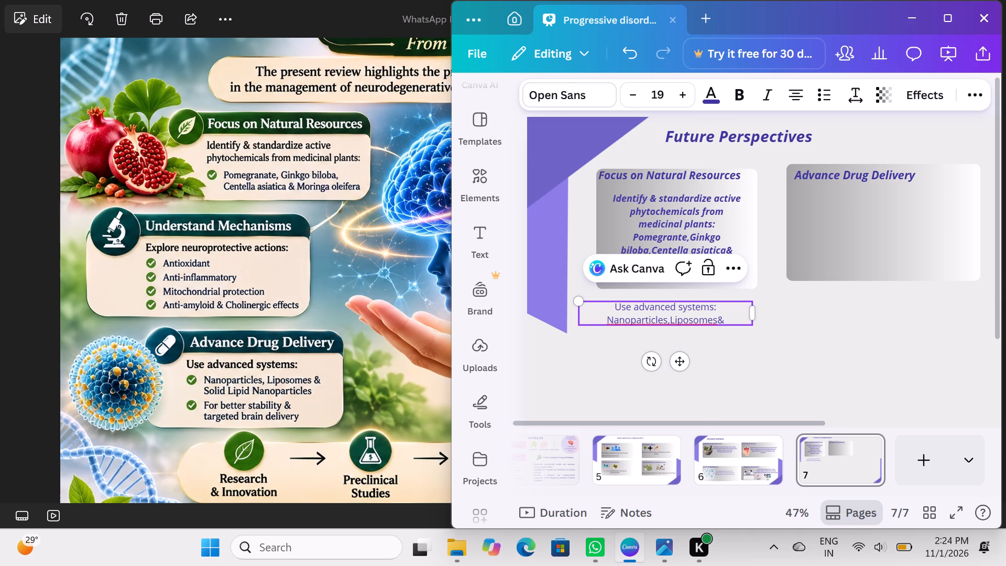
{"action": "key", "text": "s"}
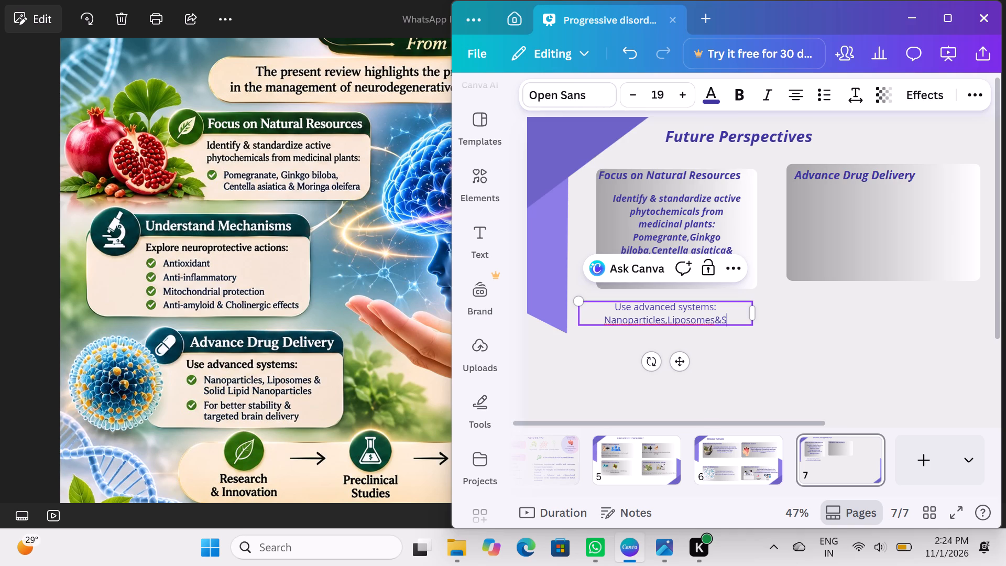
{"action": "key", "text": "BackSpace"}
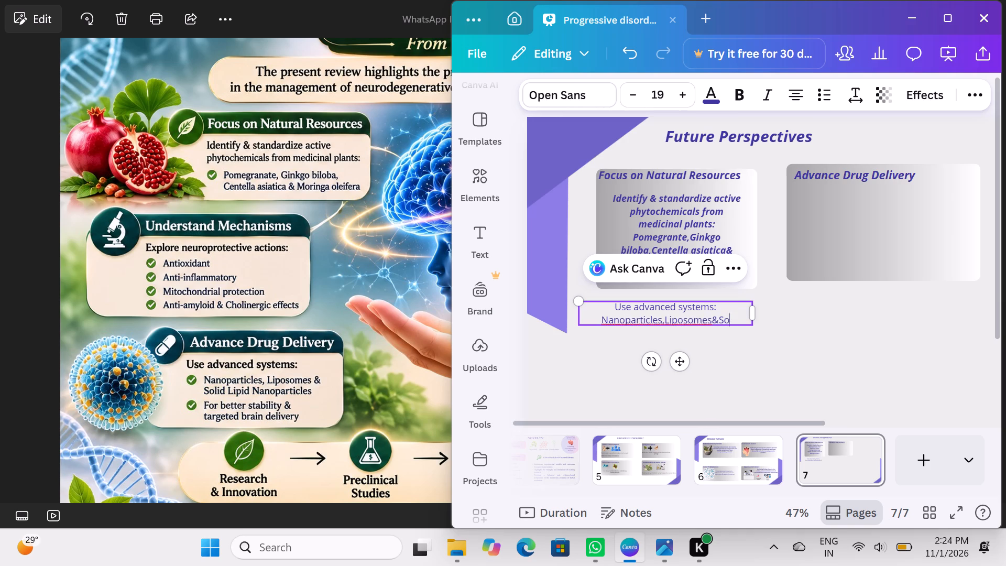
{"action": "type", "text": "lid"}
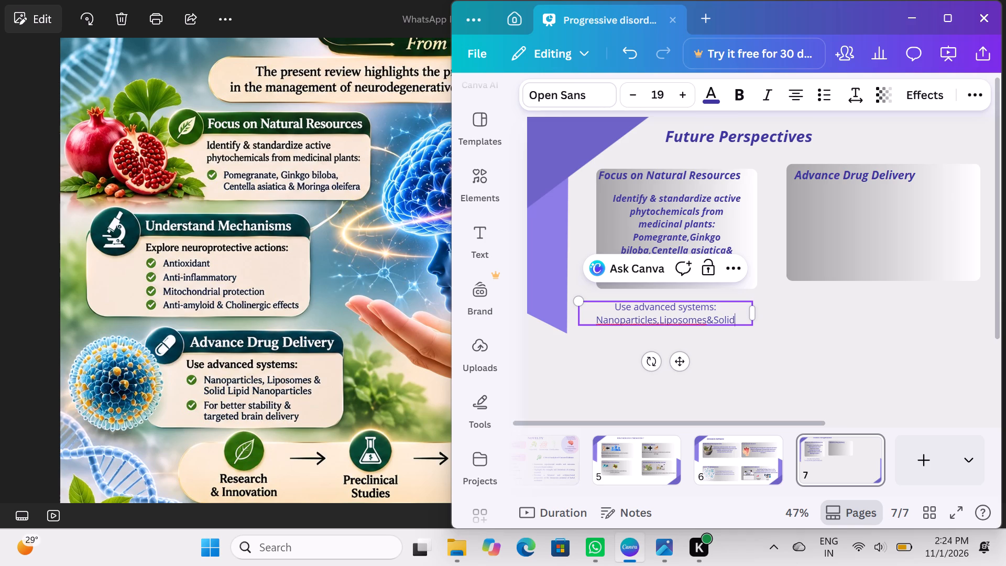
{"action": "key", "text": "space"}
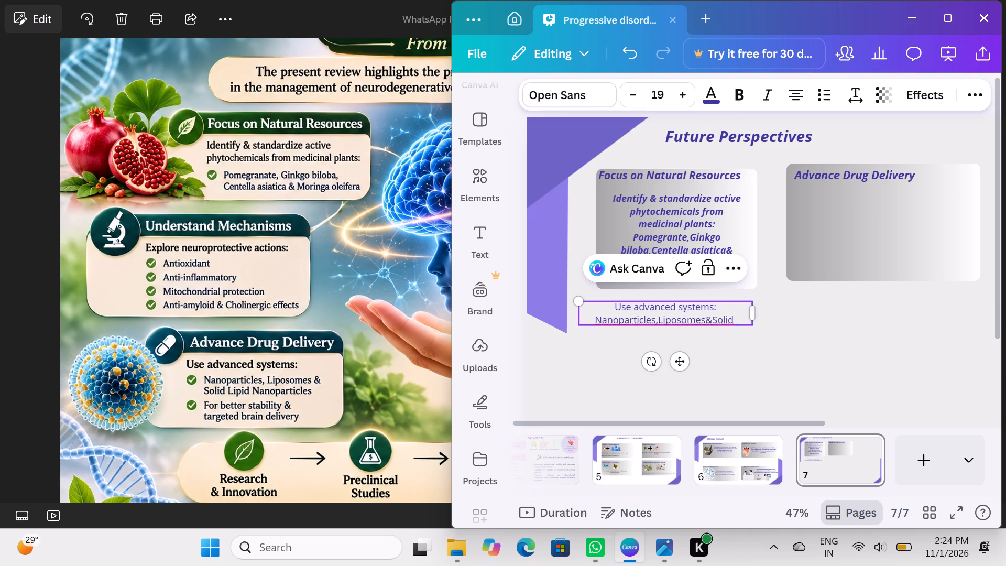
{"action": "type", "text": "ippid"}
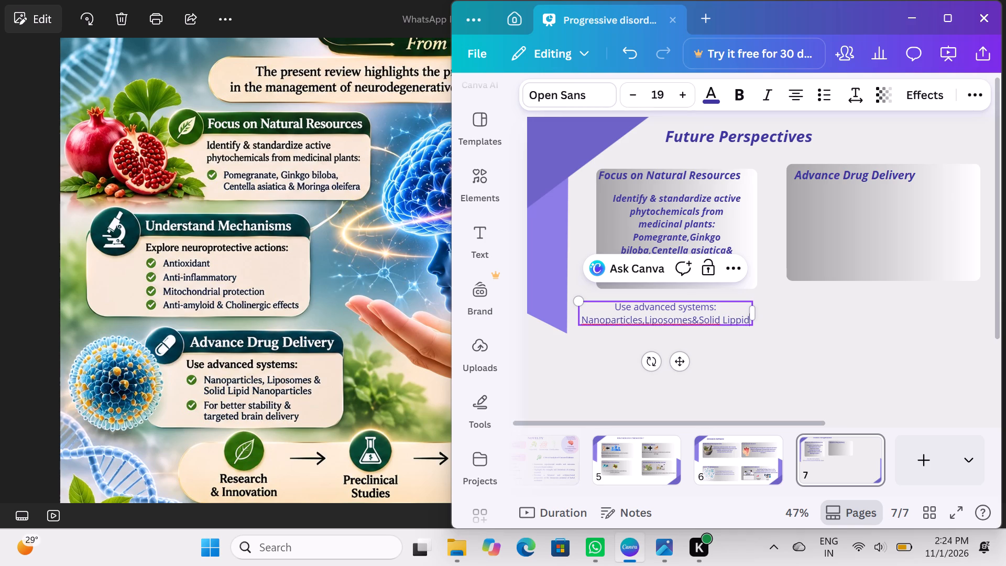
{"action": "key", "text": "BackSpace"}
{"action": "key", "text": "BackSpace"}
{"action": "key", "text": "BackSpace"}
{"action": "type", "text": "id"}
{"action": "key", "text": "space"}
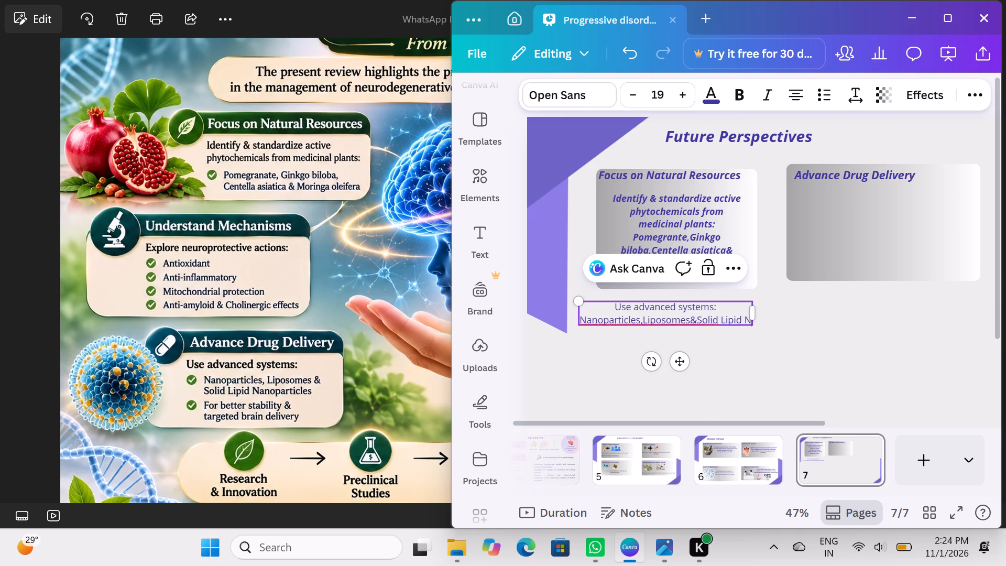
{"action": "type", "text": "an"}
{"action": "type", "text": "oparicles"}
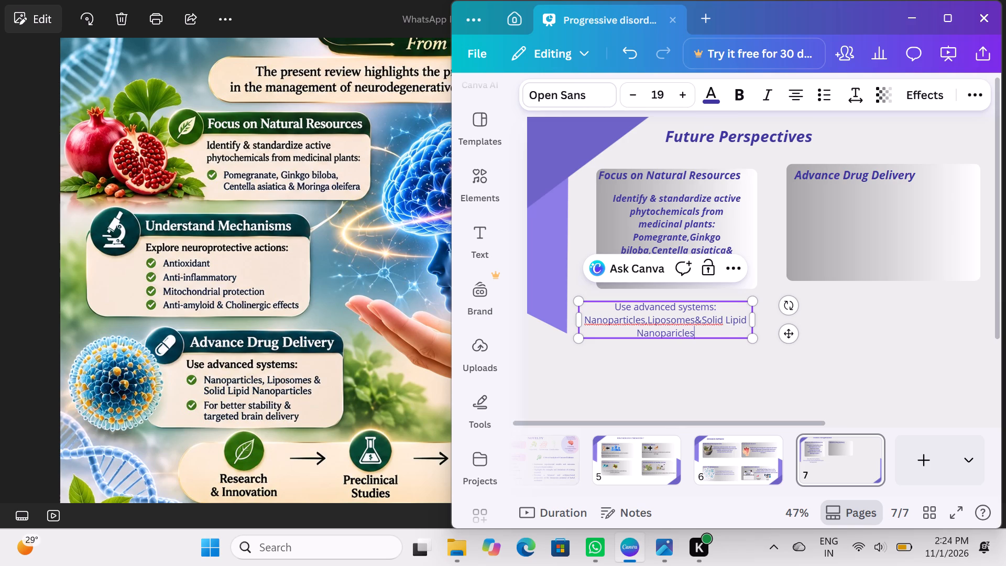
{"action": "left_click", "coordinate": [675, 331]}
{"action": "key", "text": "t"}
{"action": "left_click", "coordinate": [707, 329]}
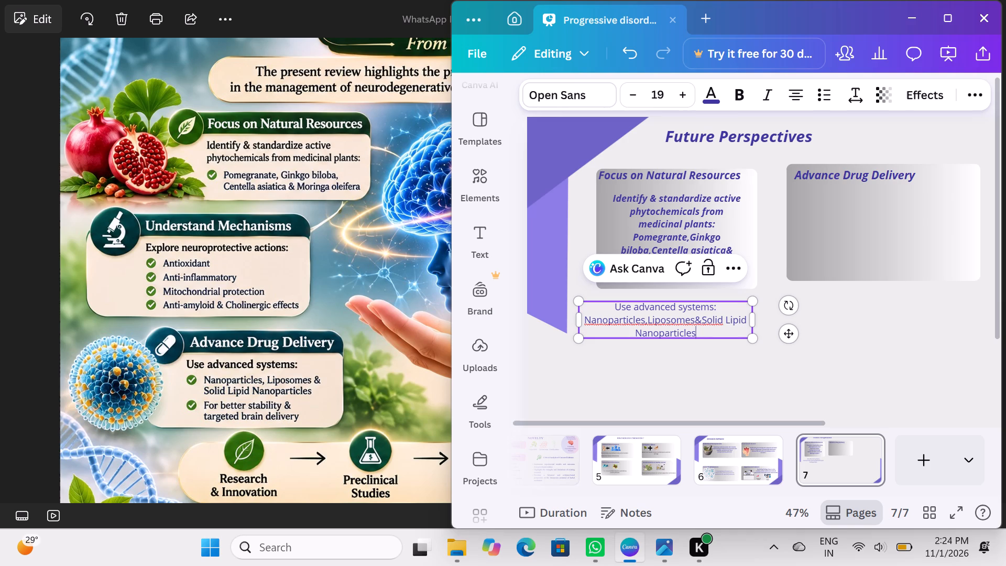
Add a new line reading "For better stability & targeted brain delivery" at the end of the text box.
{"action": "key", "text": "Return"}
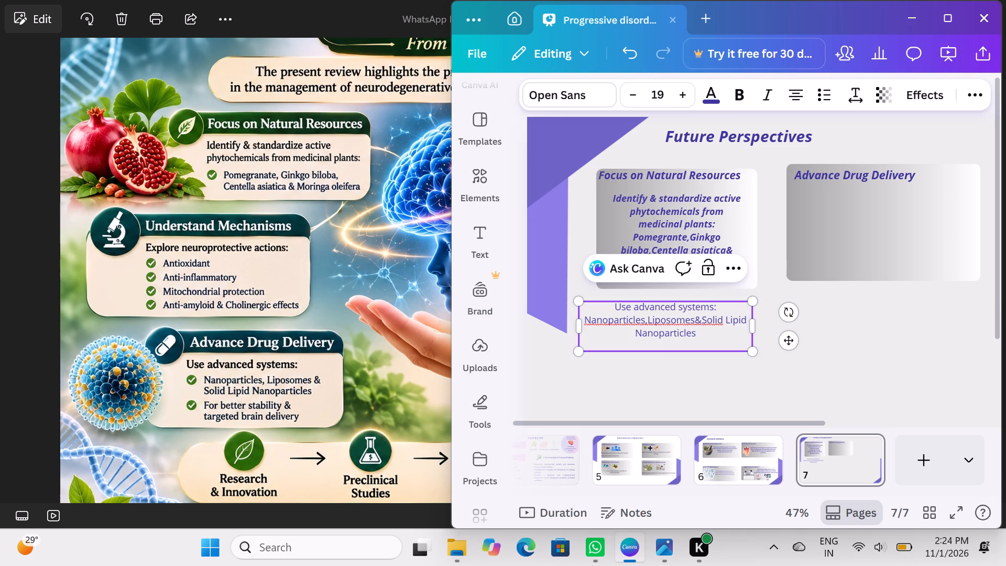
{"action": "type", "text": "or"}
{"action": "key", "text": "space"}
{"action": "key", "text": "BackSpace"}
{"action": "key", "text": "space"}
{"action": "type", "text": "better"}
{"action": "key", "text": "space"}
{"action": "type", "text": "sta"}
{"action": "key", "text": "b"}
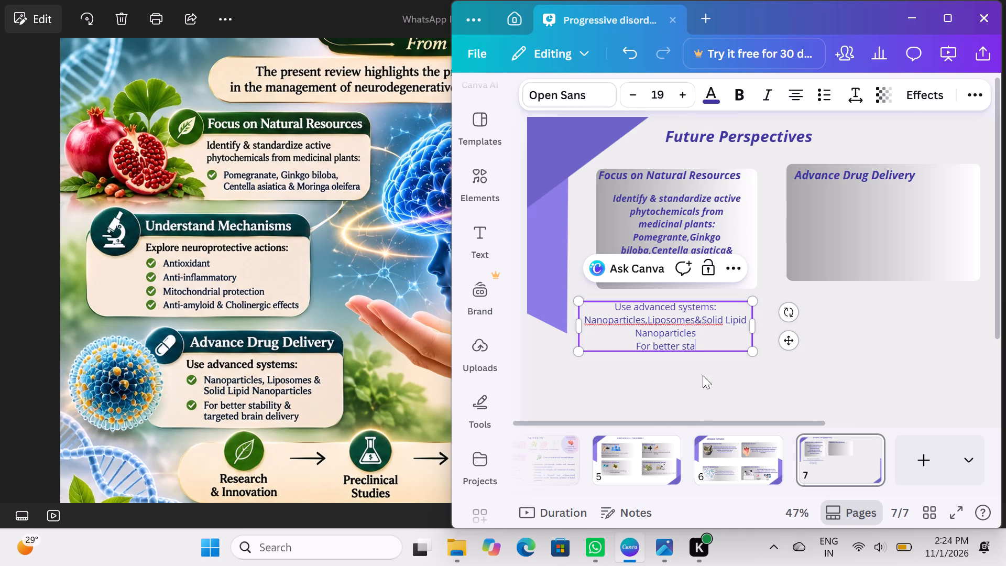
{"action": "type", "text": "ility"}
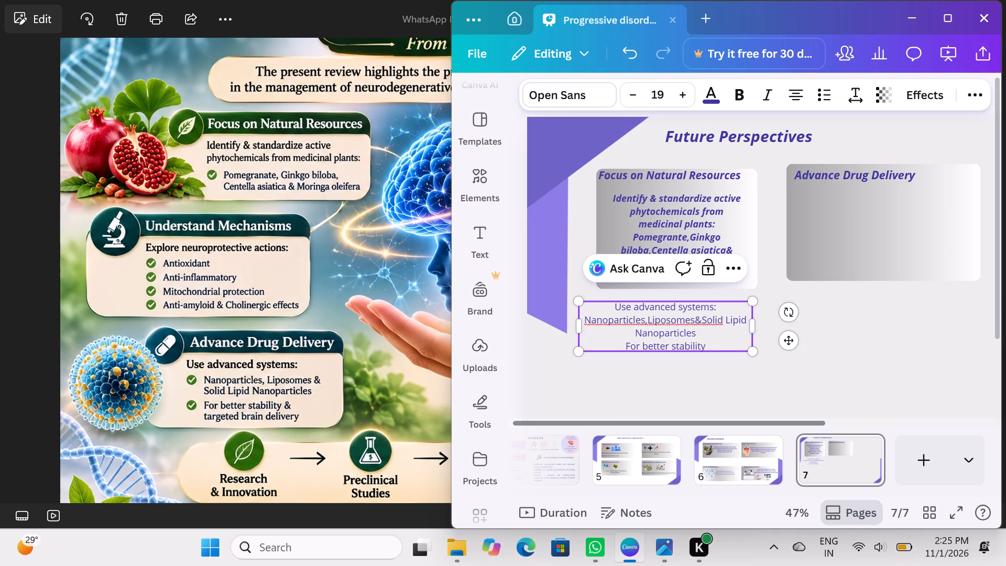
{"action": "key", "text": "space"}
{"action": "key", "text": "shift+ampersand"}
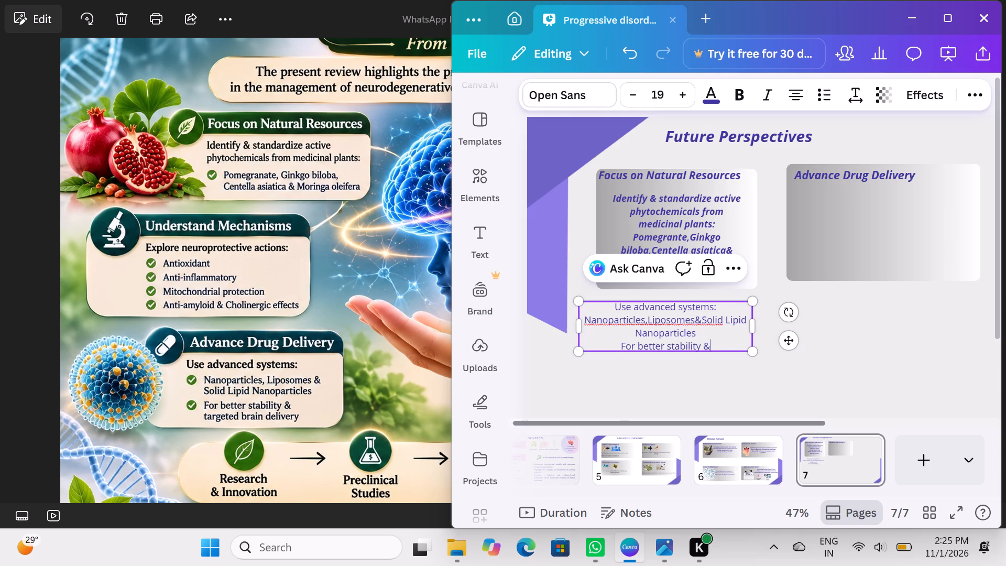
{"action": "key", "text": "space"}
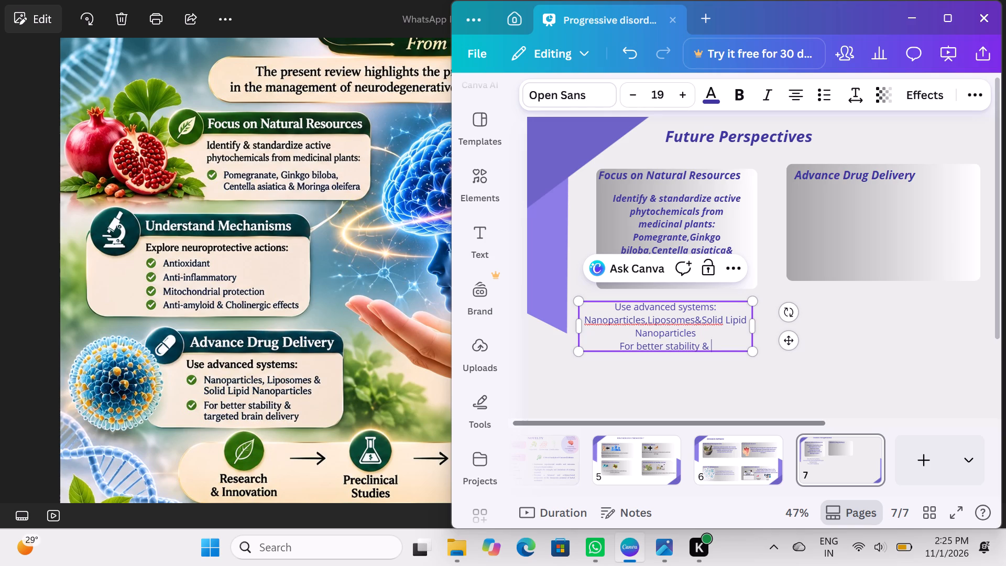
{"action": "type", "text": "tar"}
{"action": "type", "text": "geted"}
{"action": "key", "text": "space"}
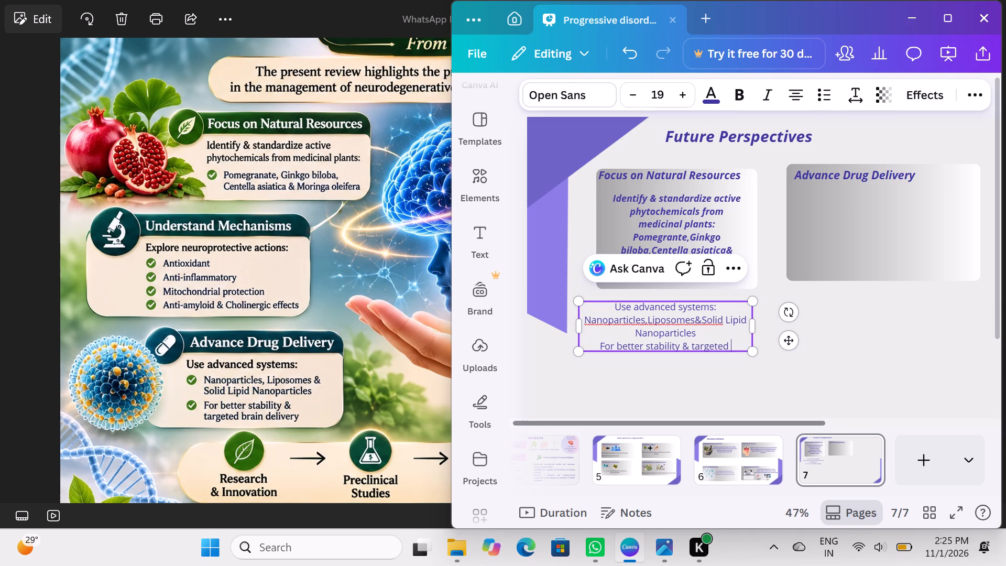
{"action": "type", "text": "brain de"}
{"action": "type", "text": "livery"}
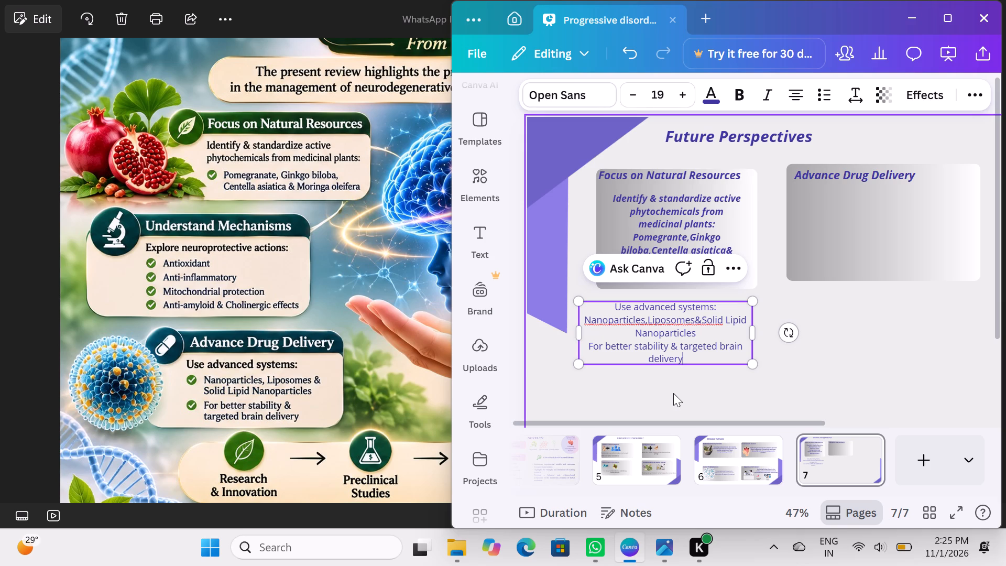
Insert a space between "Liposomes" and the ampersand, and finish editing the text.
{"action": "left_click", "coordinate": [697, 322]}
{"action": "key", "text": "space"}
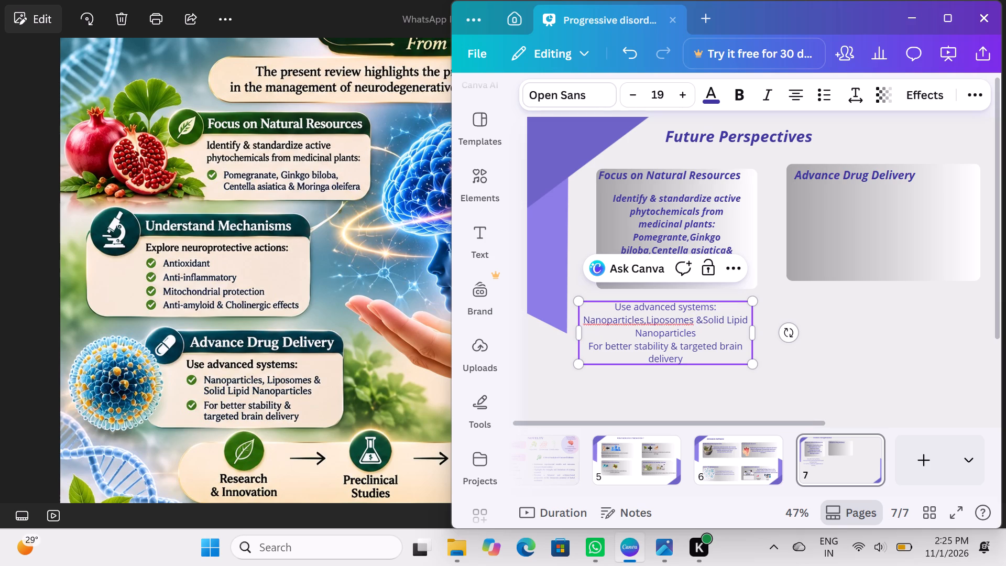
{"action": "left_click", "coordinate": [714, 380]}
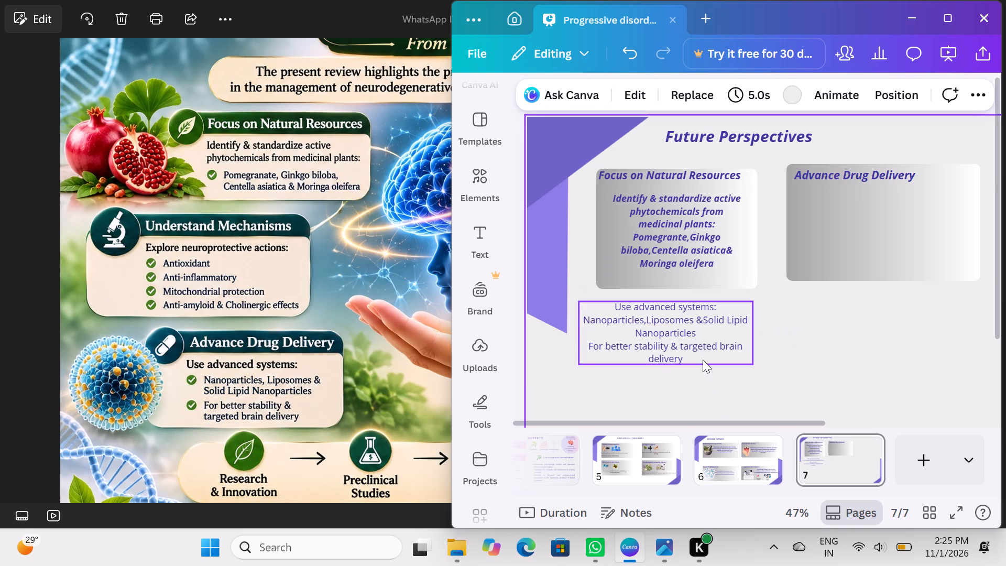
Make the whole "Use advanced systems:" text box bold and italic.
{"action": "left_click", "coordinate": [703, 360]}
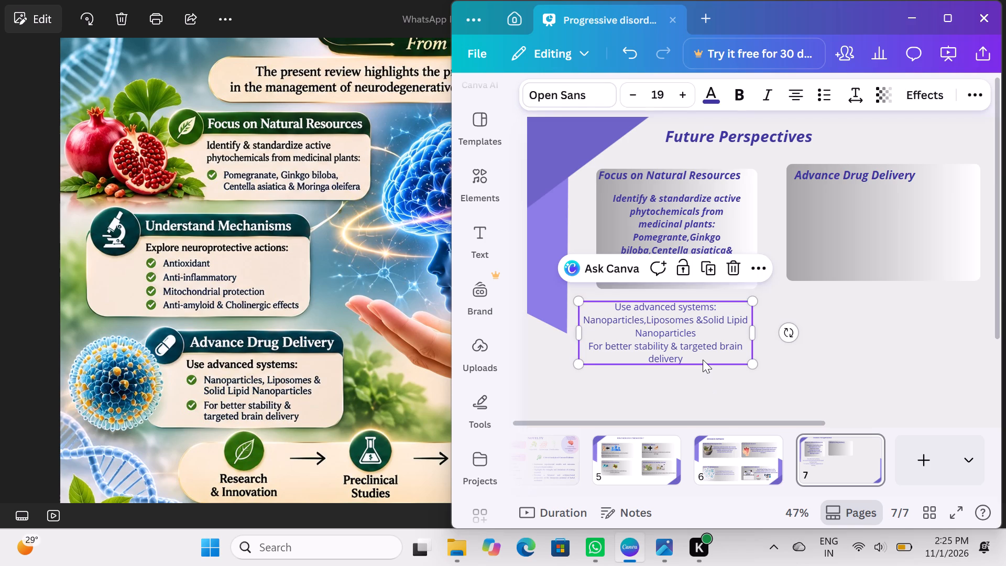
{"action": "left_click", "coordinate": [745, 95]}
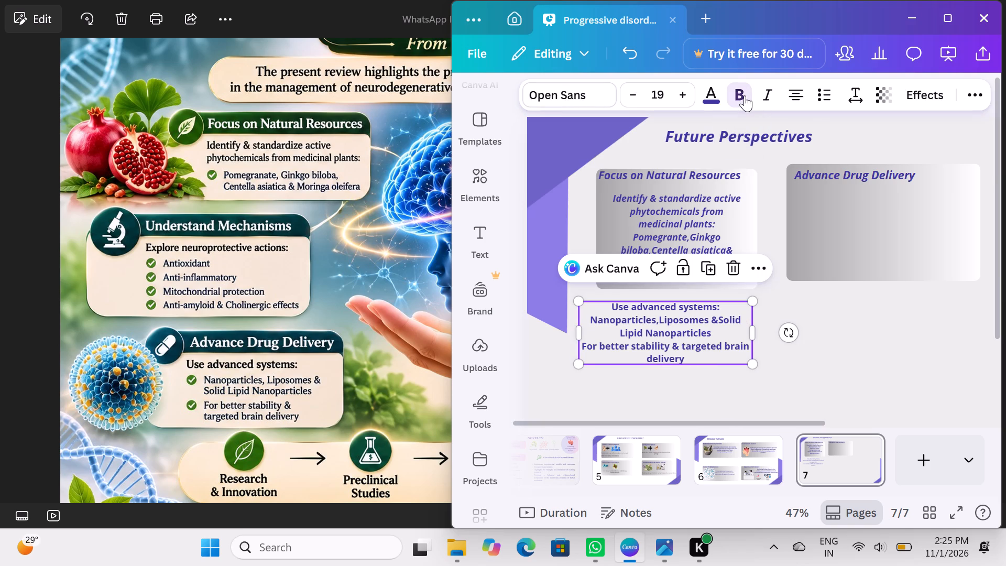
{"action": "left_click", "coordinate": [769, 89]}
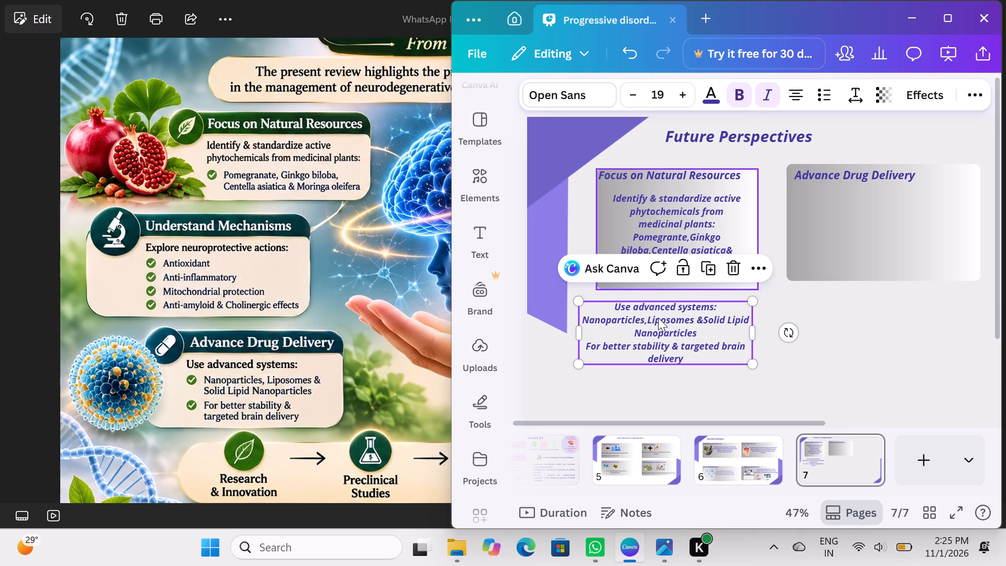
Move the "Use advanced systems:" text into the empty gradient box, centred beneath the "Advance Drug Delivery" subheading.
{"action": "left_click_drag", "start_coordinate": [667, 331], "coordinate": [847, 230]}
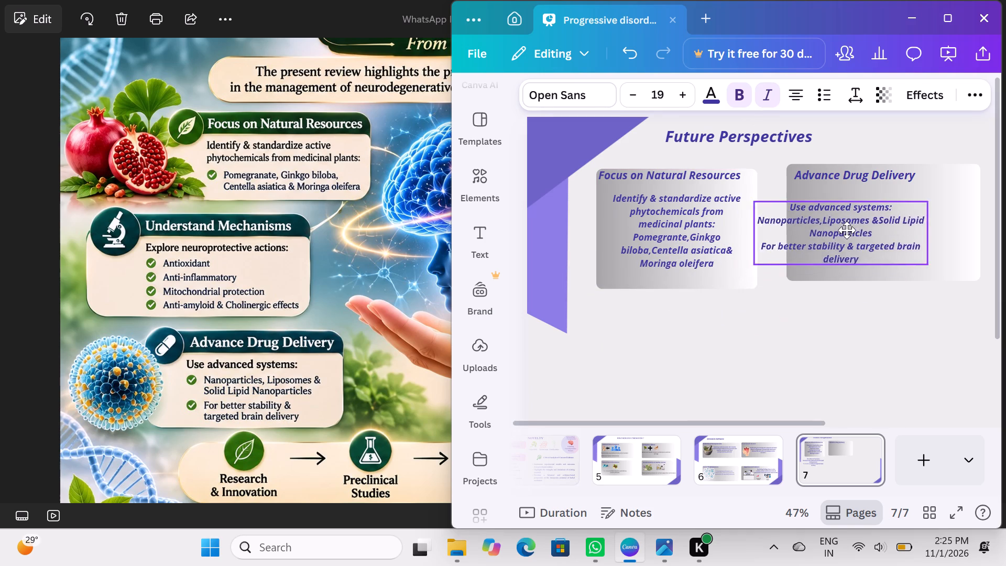
{"action": "left_click_drag", "start_coordinate": [847, 230], "coordinate": [889, 223]}
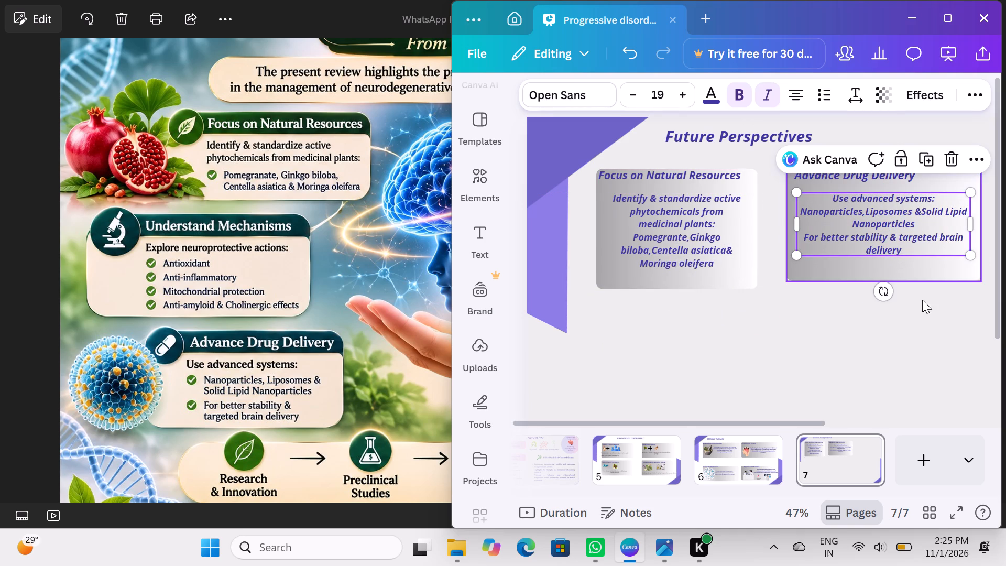
Move the gradient box behind "Advance Drug Delivery" slightly down, level with the top of the "Focus on Natural Resources" box.
{"action": "left_click", "coordinate": [924, 317]}
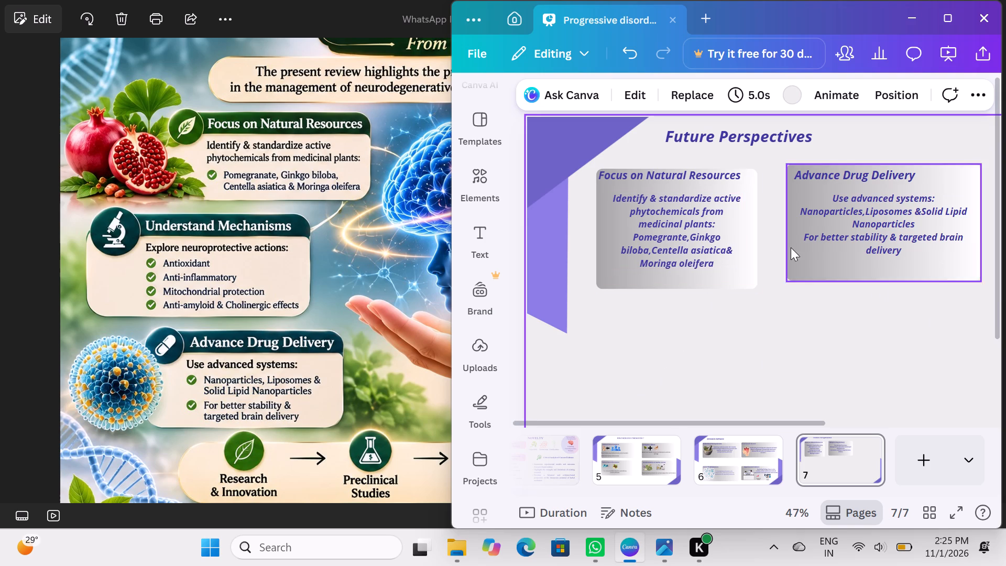
{"action": "left_click", "coordinate": [805, 245]}
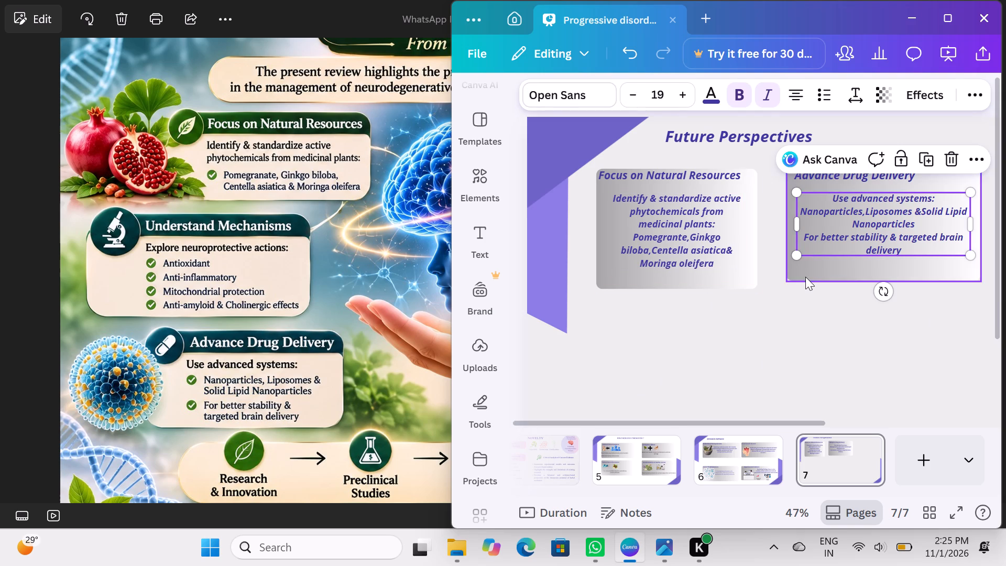
{"action": "left_click_drag", "start_coordinate": [805, 272], "coordinate": [805, 278]}
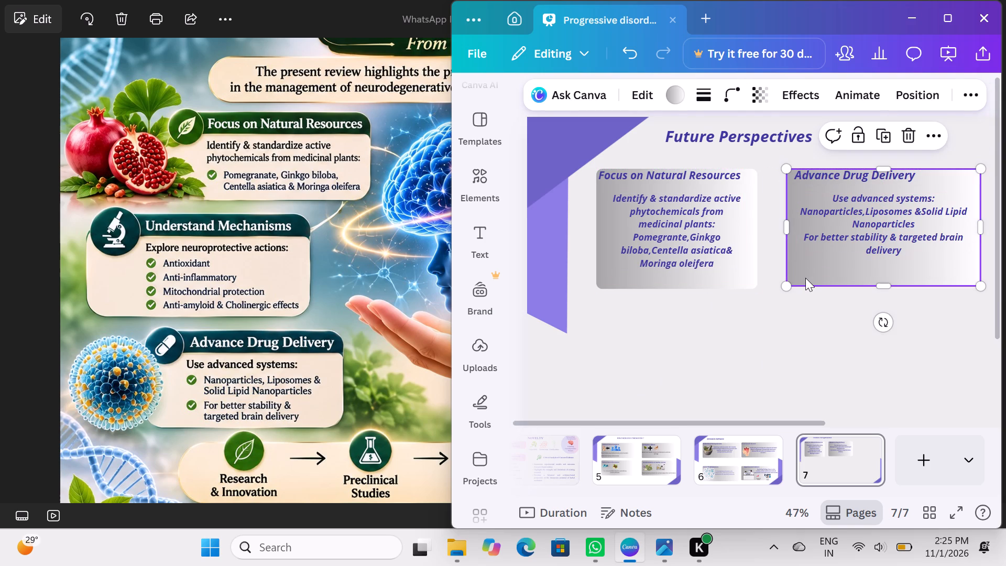
{"action": "left_click", "coordinate": [750, 311]}
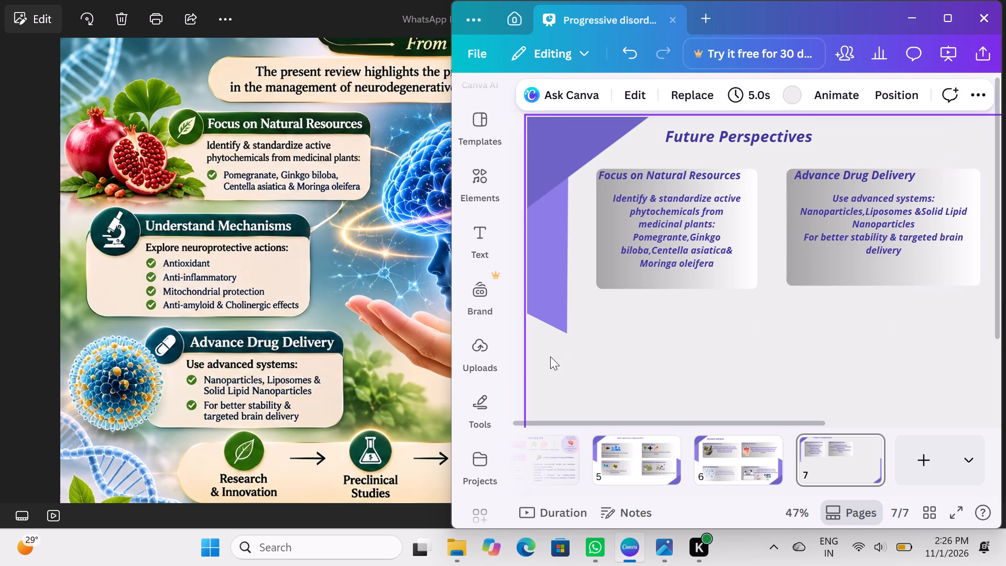
Look through the layouts and content of the earlier pages, from page 6 back to page 1, and return to page 7.
{"action": "left_click", "coordinate": [619, 454]}
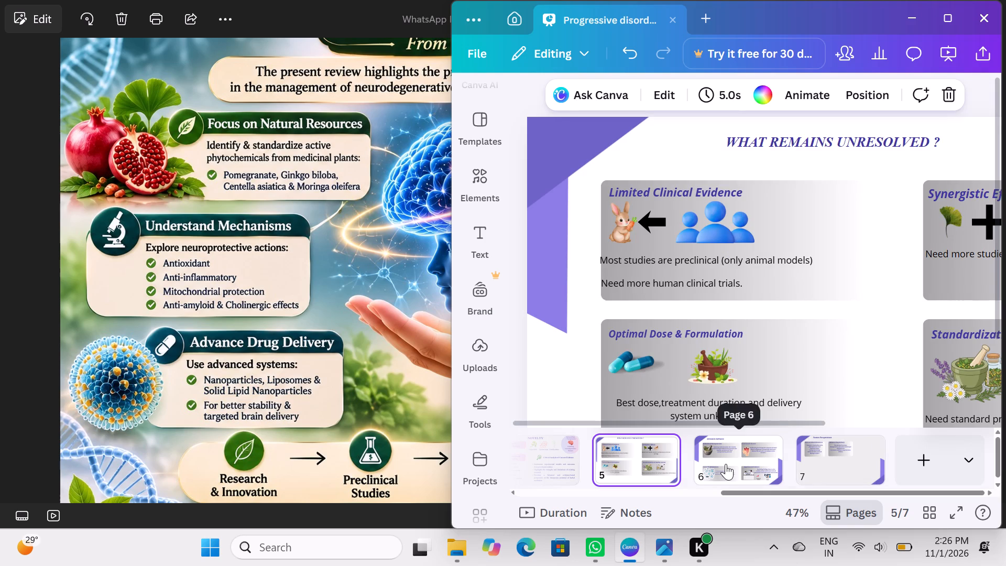
{"action": "left_click", "coordinate": [726, 464]}
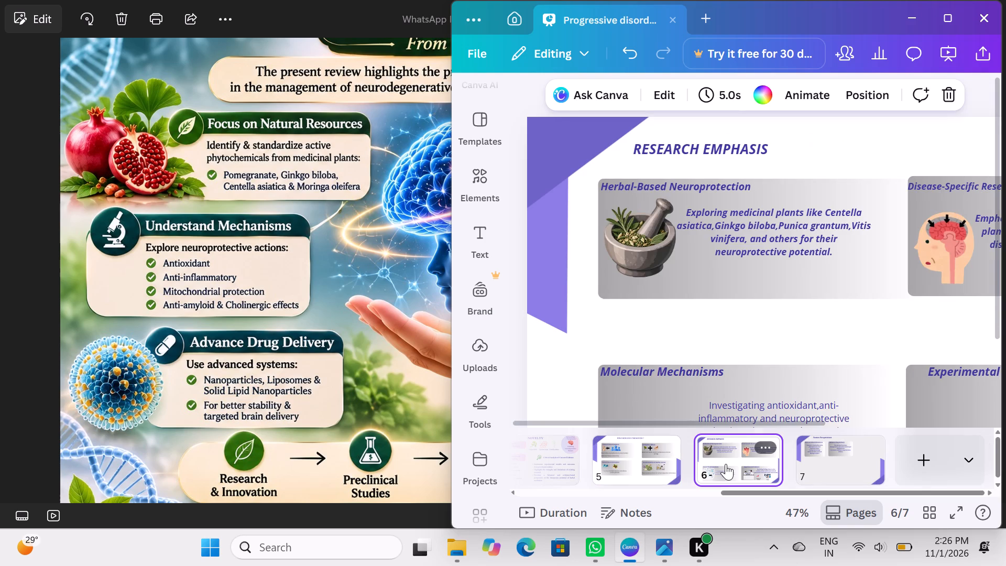
{"action": "left_click", "coordinate": [557, 452]}
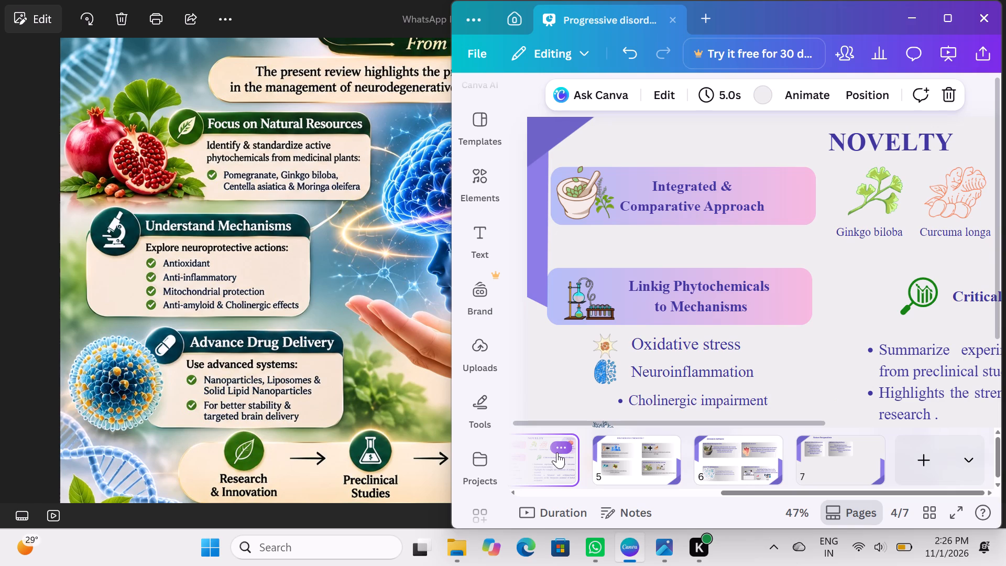
{"action": "scroll", "coordinate": [614, 451], "scroll_direction": "right", "scroll_amount": 3}
{"action": "left_click", "coordinate": [614, 451]}
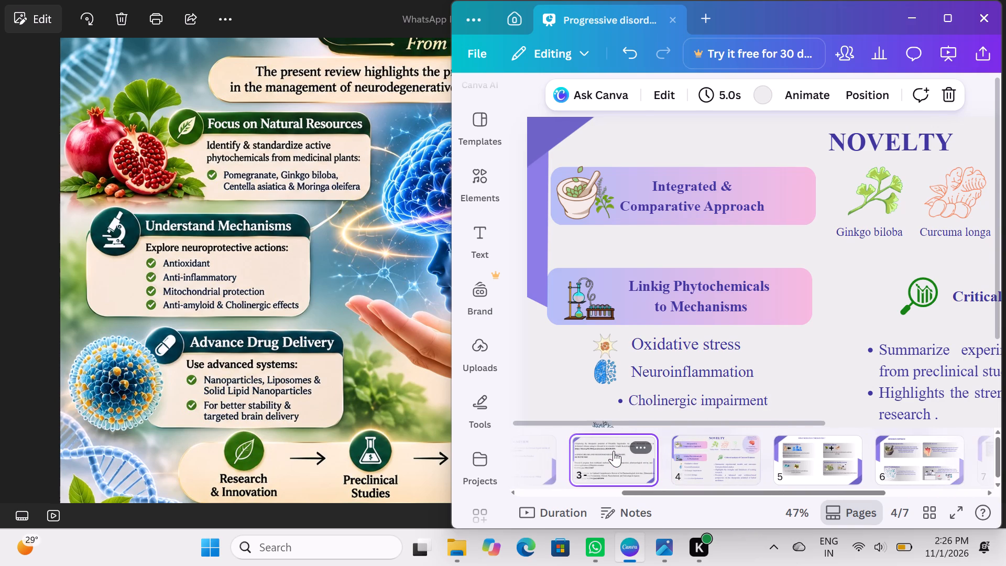
{"action": "left_click", "coordinate": [551, 454]}
{"action": "scroll", "coordinate": [551, 454], "scroll_direction": "right", "scroll_amount": 1}
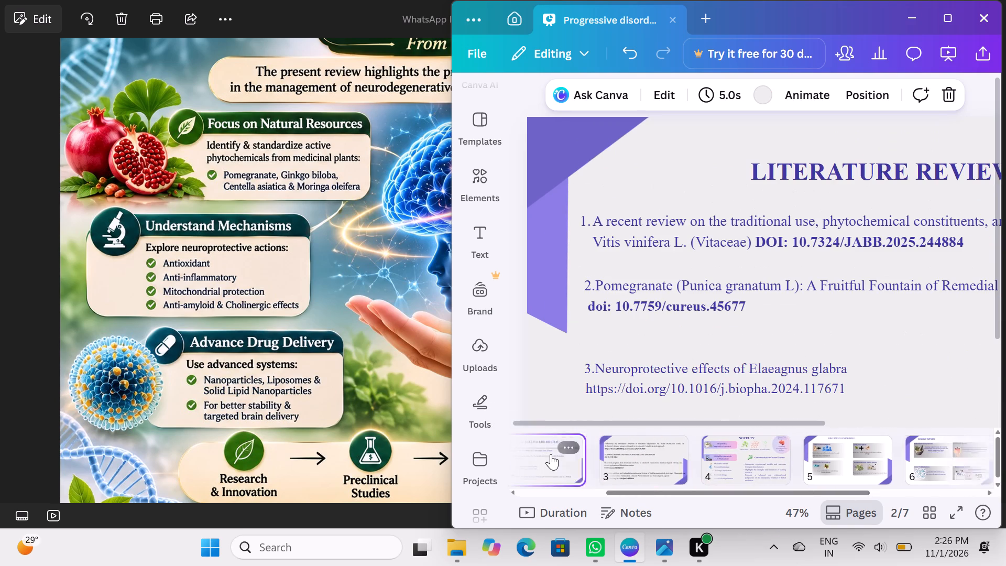
{"action": "scroll", "coordinate": [551, 454], "scroll_direction": "right", "scroll_amount": 2}
{"action": "left_click", "coordinate": [570, 456]}
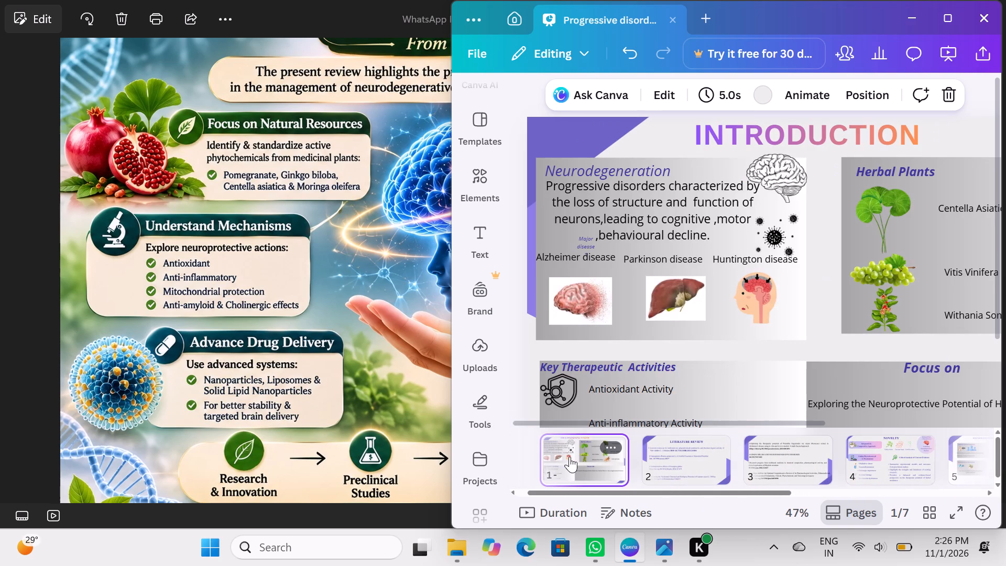
{"action": "left_click", "coordinate": [818, 456]}
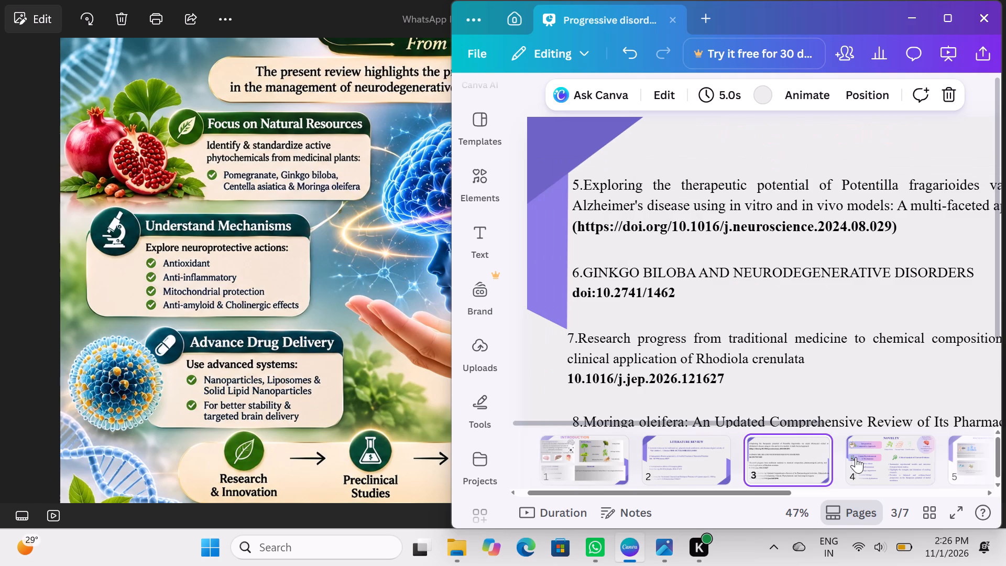
{"action": "left_click", "coordinate": [861, 459]}
{"action": "left_click", "coordinate": [962, 461]}
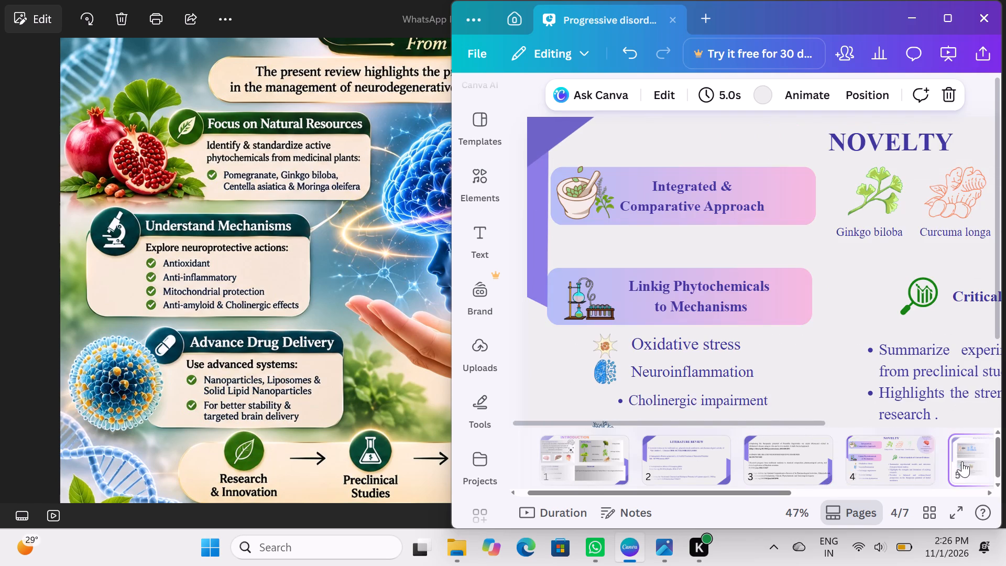
{"action": "scroll", "coordinate": [962, 461], "scroll_direction": "left", "scroll_amount": 4}
{"action": "left_click", "coordinate": [890, 459]}
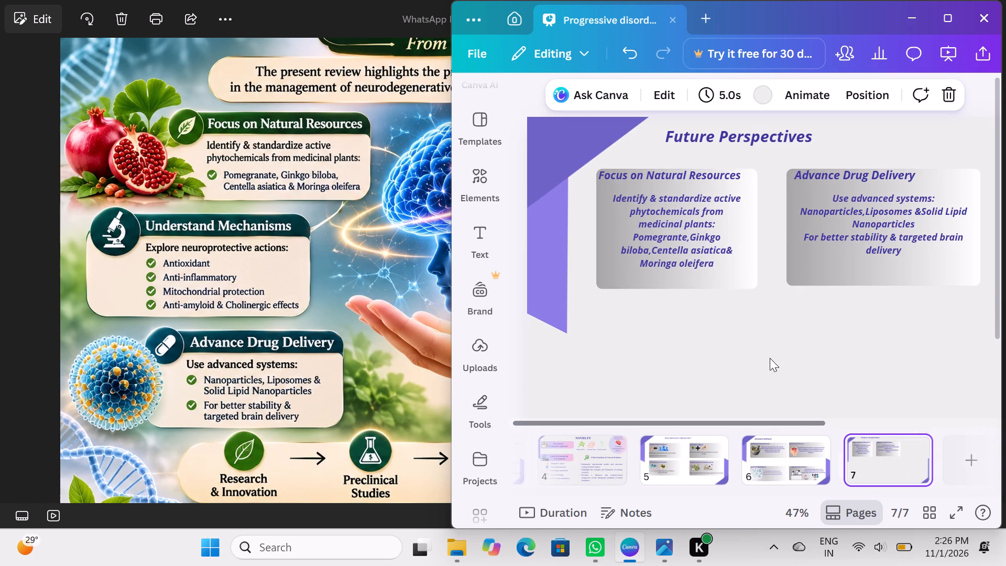
Add a rounded square beneath the "Focus on Natural Resources" box and widen it to match that box's width.
{"action": "left_click", "coordinate": [482, 243]}
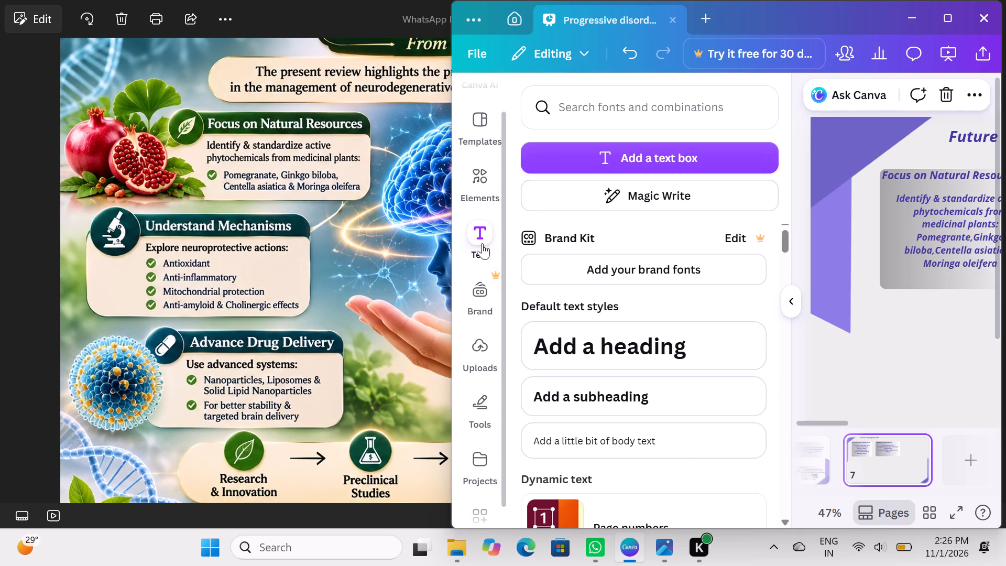
{"action": "left_click", "coordinate": [480, 402]}
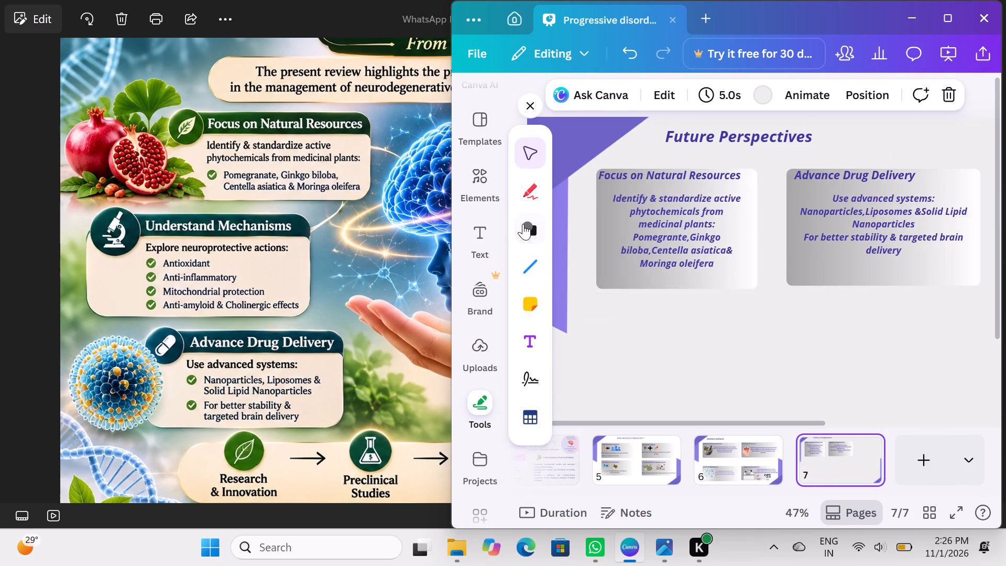
{"action": "left_click", "coordinate": [525, 225]}
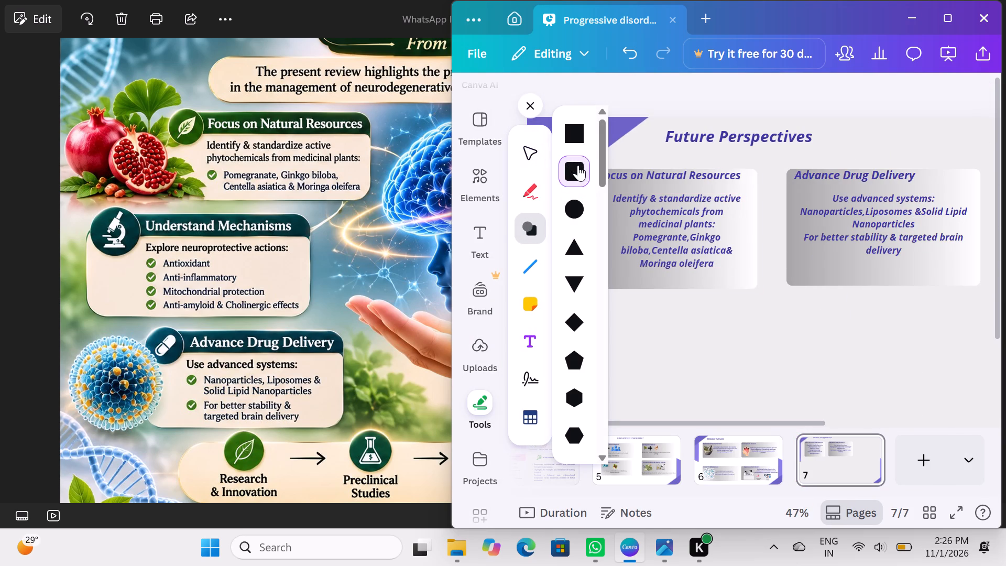
{"action": "left_click", "coordinate": [578, 166]}
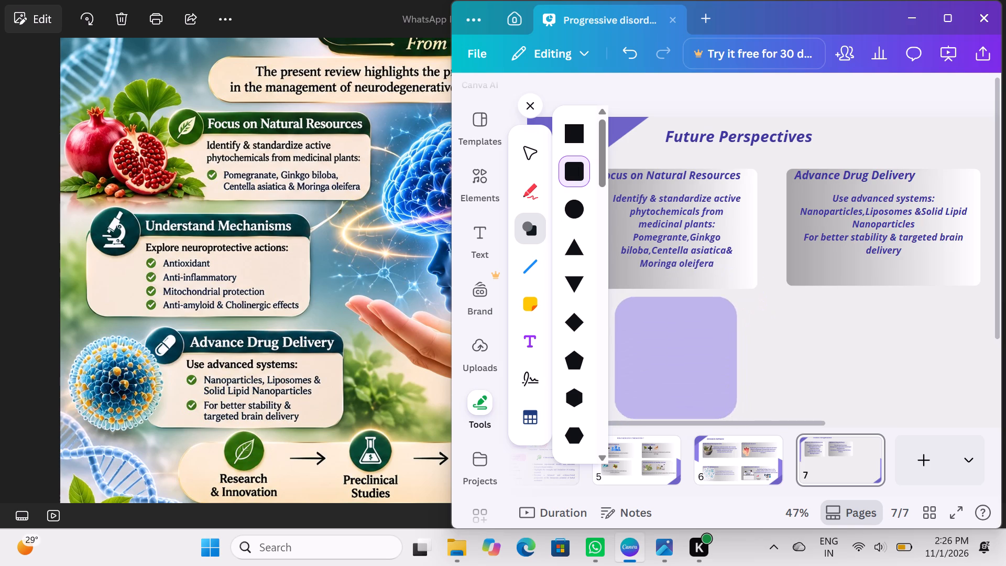
{"action": "left_click", "coordinate": [616, 297]}
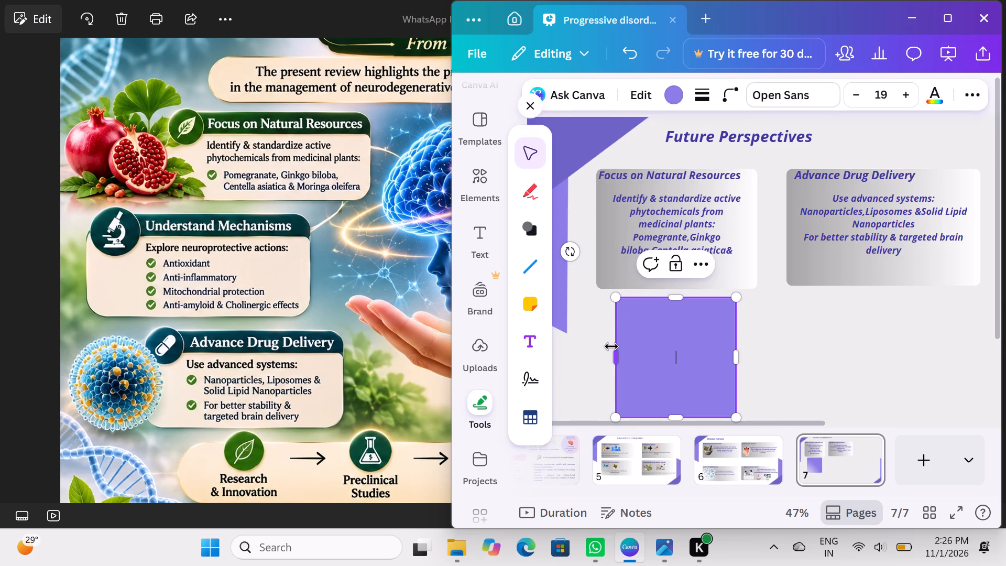
{"action": "left_click_drag", "start_coordinate": [616, 354], "coordinate": [599, 355]}
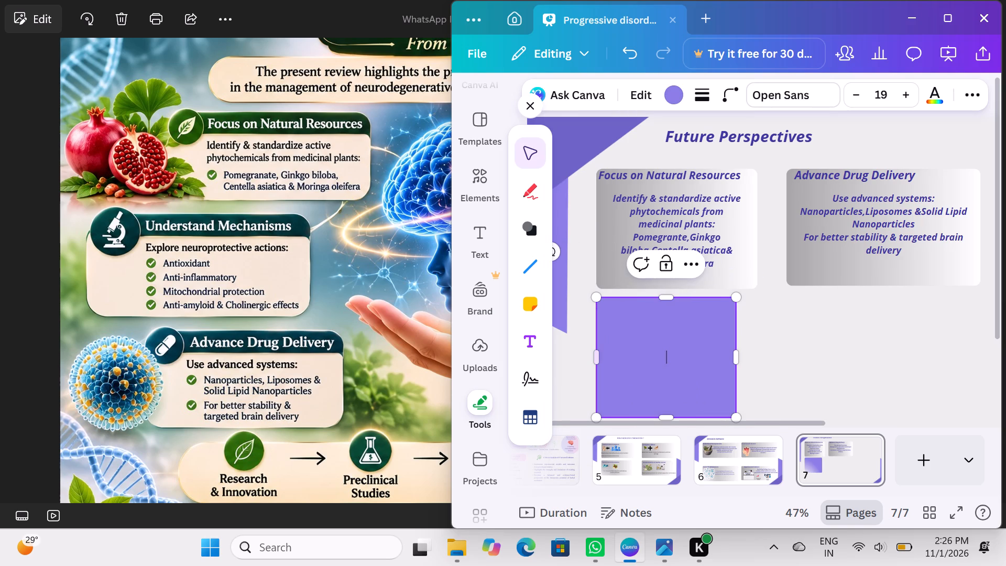
{"action": "left_click_drag", "start_coordinate": [738, 350], "coordinate": [754, 355]}
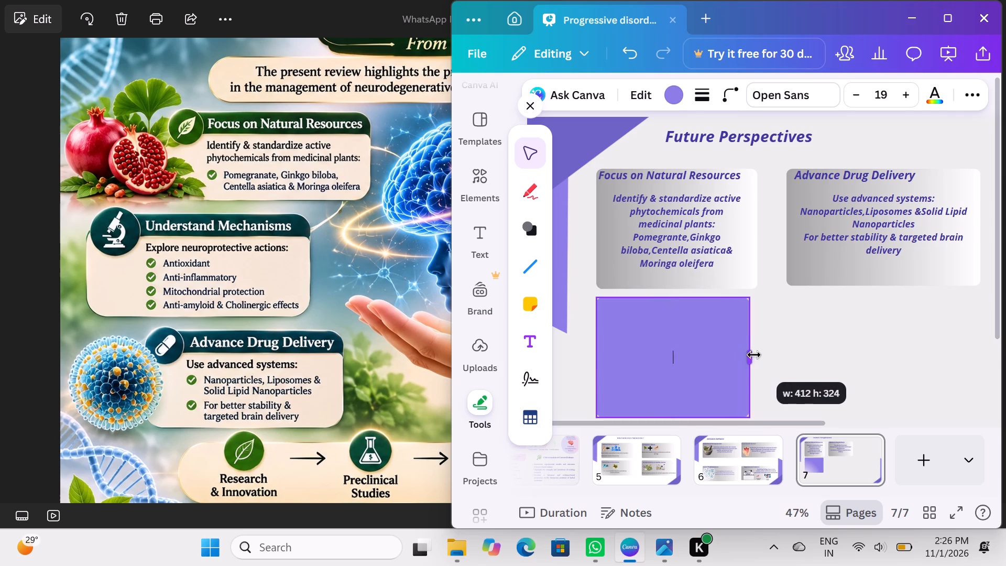
{"action": "left_click_drag", "start_coordinate": [754, 355], "coordinate": [758, 356]}
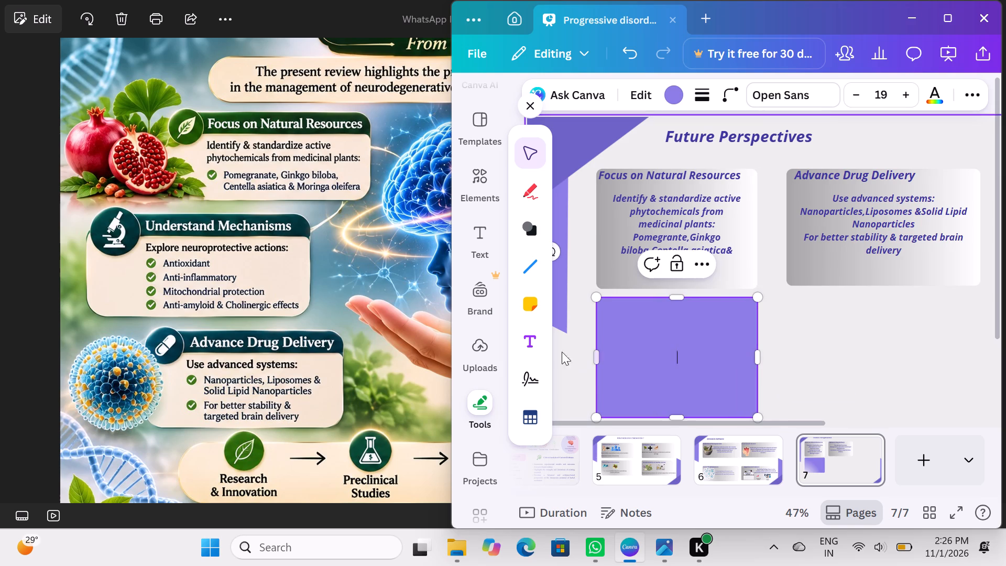
Fill the new shape with the 90° linear gradient from #a6a6a6 to #ffffff.
{"action": "left_click", "coordinate": [678, 92]}
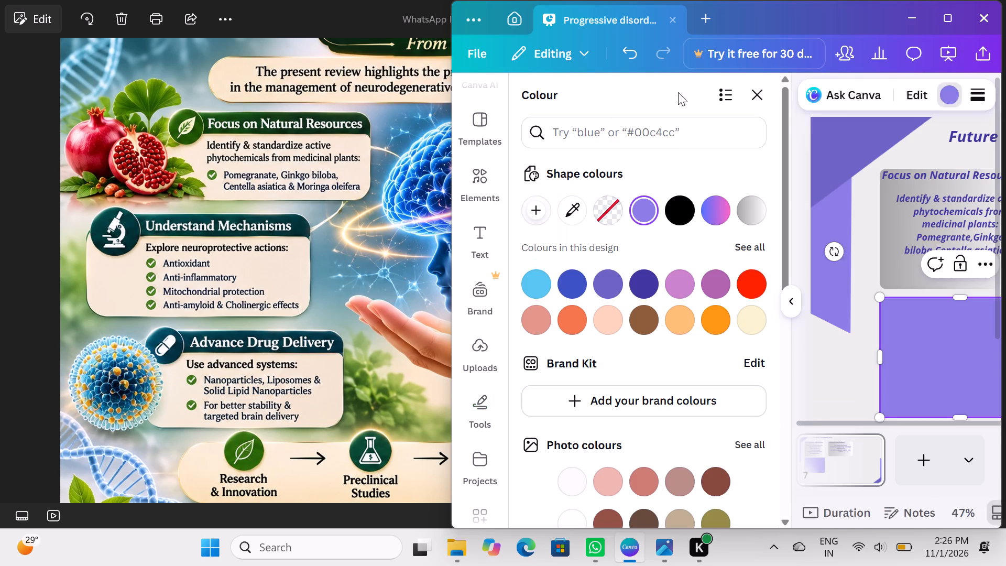
{"action": "left_click", "coordinate": [742, 203]}
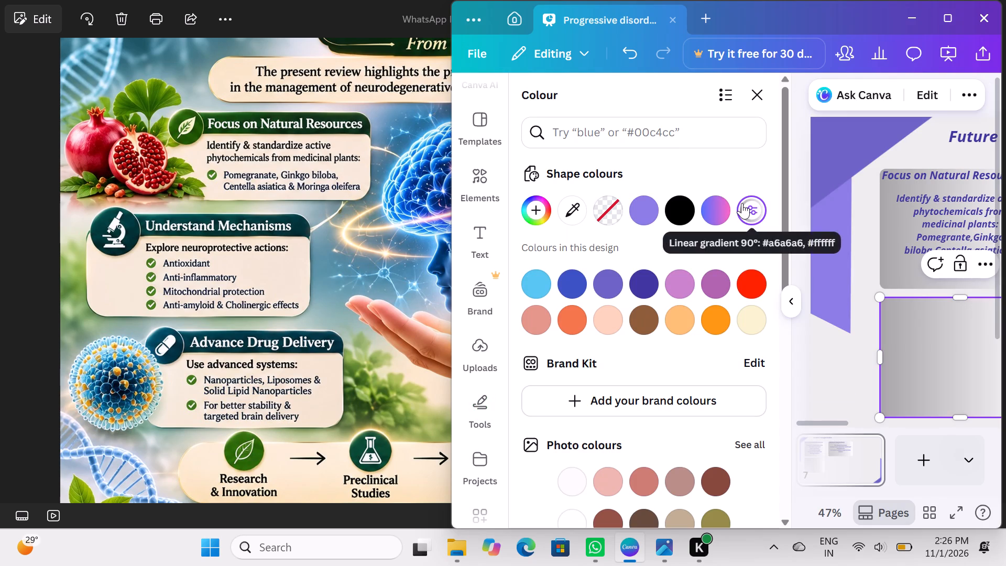
{"action": "left_click", "coordinate": [787, 299]}
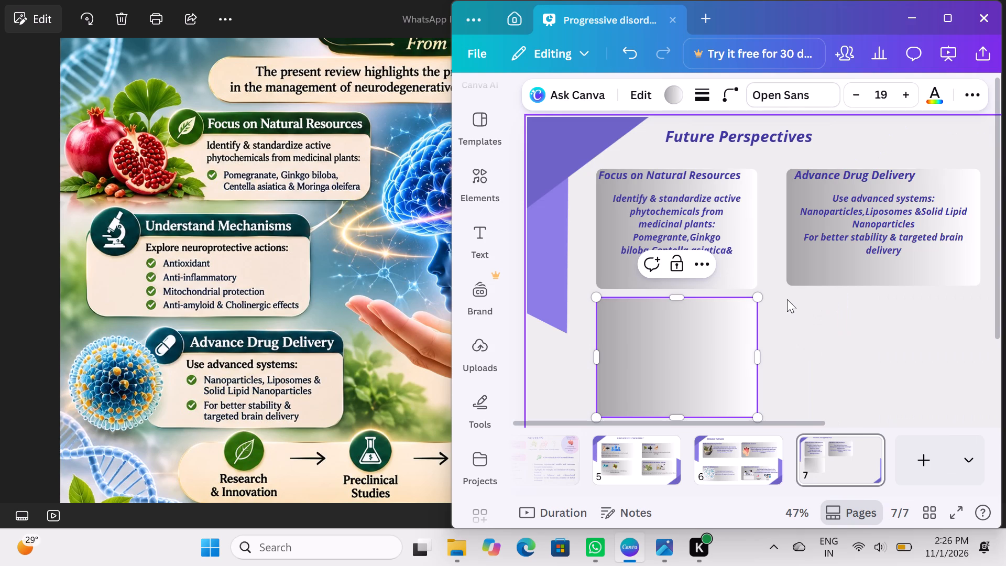
{"action": "left_click", "coordinate": [787, 299]}
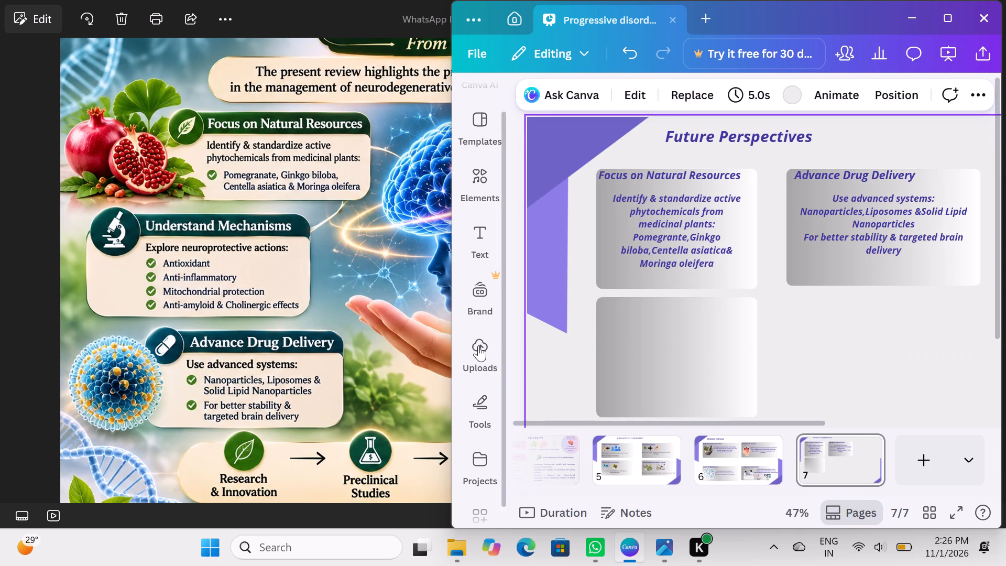
Examine the Future Perspective infographic in Photos for the remaining sections' headings and bullet points.
{"action": "scroll", "coordinate": [383, 345], "scroll_direction": "left", "scroll_amount": 2}
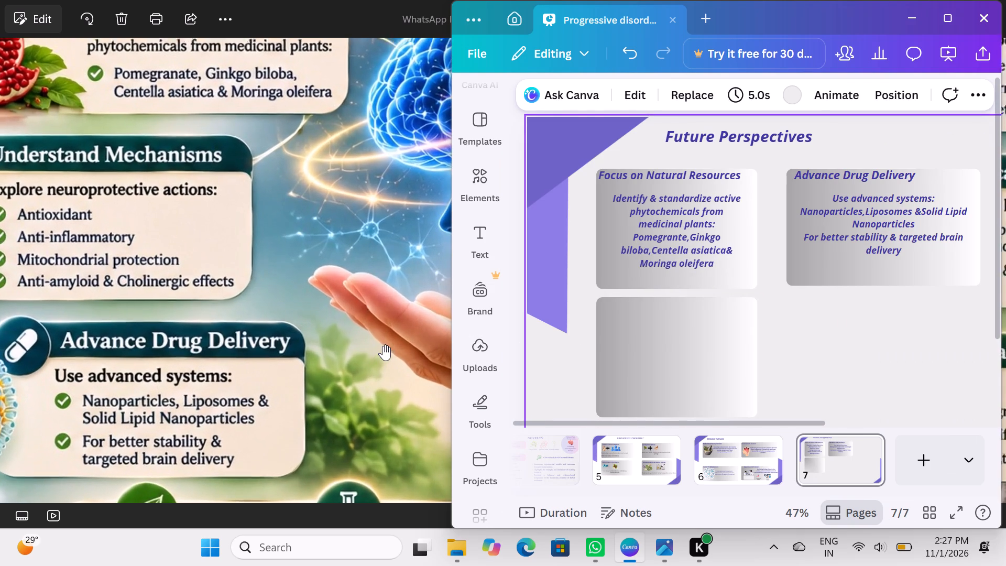
{"action": "scroll", "coordinate": [383, 345], "scroll_direction": "down", "scroll_amount": 7, "text": "ctrl"}
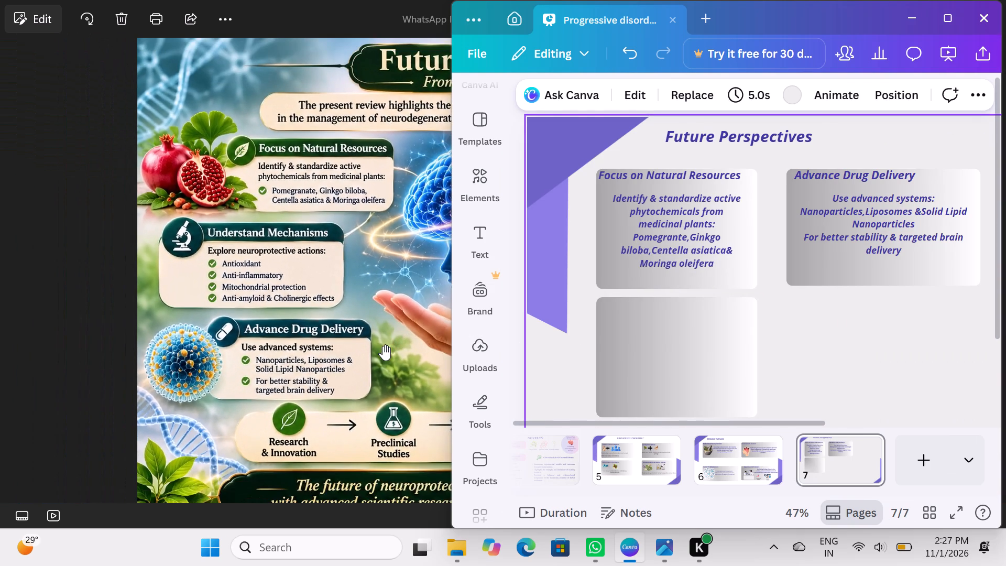
{"action": "scroll", "coordinate": [383, 345], "scroll_direction": "left", "scroll_amount": 2}
{"action": "scroll", "coordinate": [340, 397], "scroll_direction": "down", "scroll_amount": 3, "text": "ctrl"}
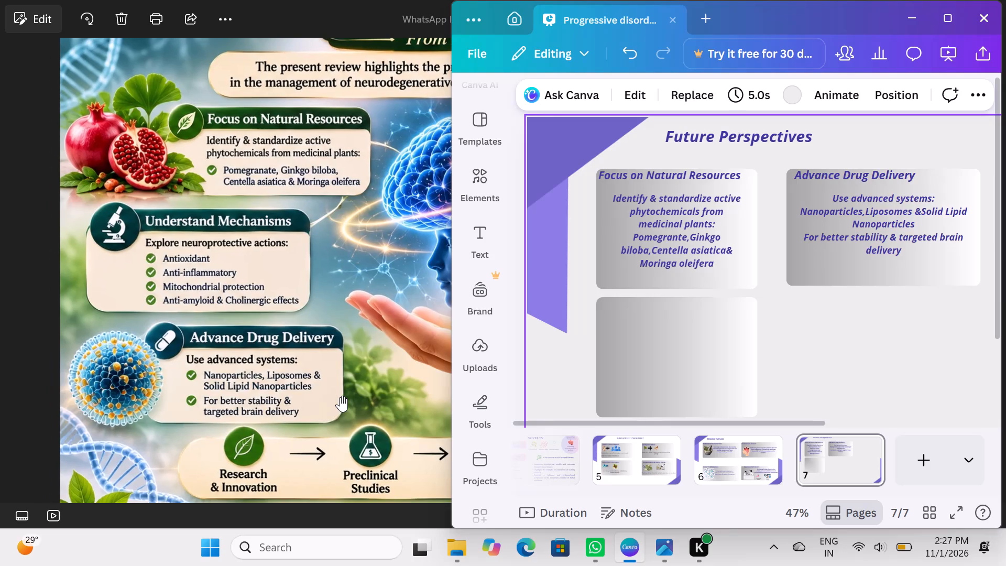
{"action": "left_click_drag", "start_coordinate": [377, 288], "coordinate": [221, 320]}
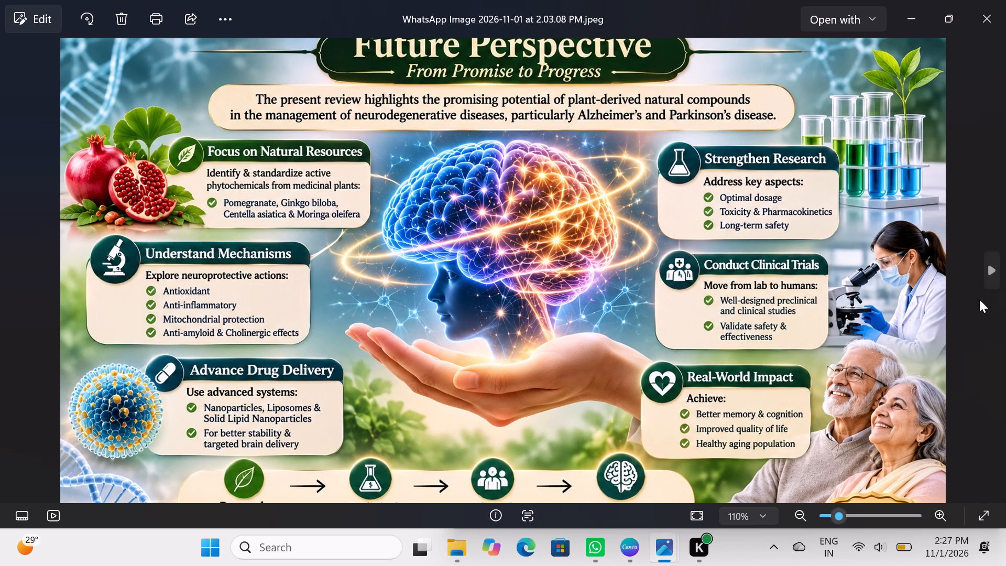
{"action": "left_click", "coordinate": [990, 270]}
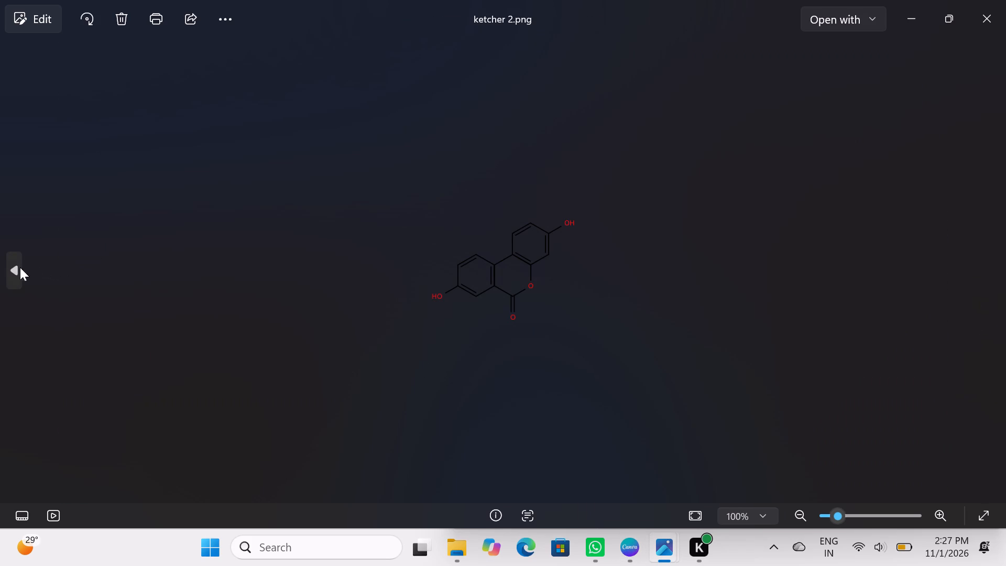
{"action": "left_click", "coordinate": [15, 267]}
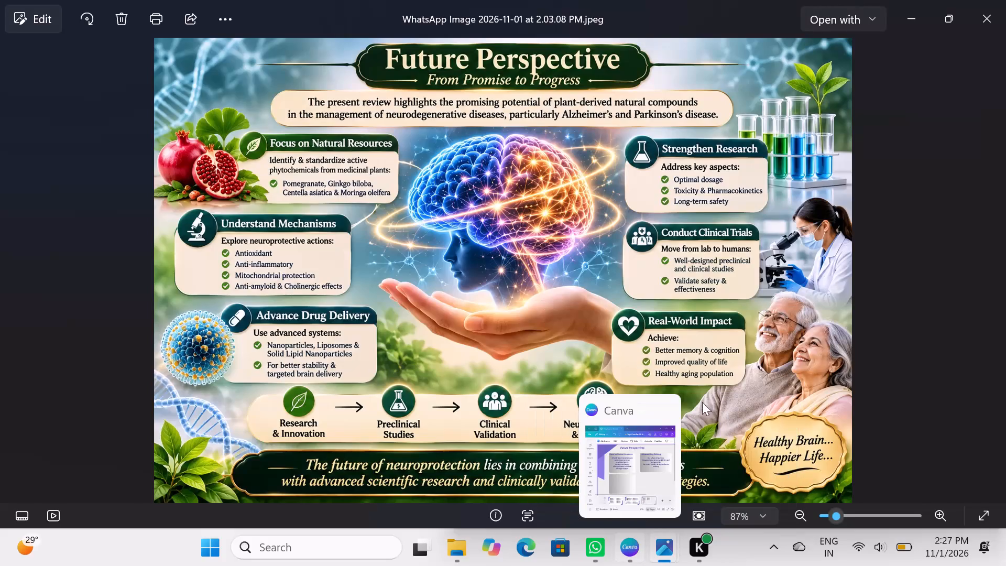
Shrink the infographic window to sit beside the Canva slide, and enlarge the image around its Strengthen Research and Clinical Trials sections.
{"action": "left_click", "coordinate": [953, 17]}
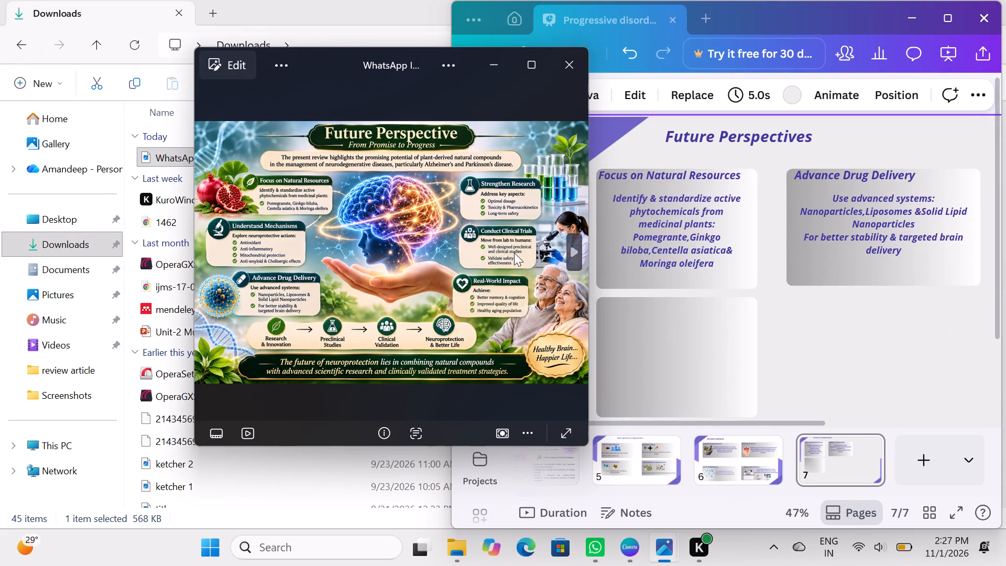
{"action": "scroll", "coordinate": [514, 253], "scroll_direction": "left", "scroll_amount": 1}
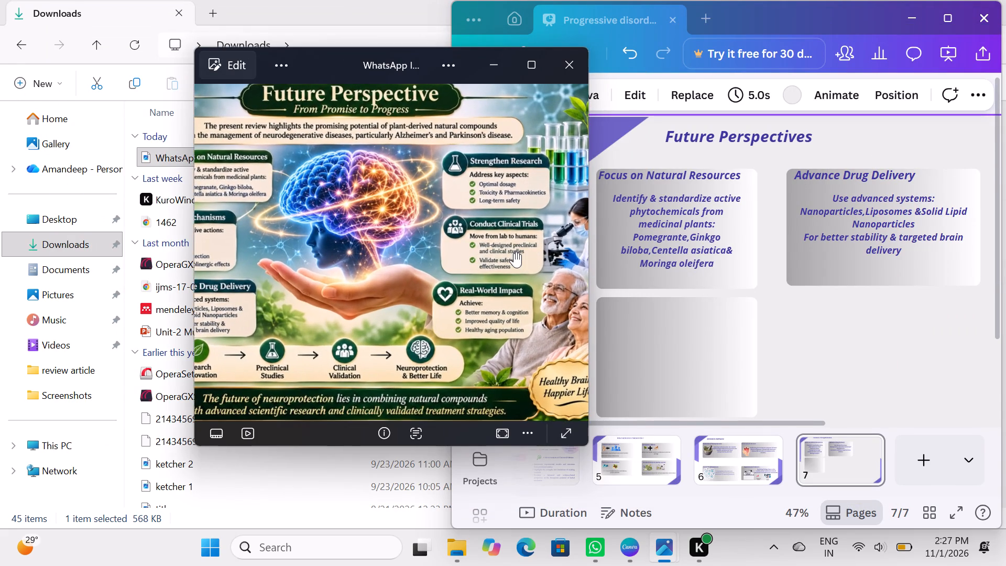
{"action": "scroll", "coordinate": [514, 253], "scroll_direction": "left", "scroll_amount": 1}
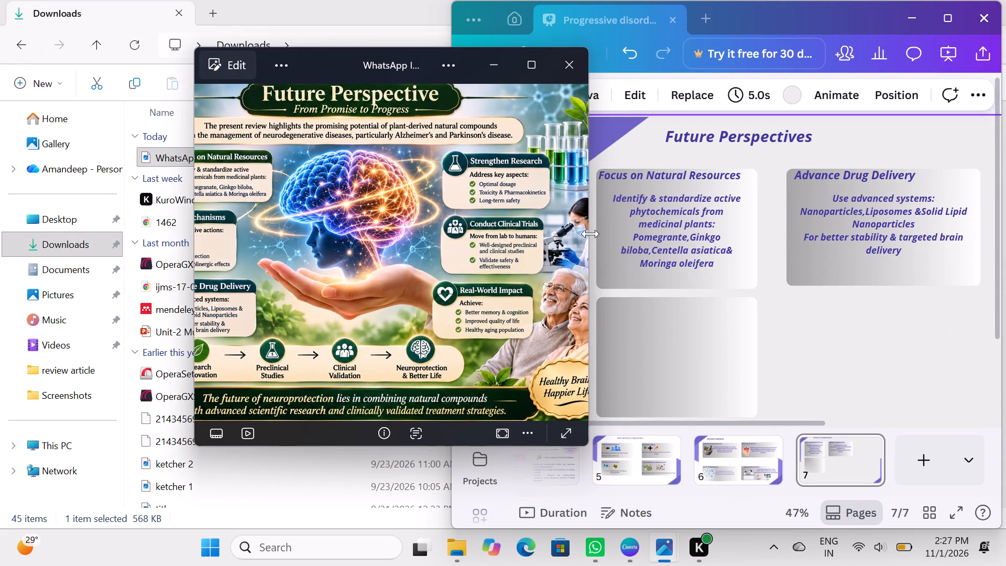
{"action": "left_click_drag", "start_coordinate": [591, 234], "coordinate": [595, 244]}
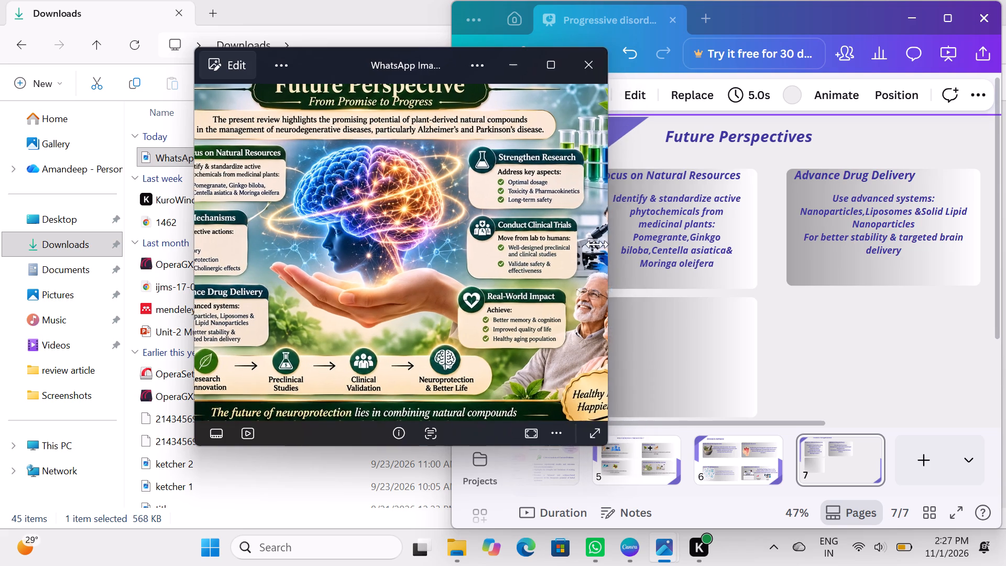
{"action": "left_click_drag", "start_coordinate": [595, 244], "coordinate": [512, 260]}
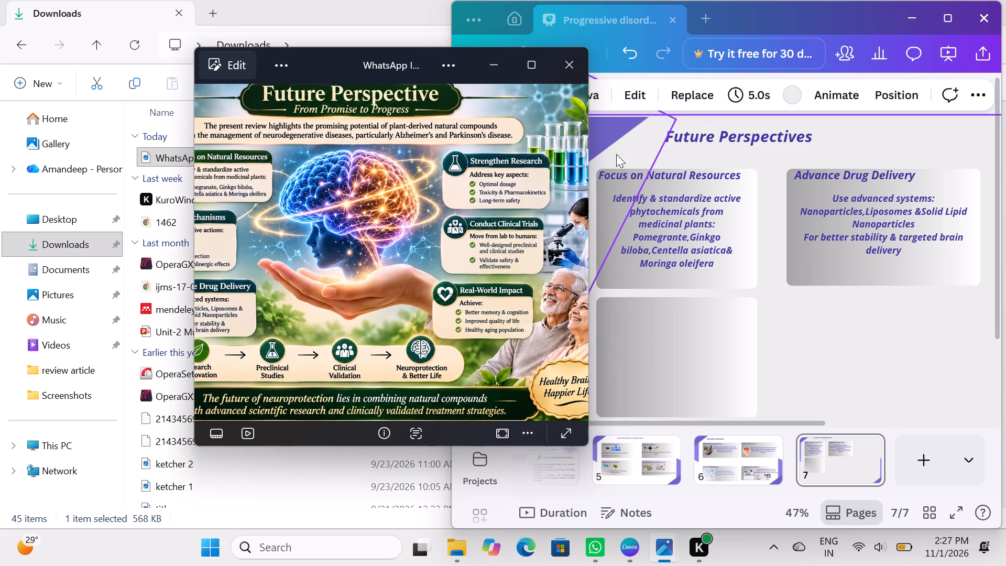
In Canva, add a text box at the top of the empty gradient box under "Focus on Natural Resources" and widen it.
{"action": "left_click", "coordinate": [876, 131]}
{"action": "left_click", "coordinate": [478, 232]}
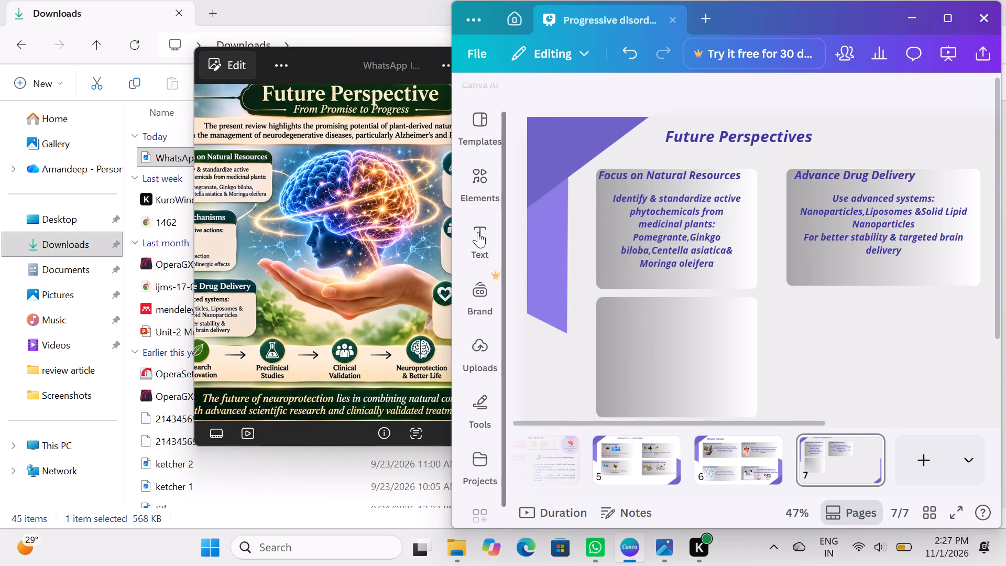
{"action": "left_click", "coordinate": [651, 155]}
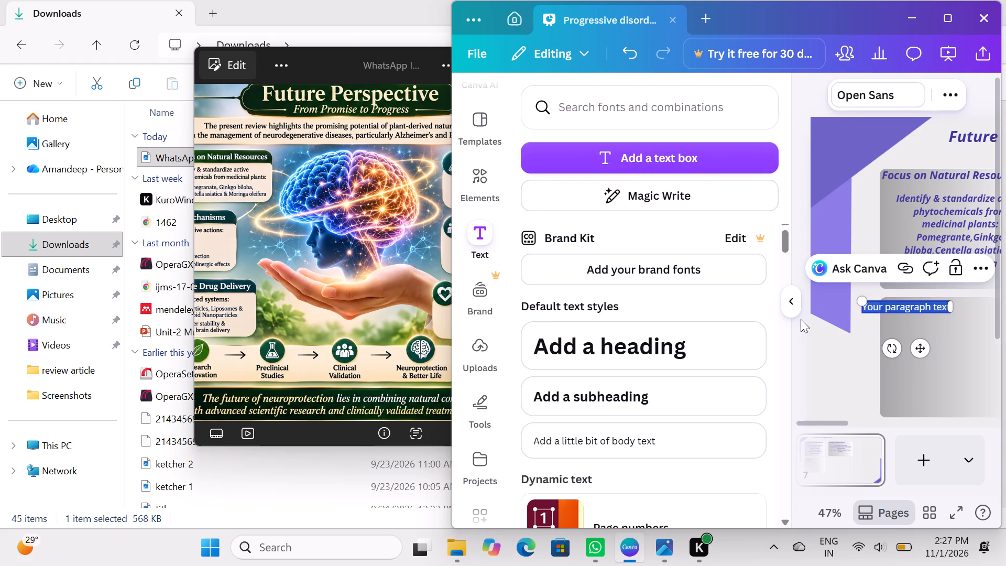
{"action": "left_click", "coordinate": [789, 306]}
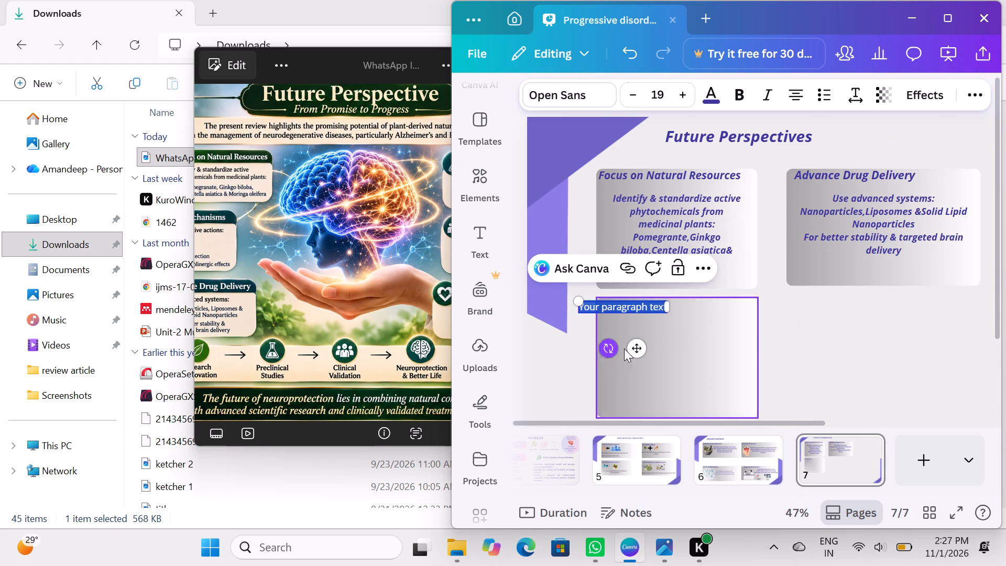
{"action": "left_click_drag", "start_coordinate": [643, 347], "coordinate": [668, 349]}
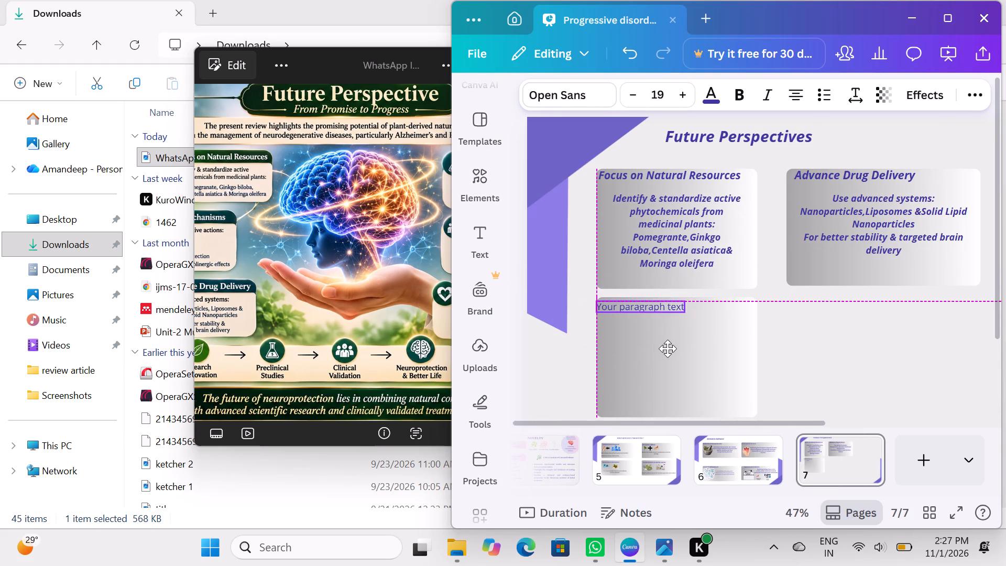
{"action": "left_click_drag", "start_coordinate": [668, 349], "coordinate": [668, 349]}
{"action": "double_click", "coordinate": [686, 301]}
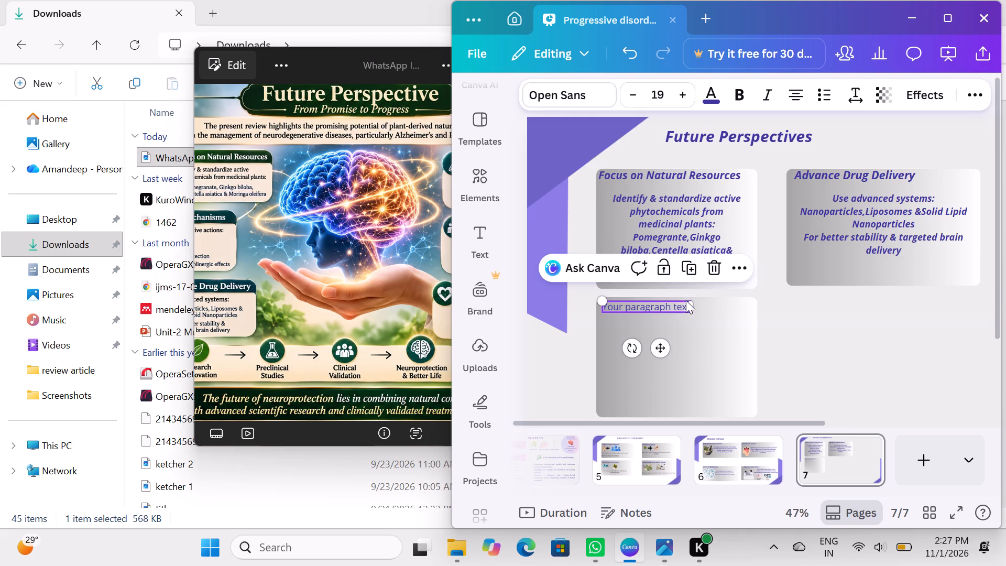
{"action": "left_click_drag", "start_coordinate": [690, 304], "coordinate": [720, 309]}
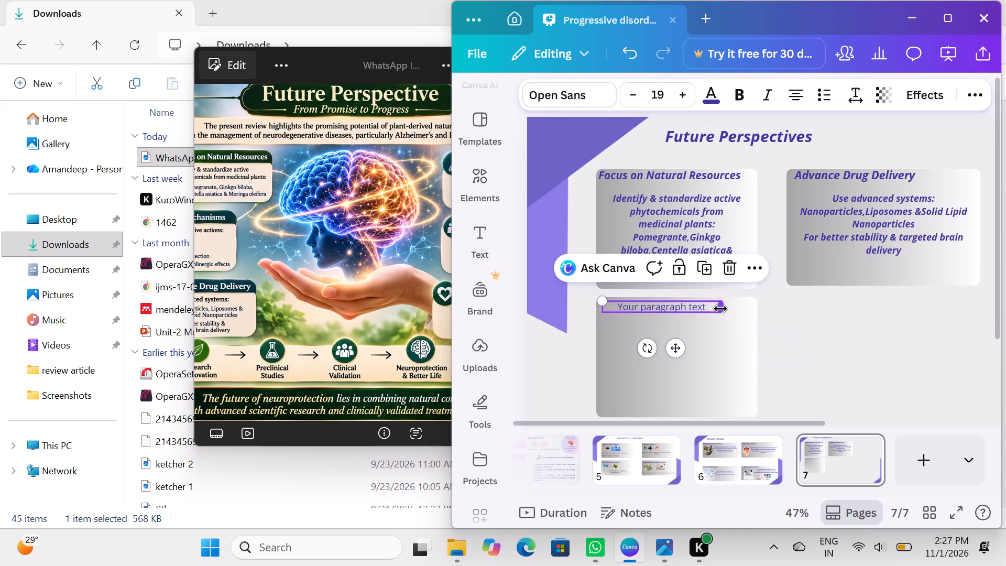
Replace the placeholder in the lower gradient box's text box with the heading "Strengthen Research", checking the wording against the infographic.
{"action": "left_click", "coordinate": [709, 300]}
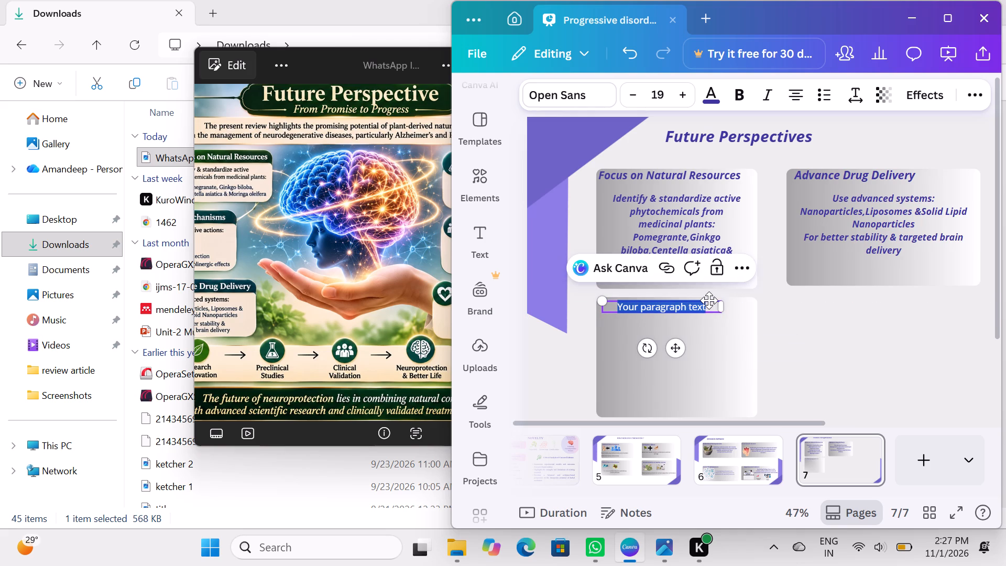
{"action": "key", "text": "BackSpace"}
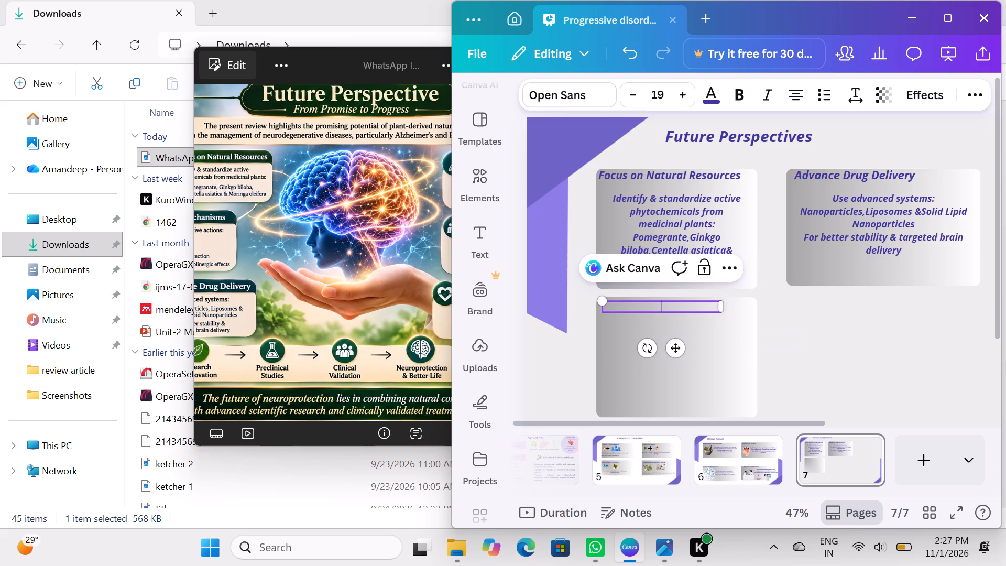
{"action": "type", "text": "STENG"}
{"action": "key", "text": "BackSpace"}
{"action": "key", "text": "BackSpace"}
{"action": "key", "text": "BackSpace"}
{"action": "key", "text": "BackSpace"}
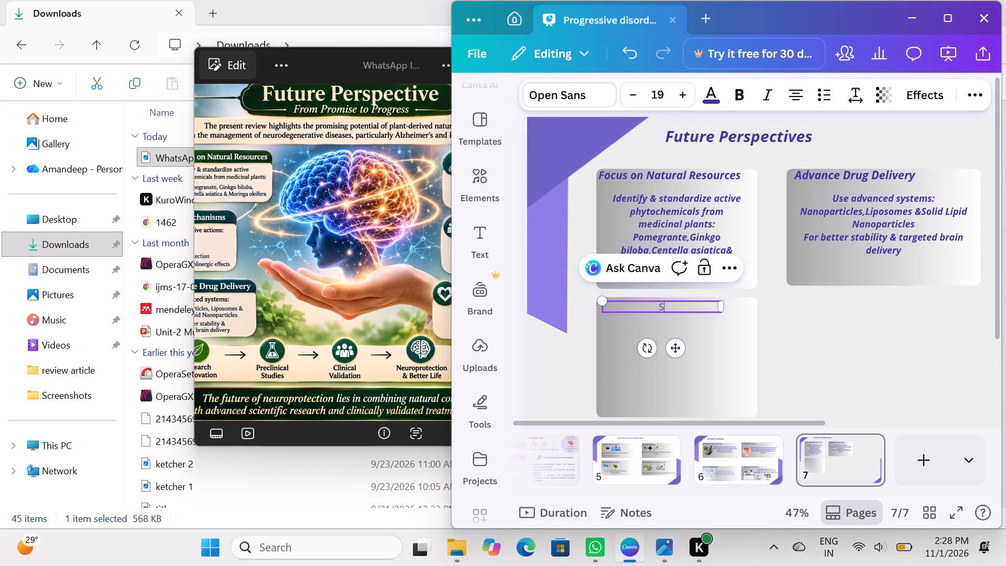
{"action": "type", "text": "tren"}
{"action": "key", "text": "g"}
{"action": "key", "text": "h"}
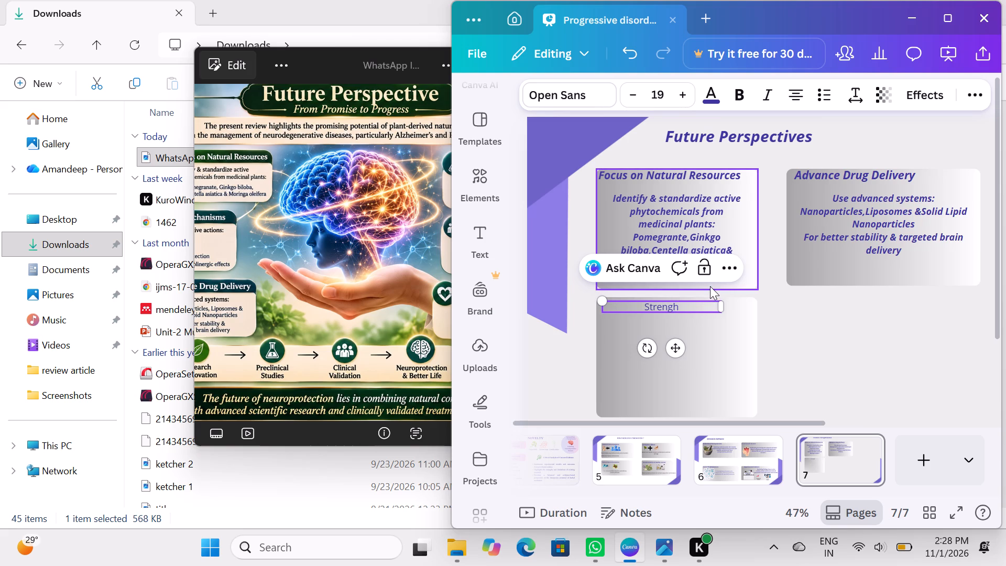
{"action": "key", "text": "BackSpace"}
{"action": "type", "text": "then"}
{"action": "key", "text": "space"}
{"action": "left_click", "coordinate": [419, 274]}
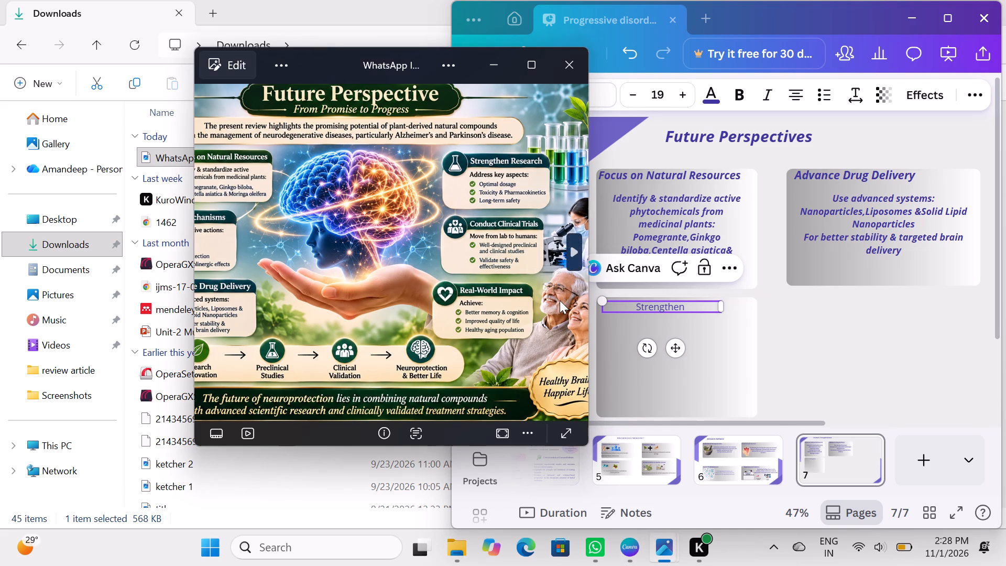
{"action": "double_click", "coordinate": [724, 337]}
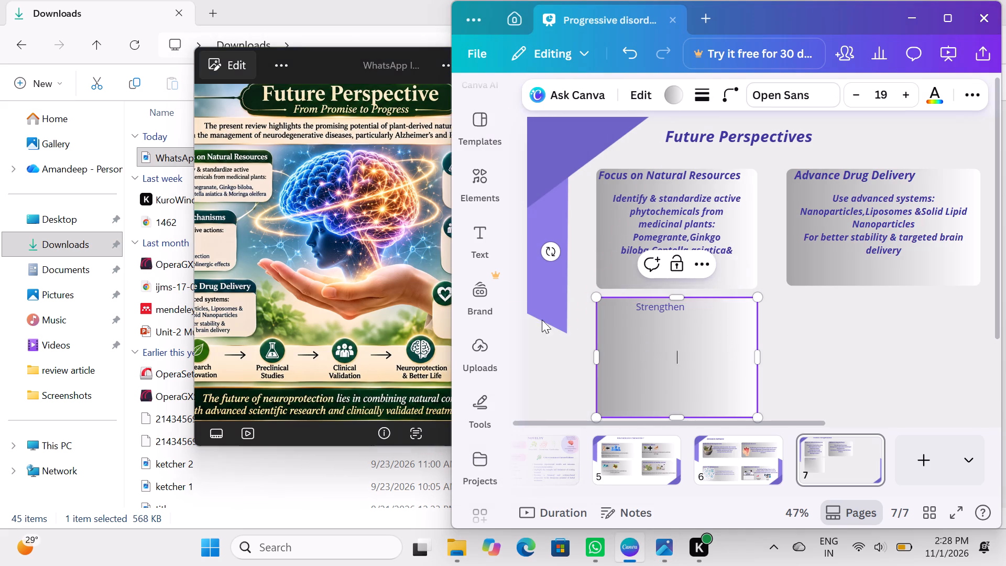
{"action": "left_click", "coordinate": [379, 281]}
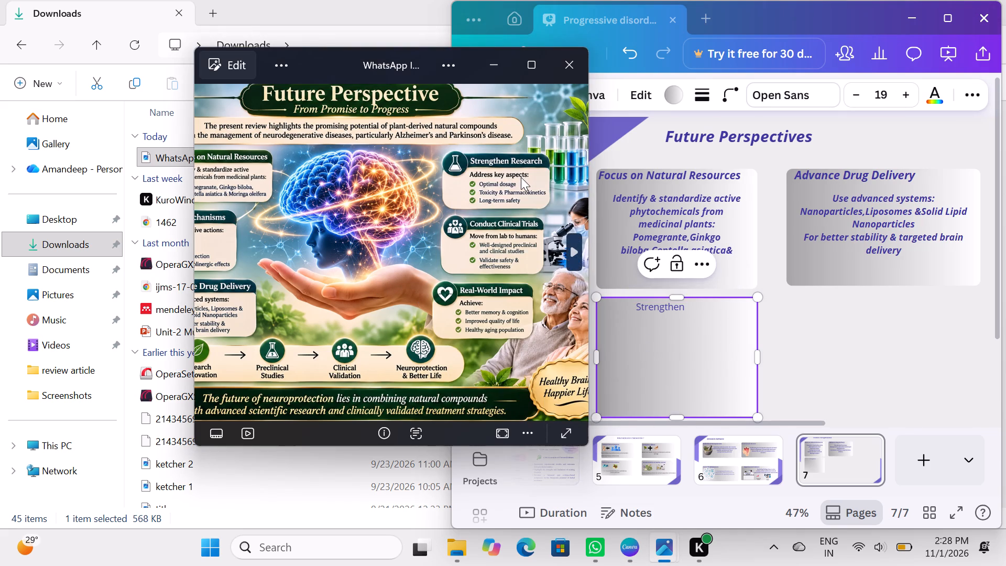
{"action": "left_click", "coordinate": [681, 347]}
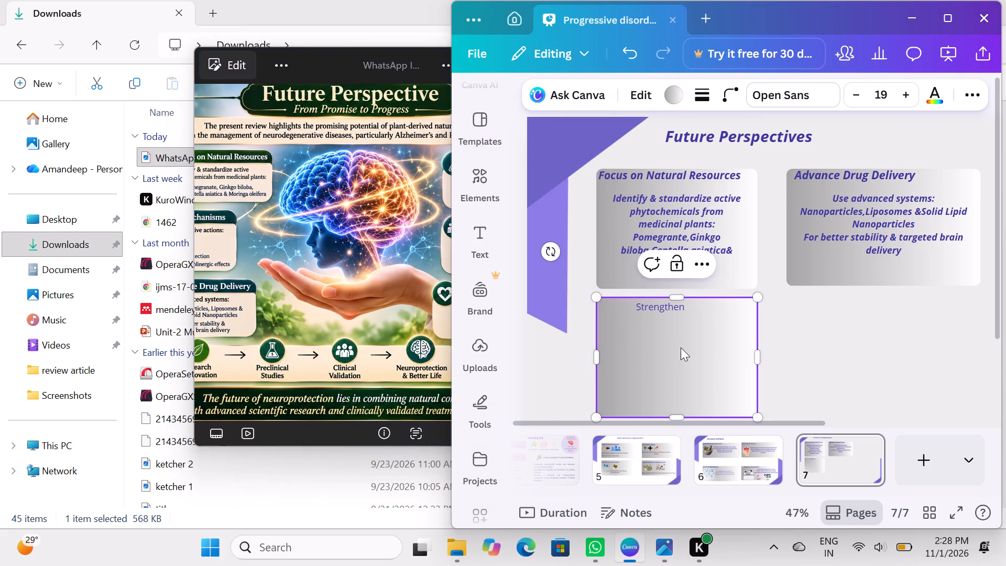
{"action": "left_click", "coordinate": [683, 305]}
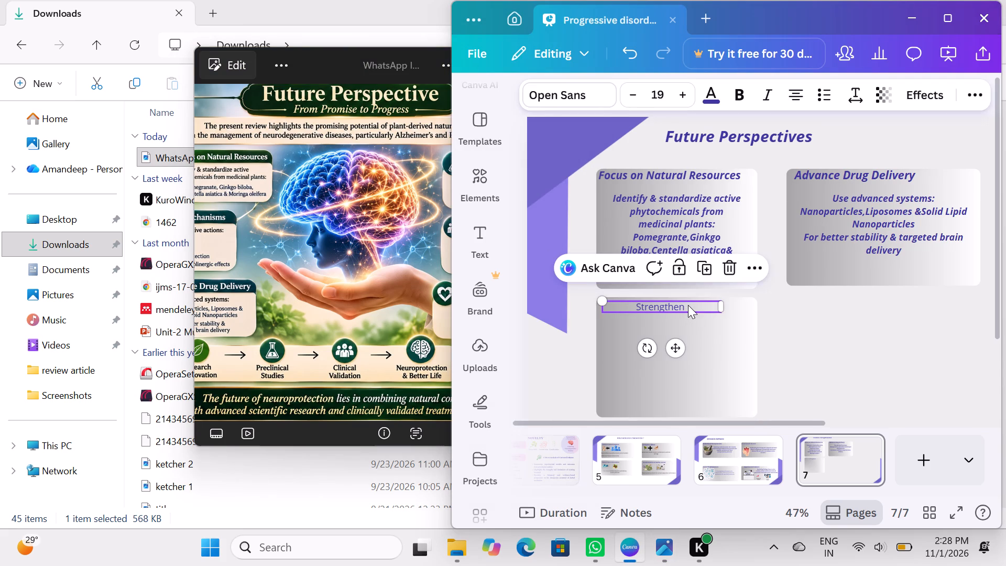
{"action": "left_click", "coordinate": [688, 305]}
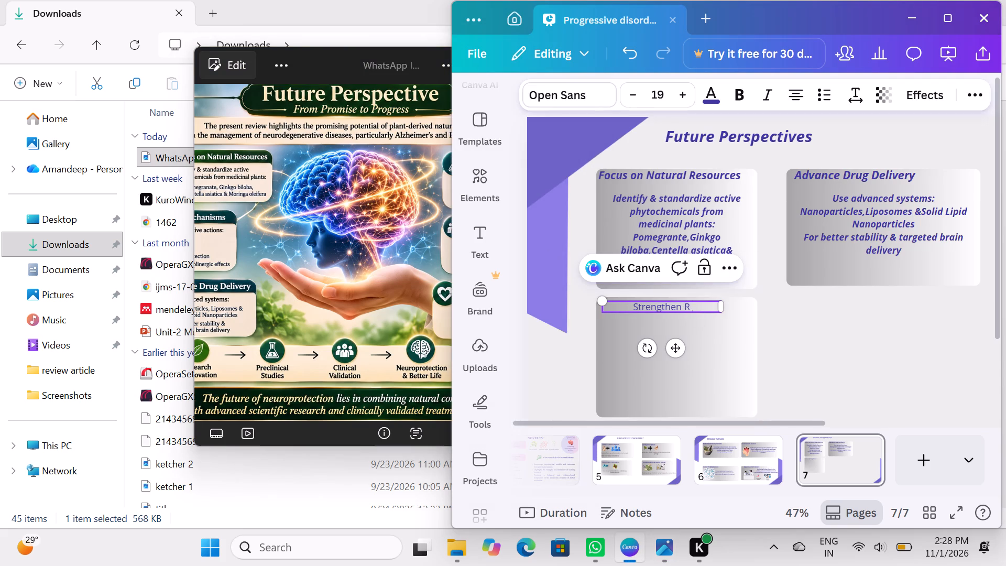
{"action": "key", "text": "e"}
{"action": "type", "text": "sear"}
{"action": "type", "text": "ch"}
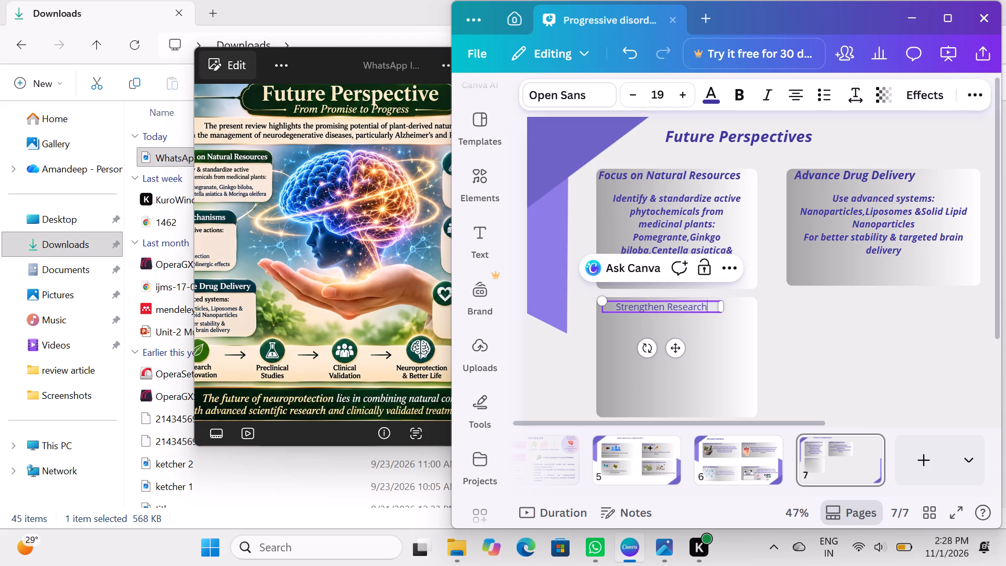
Check the infographic's Strengthen Research section for its points and return to the Canva slide.
{"action": "left_click", "coordinate": [388, 239]}
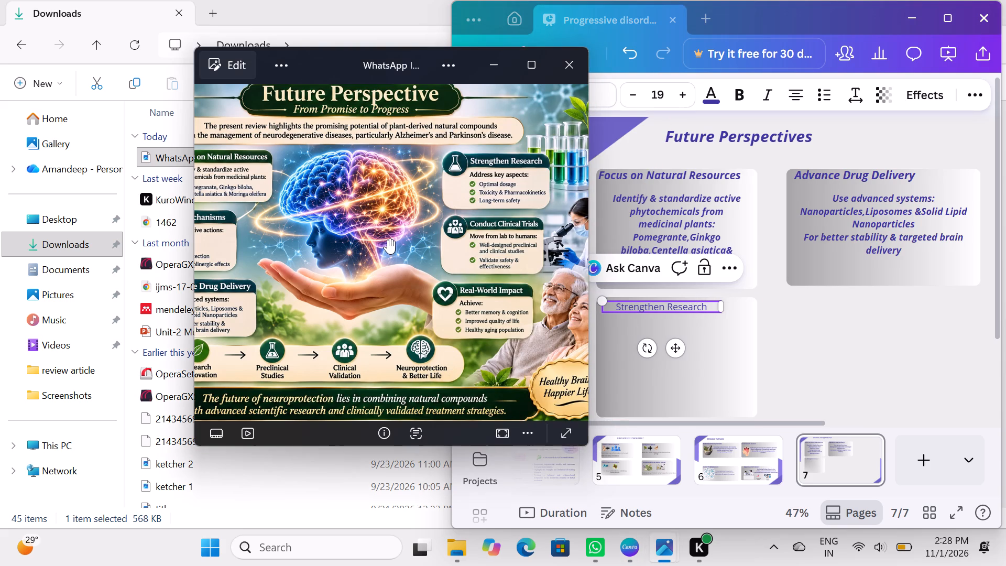
{"action": "left_click", "coordinate": [732, 329]}
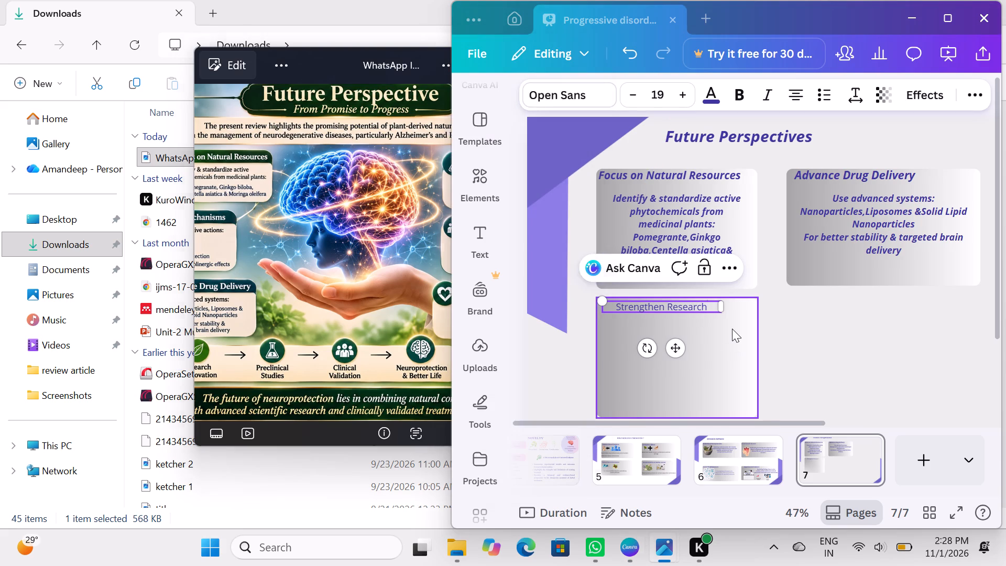
Make the "Strengthen Research" heading bold and italic.
{"action": "left_click", "coordinate": [675, 308]}
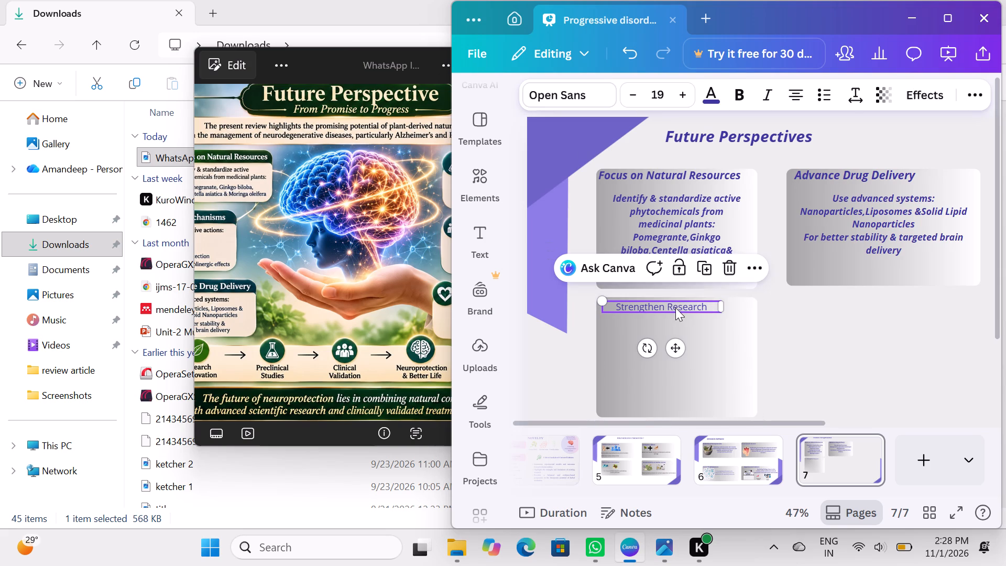
{"action": "left_click", "coordinate": [744, 93]}
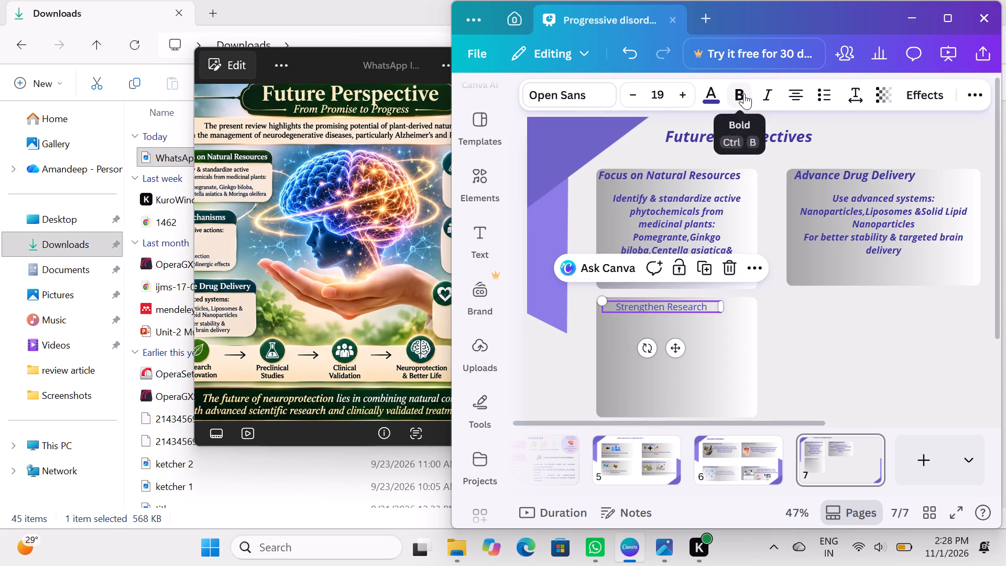
{"action": "left_click", "coordinate": [761, 93]}
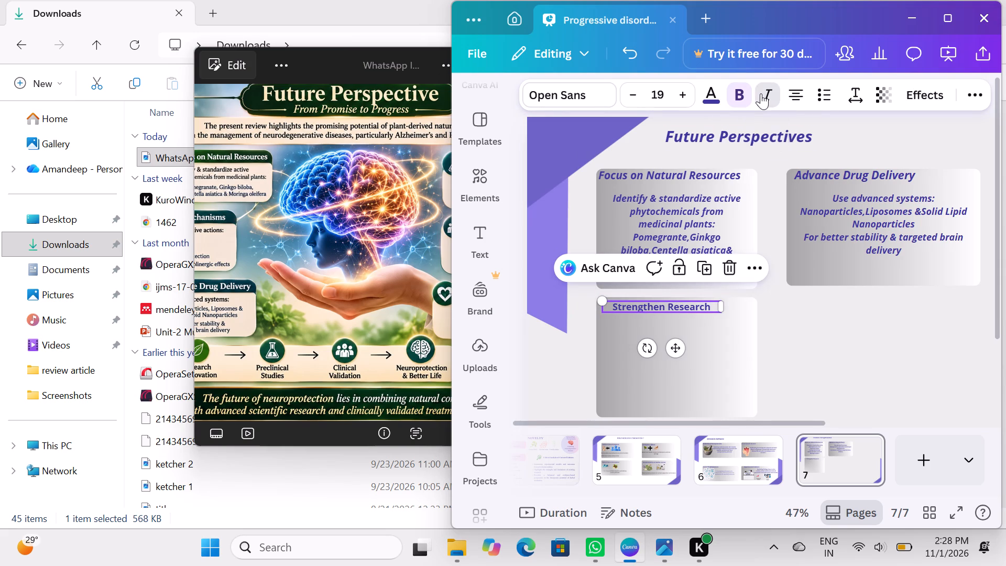
{"action": "left_click", "coordinate": [788, 296]}
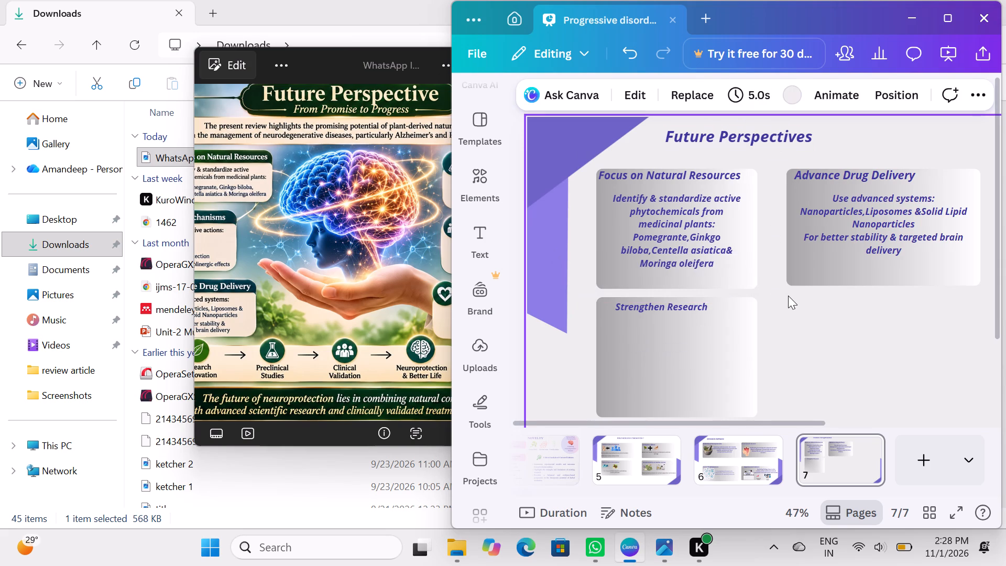
Add a body text box in Canva under the "Strengthen Research" heading, widened to nearly the width of the gradient box.
{"action": "left_click", "coordinate": [689, 338]}
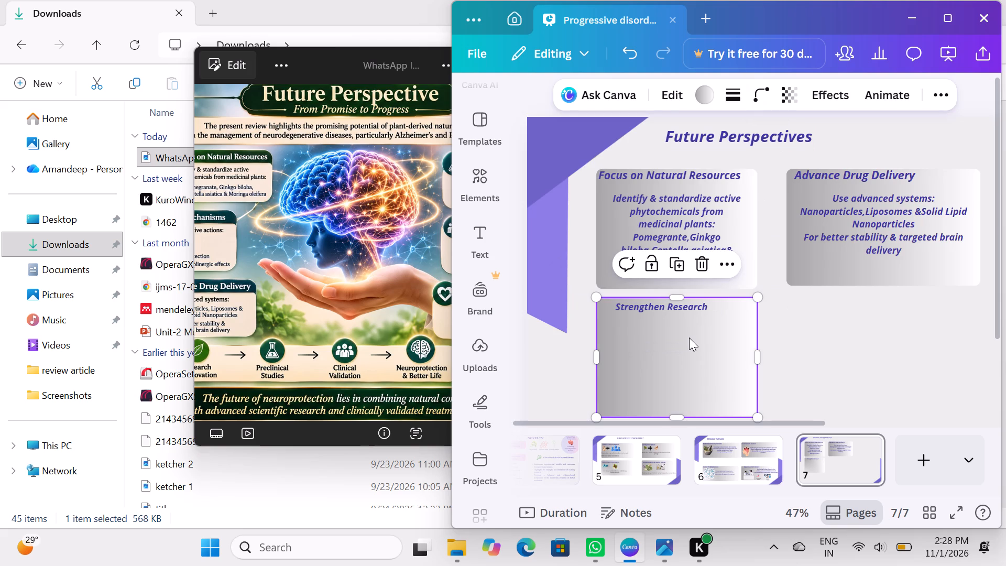
{"action": "left_click", "coordinate": [393, 288]}
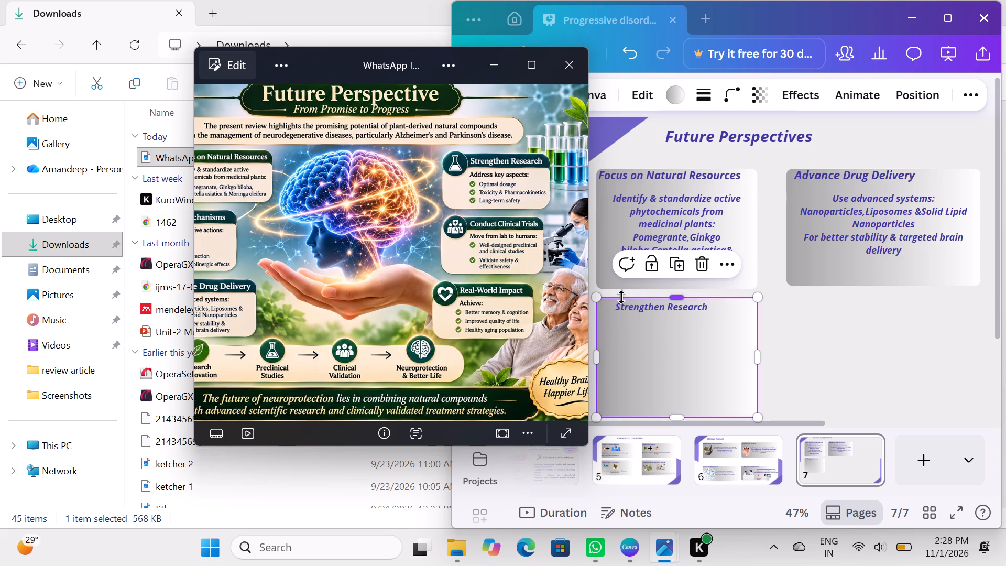
{"action": "left_click", "coordinate": [806, 315]}
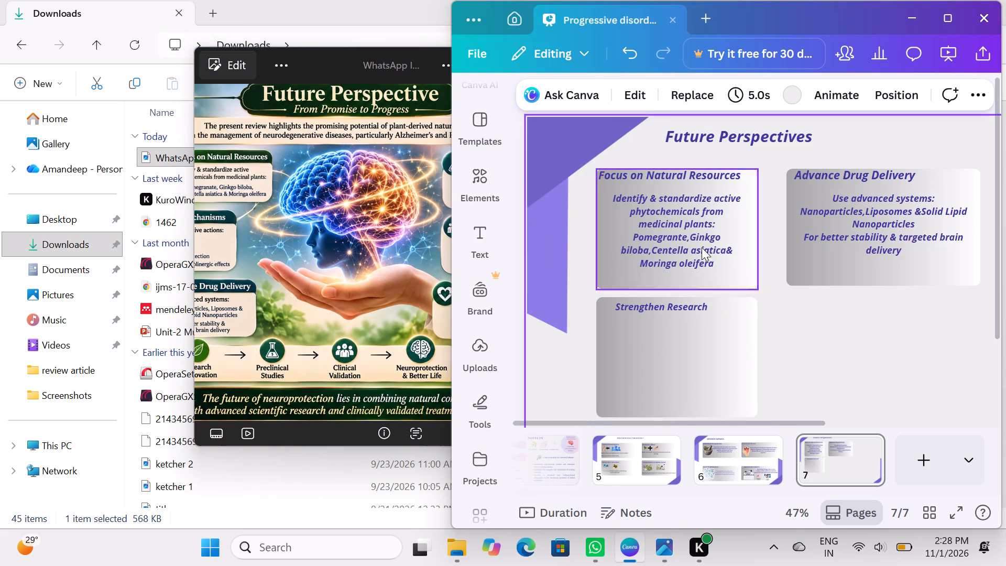
{"action": "left_click", "coordinate": [478, 240]}
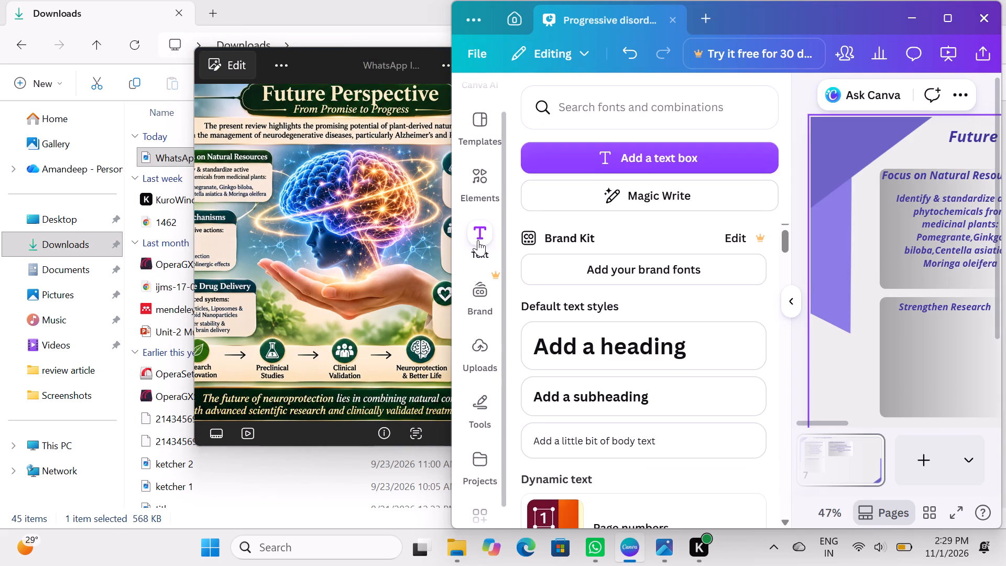
{"action": "left_click", "coordinate": [601, 164]}
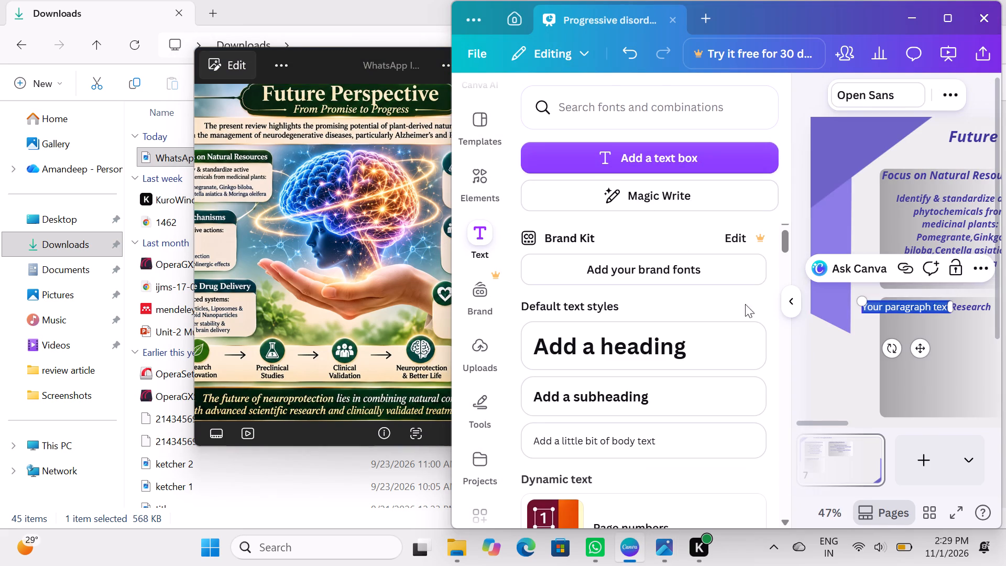
{"action": "left_click", "coordinate": [790, 297]}
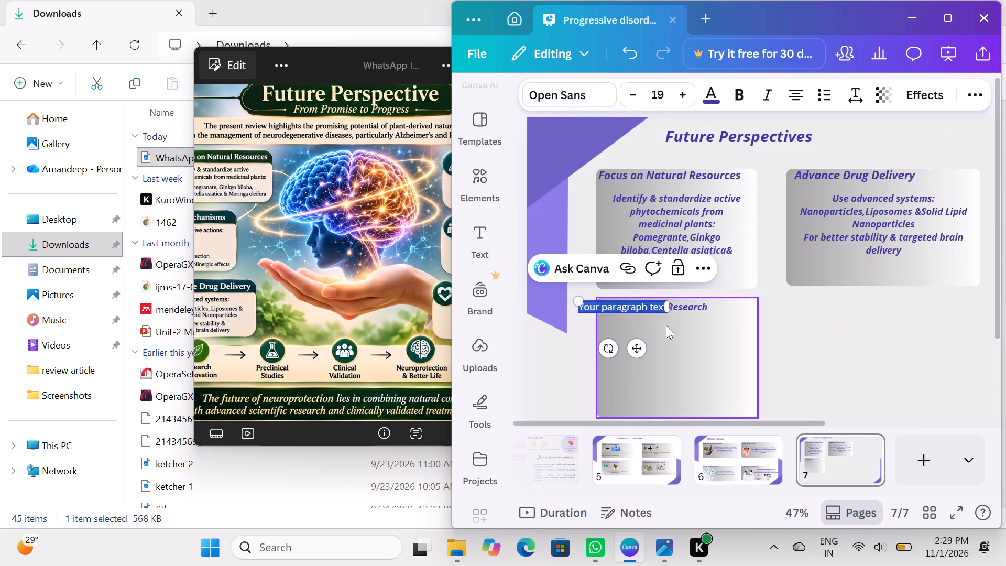
{"action": "left_click", "coordinate": [648, 310]}
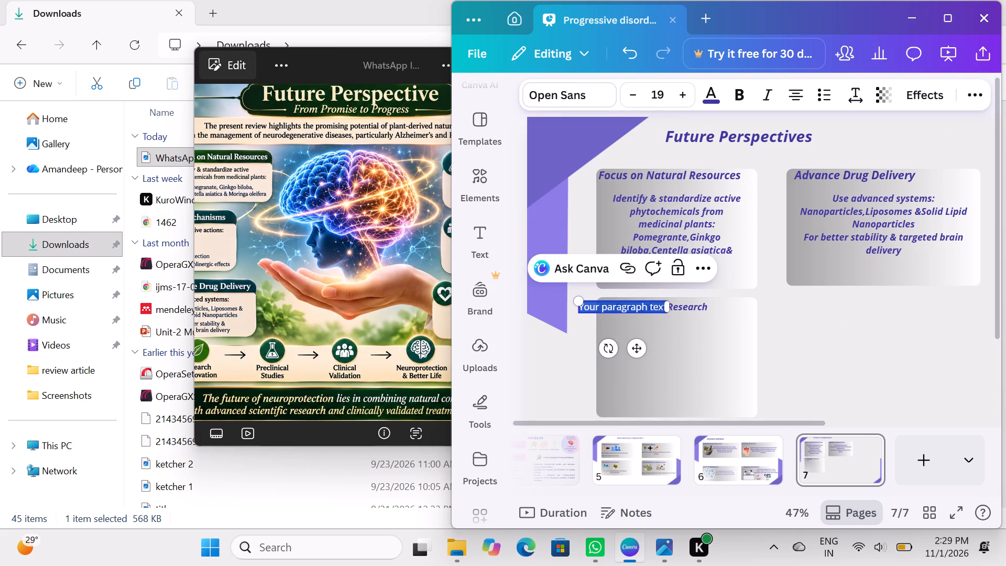
{"action": "left_click_drag", "start_coordinate": [665, 306], "coordinate": [676, 307]}
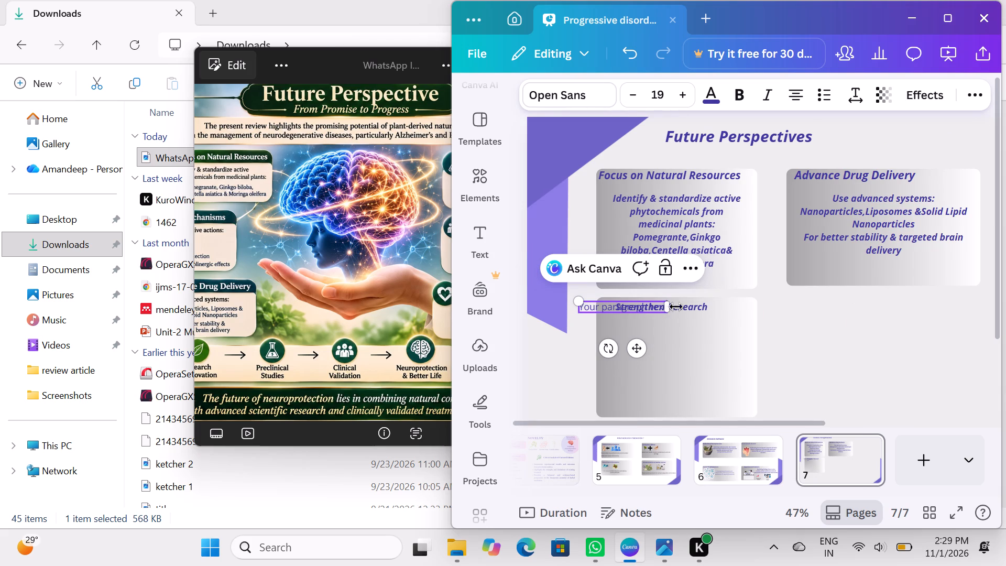
{"action": "left_click_drag", "start_coordinate": [676, 307], "coordinate": [665, 310]}
{"action": "left_click_drag", "start_coordinate": [665, 310], "coordinate": [668, 306]}
{"action": "left_click_drag", "start_coordinate": [668, 306], "coordinate": [697, 315]}
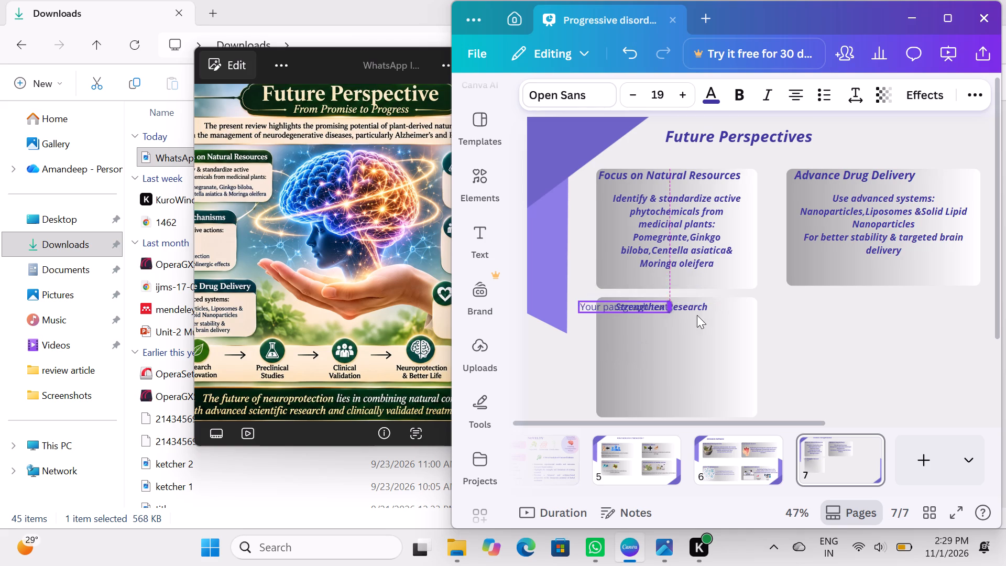
{"action": "left_click_drag", "start_coordinate": [697, 315], "coordinate": [723, 319]}
{"action": "left_click_drag", "start_coordinate": [663, 349], "coordinate": [683, 371]}
{"action": "left_click", "coordinate": [720, 326]}
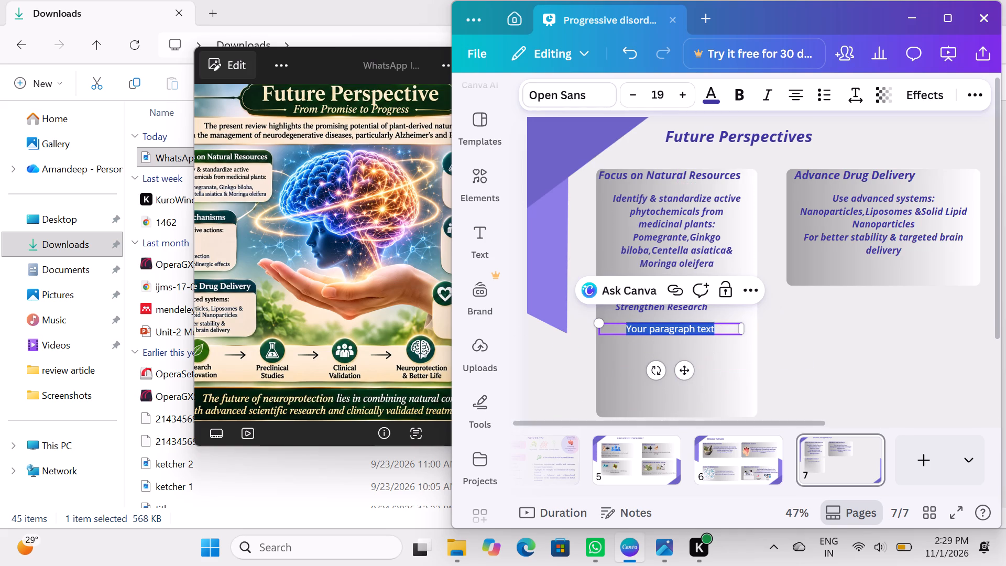
Replace the new text box's placeholder with "Address key aspects:" and start a new line below it.
{"action": "key", "text": "BackSpace"}
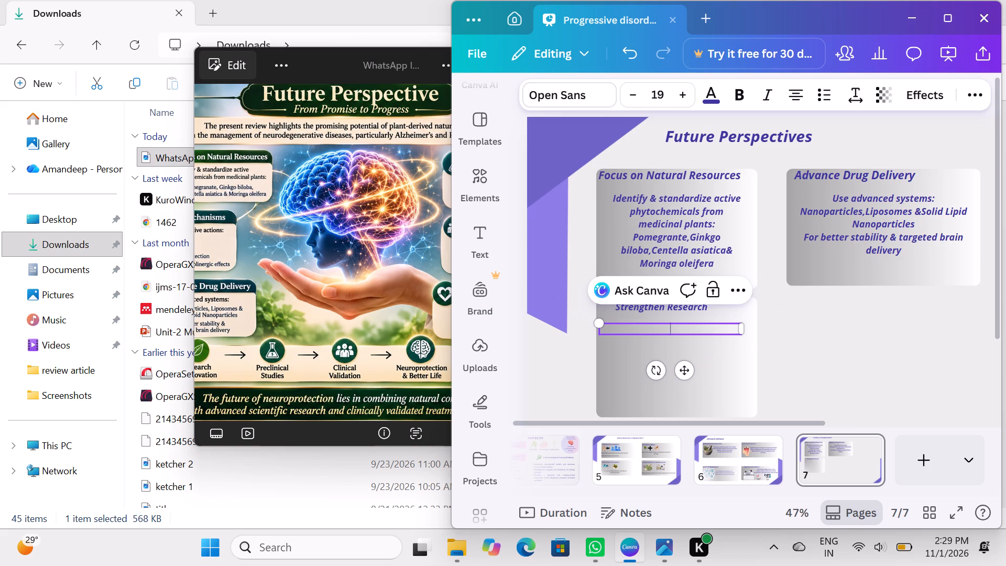
{"action": "key", "text": "BackSpace"}
{"action": "key", "text": "BackSpace"}
{"action": "key", "text": "BackSpace"}
{"action": "key", "text": "a"}
{"action": "type", "text": "dd"}
{"action": "type", "text": "ress"}
{"action": "key", "text": "space"}
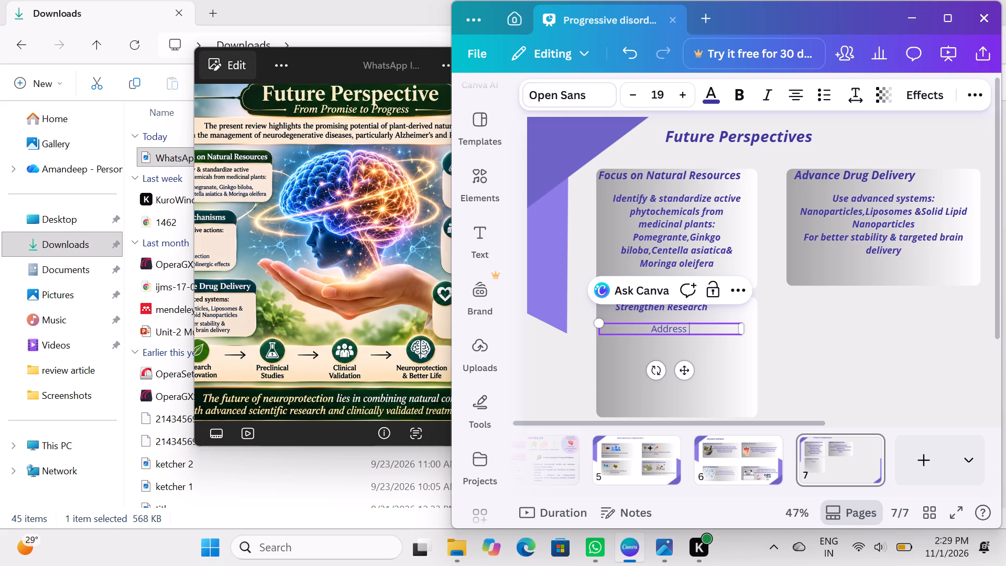
{"action": "type", "text": "key"}
{"action": "key", "text": "space"}
{"action": "type", "text": "aspects"}
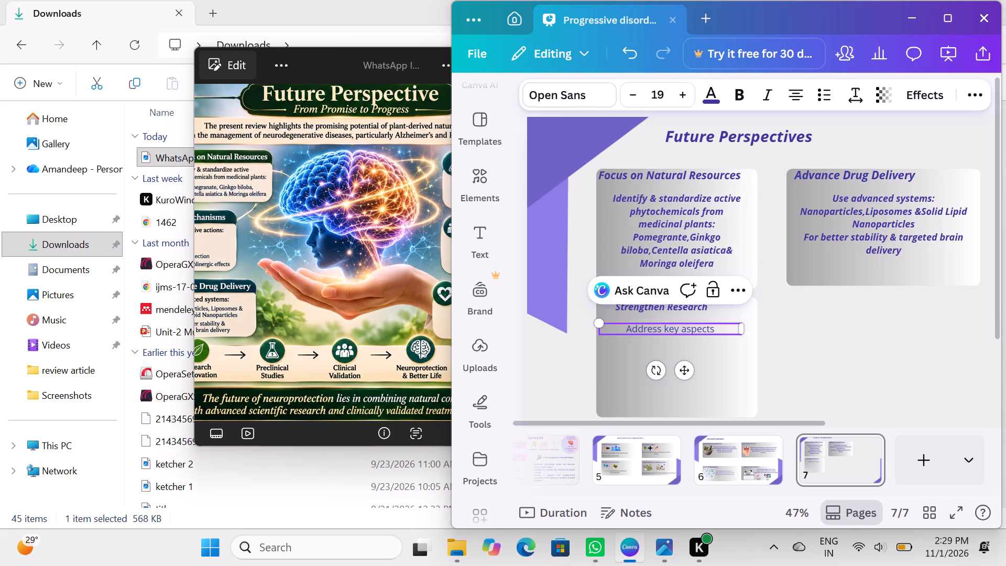
{"action": "key", "text": "shift+colon"}
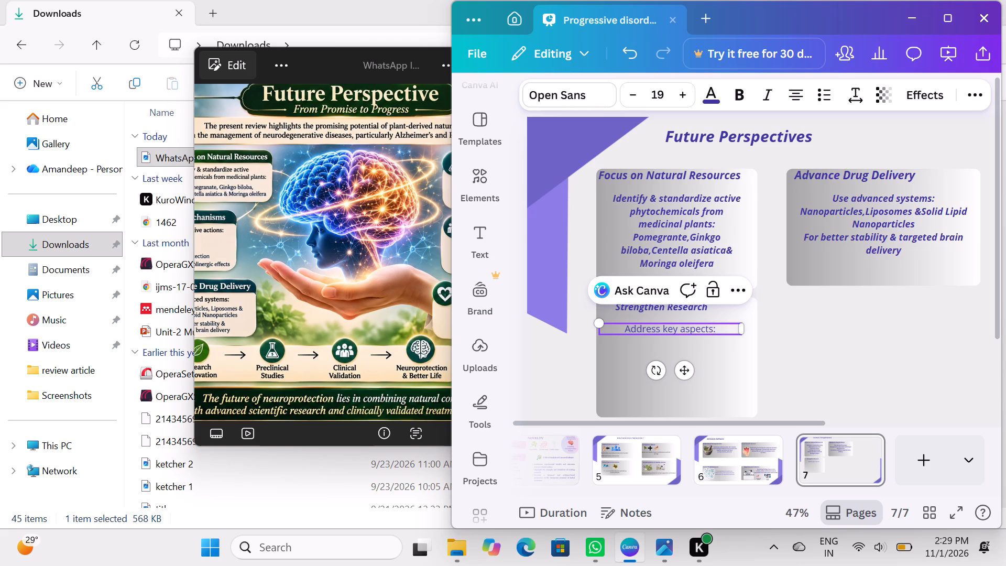
{"action": "key", "text": "Return"}
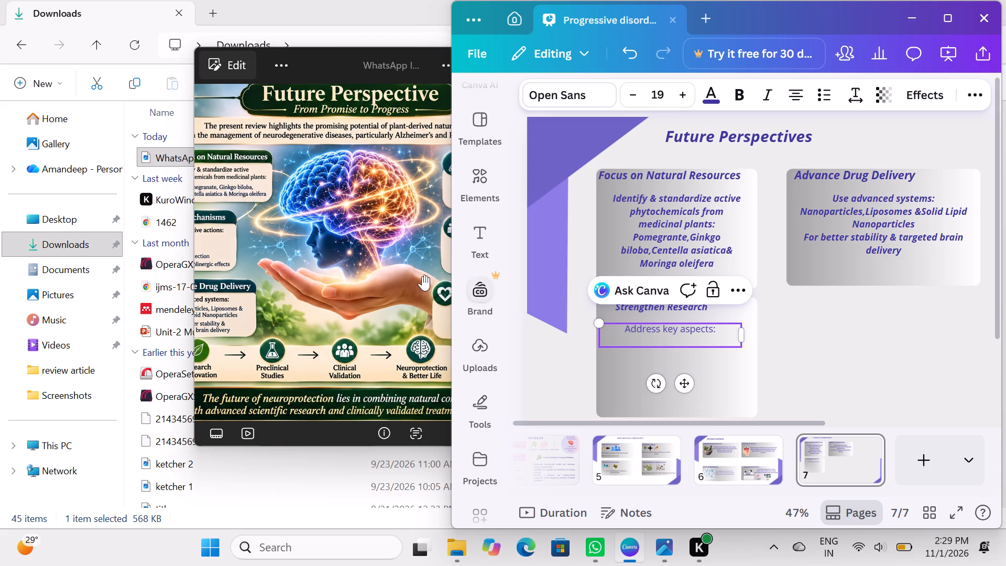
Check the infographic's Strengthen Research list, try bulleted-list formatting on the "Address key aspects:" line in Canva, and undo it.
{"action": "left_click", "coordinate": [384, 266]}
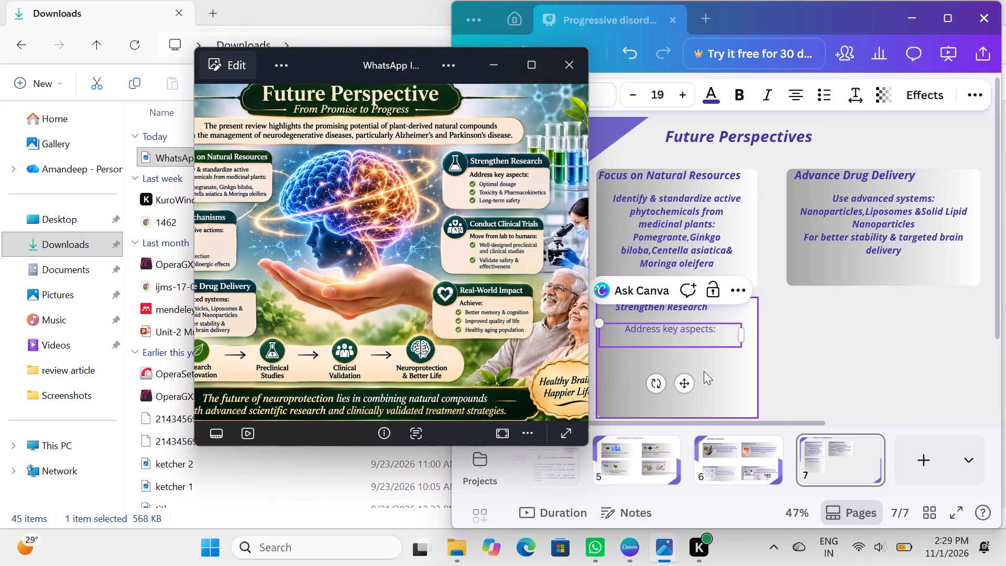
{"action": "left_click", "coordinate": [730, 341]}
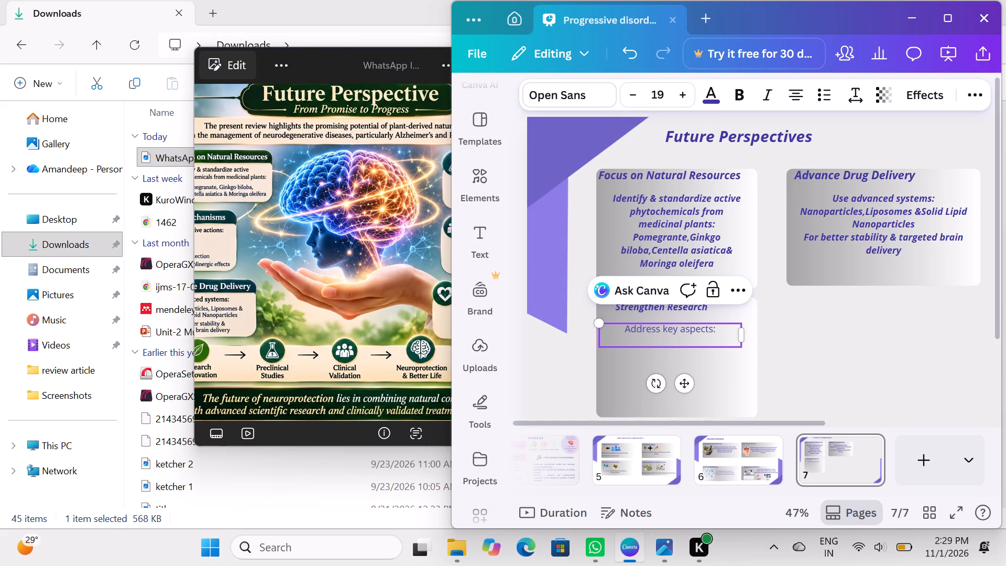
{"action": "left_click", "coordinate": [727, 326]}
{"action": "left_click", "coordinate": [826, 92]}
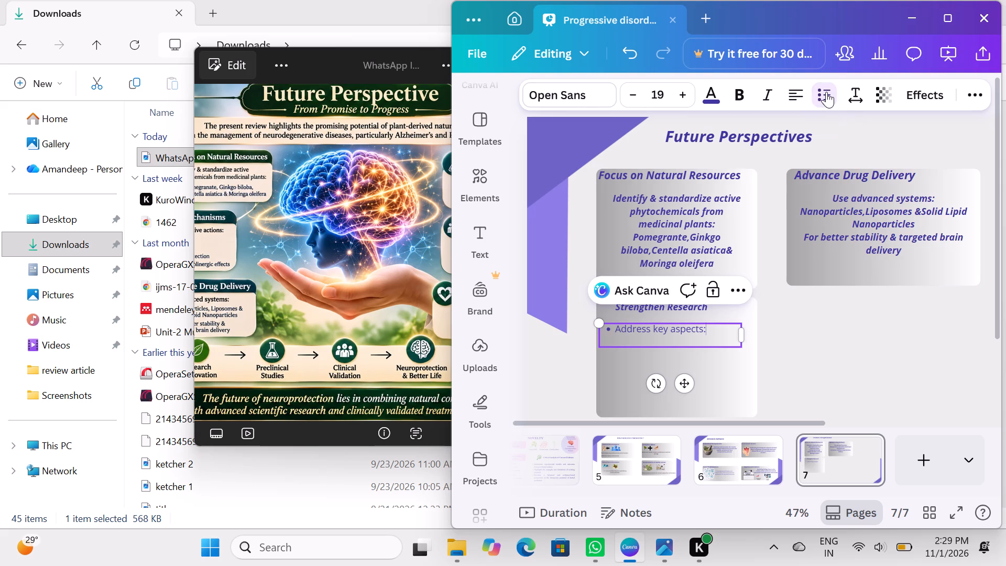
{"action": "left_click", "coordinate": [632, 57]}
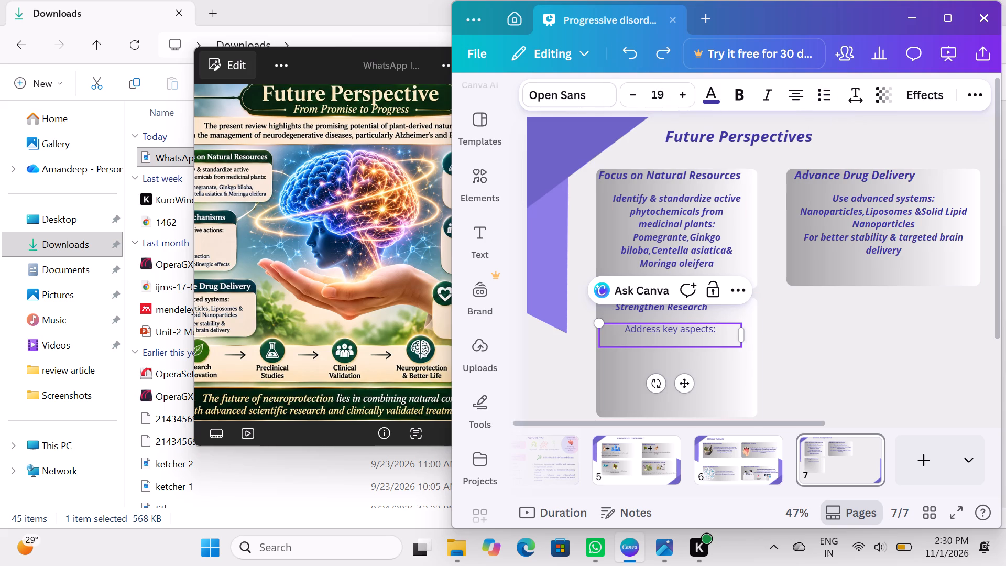
Add the line "Optimal dosage" below "Address key aspects:" and format only that line as a bullet.
{"action": "left_click", "coordinate": [722, 330]}
{"action": "key", "text": "Return"}
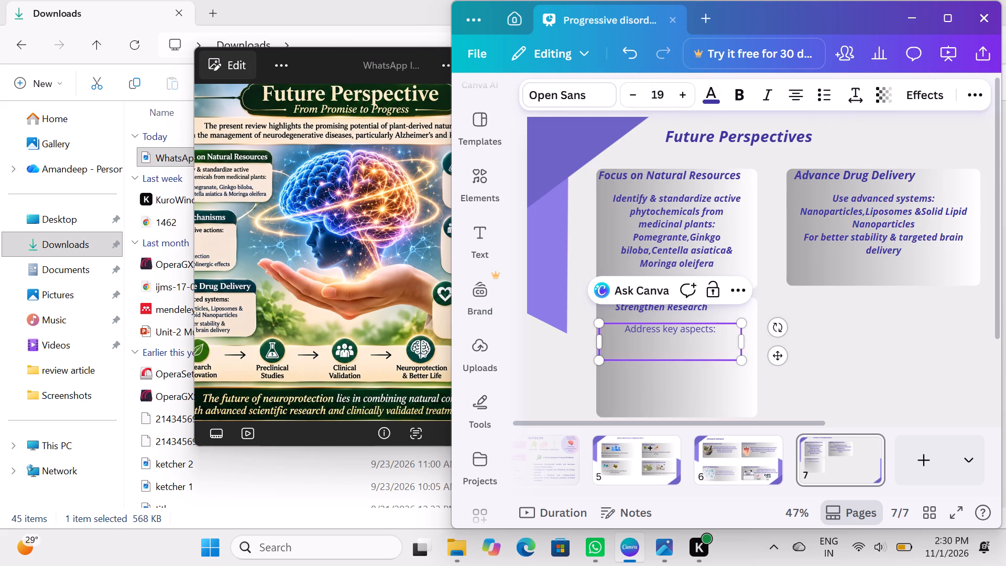
{"action": "type", "text": "op"}
{"action": "type", "text": "tima"}
{"action": "key", "text": "BackSpace"}
{"action": "key", "text": "BackSpace"}
{"action": "key", "text": "BackSpace"}
{"action": "key", "text": "BackSpace"}
{"action": "key", "text": "BackSpace"}
{"action": "key", "text": "BackSpace"}
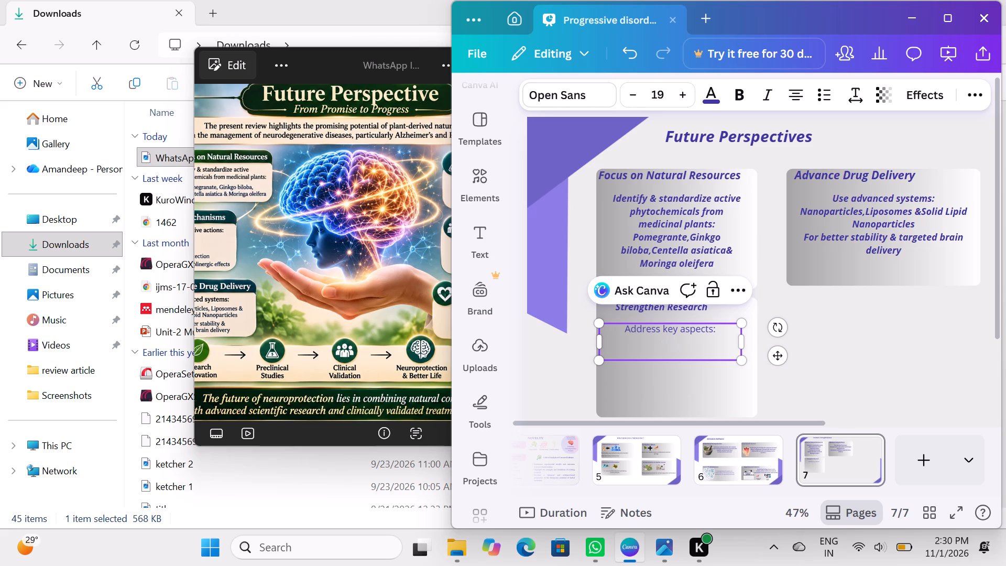
{"action": "key", "text": "o"}
{"action": "key", "text": "p"}
{"action": "type", "text": "timsl"}
{"action": "key", "text": "space"}
{"action": "key", "text": "BackSpace"}
{"action": "key", "text": "BackSpace"}
{"action": "key", "text": "s"}
{"action": "key", "text": "BackSpace"}
{"action": "key", "text": "a"}
{"action": "key", "text": "BackSpace"}
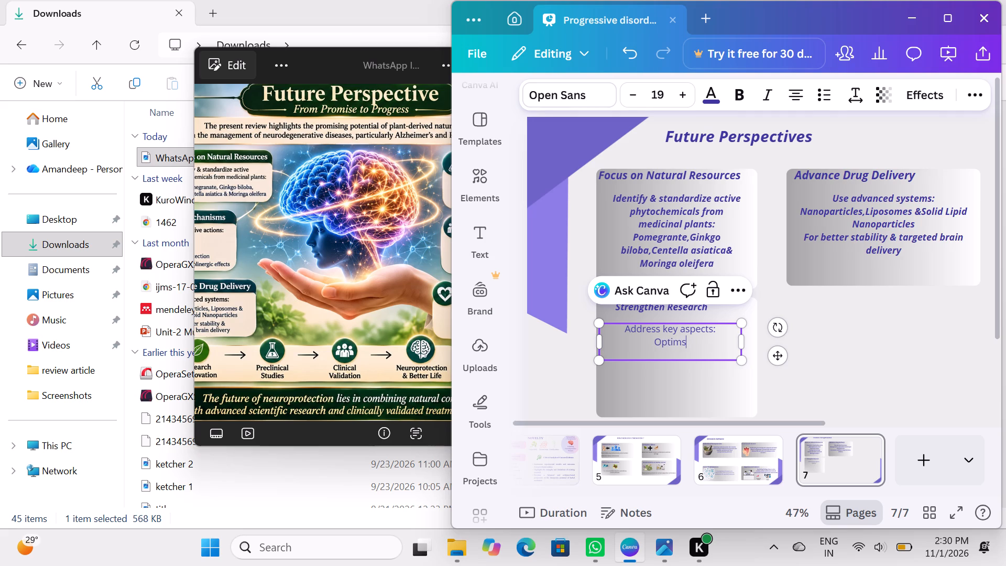
{"action": "key", "text": "BackSpace"}
{"action": "type", "text": "al dosage"}
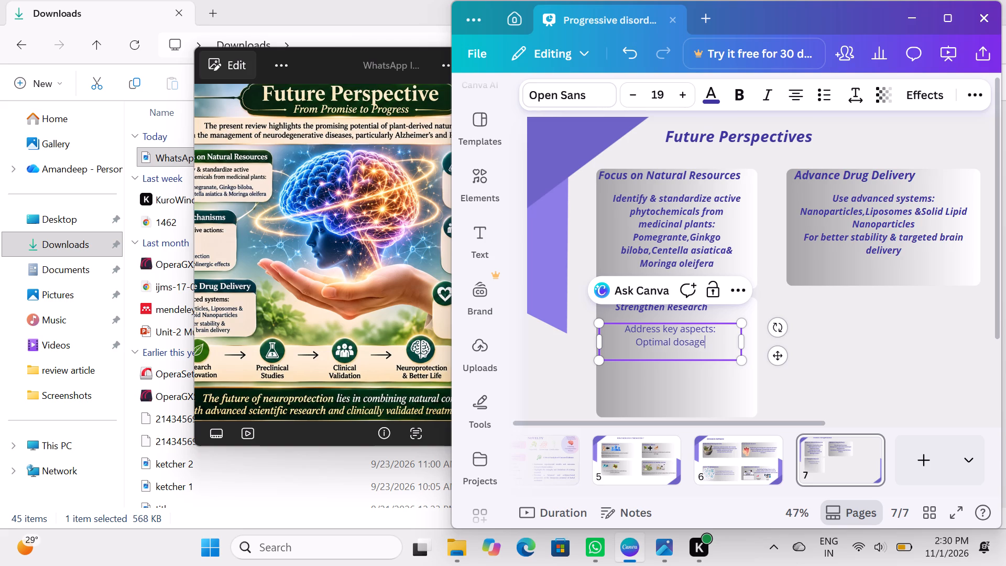
{"action": "left_click", "coordinate": [818, 93]}
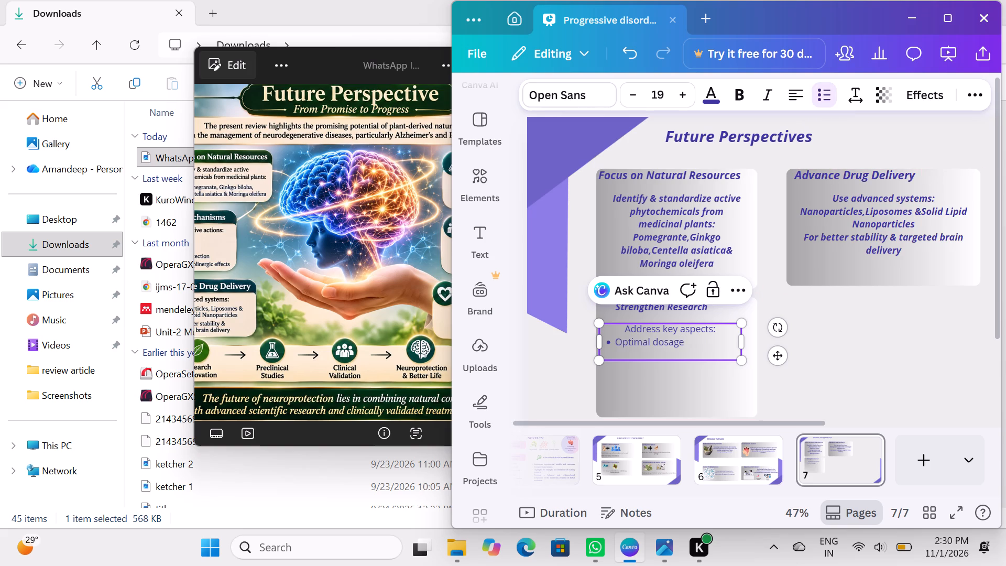
Add a second bullet, "Toxicity & Pharmacokinetics", below "Optimal dosage" in the Strengthen Research text, following the infographic.
{"action": "left_click", "coordinate": [702, 342]}
{"action": "key", "text": "Return"}
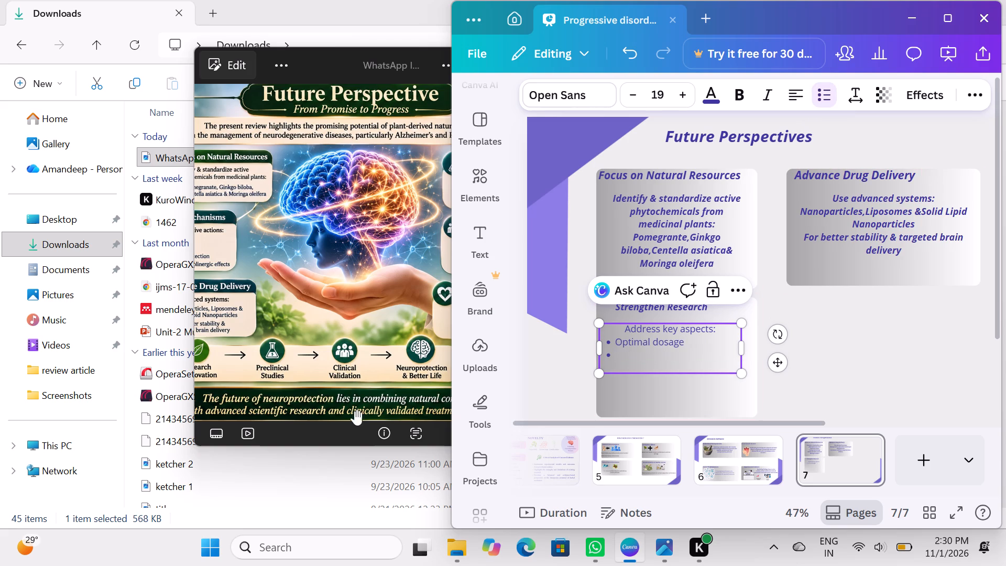
{"action": "left_click", "coordinate": [347, 293]}
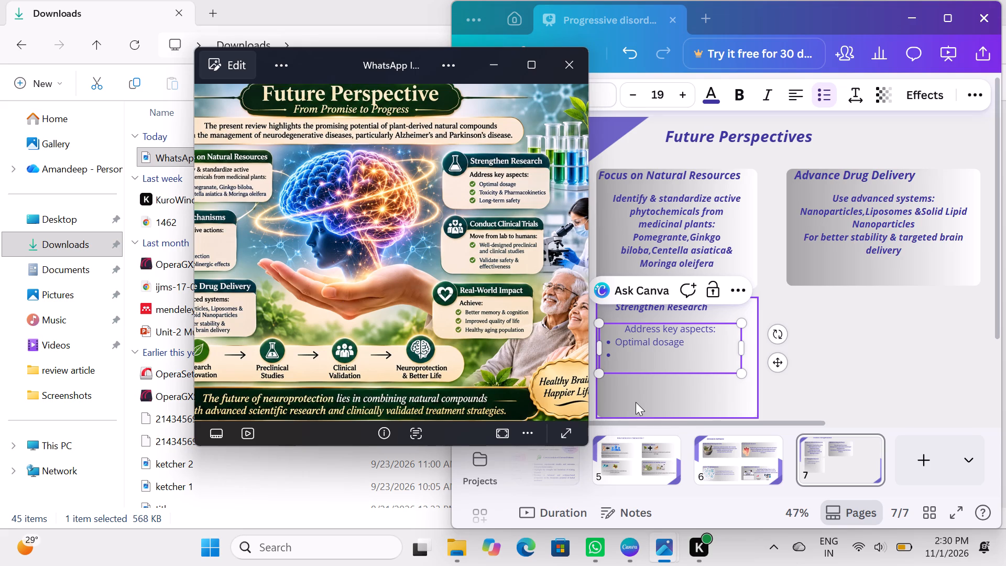
{"action": "left_click", "coordinate": [630, 355]}
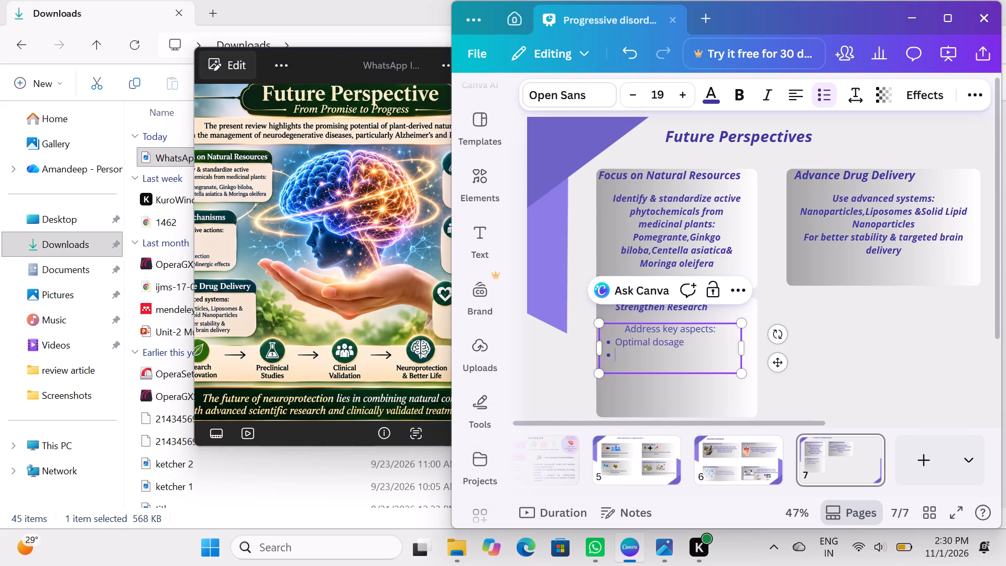
{"action": "type", "text": "OXICITY"}
{"action": "key", "text": "BackSpace"}
{"action": "key", "text": "BackSpace"}
{"action": "key", "text": "BackSpace"}
{"action": "key", "text": "BackSpace"}
{"action": "key", "text": "BackSpace"}
{"action": "key", "text": "BackSpace"}
{"action": "key", "text": "BackSpace"}
{"action": "key", "text": "o"}
{"action": "type", "text": "xicity"}
{"action": "key", "text": "space"}
{"action": "key", "text": "shift+ampersand"}
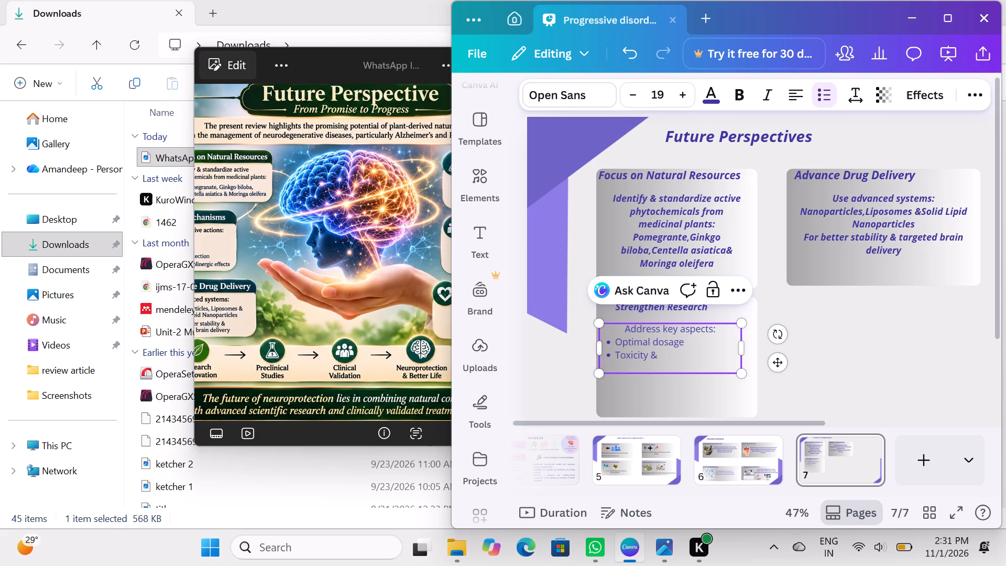
{"action": "key", "text": "space"}
{"action": "type", "text": "harma"}
{"action": "type", "text": "cokinets"}
{"action": "key", "text": "BackSpace"}
{"action": "type", "text": "ics"}
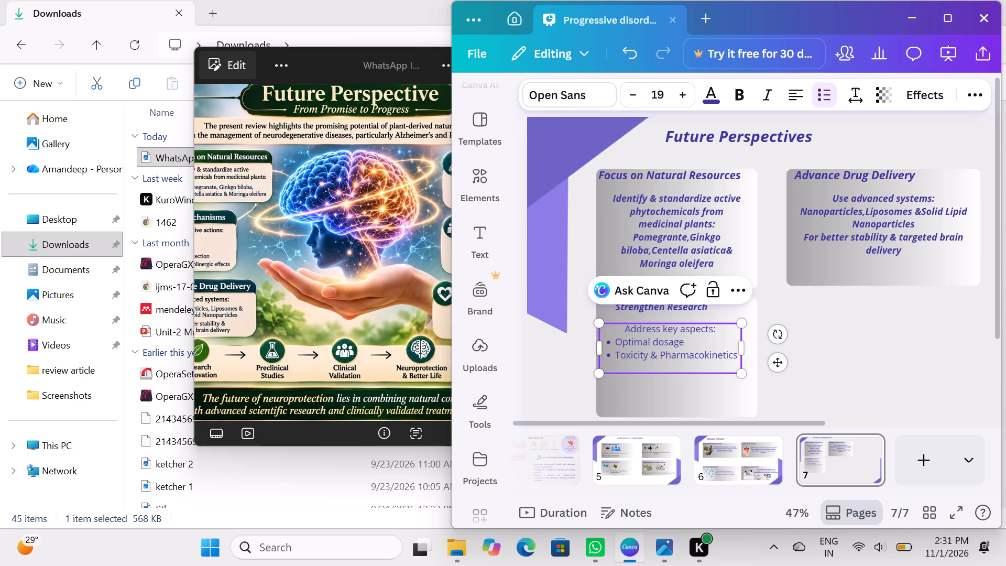
Add a third bullet, "Long-term safety", to the Strengthen Research list and check it against the infographic.
{"action": "key", "text": "Return"}
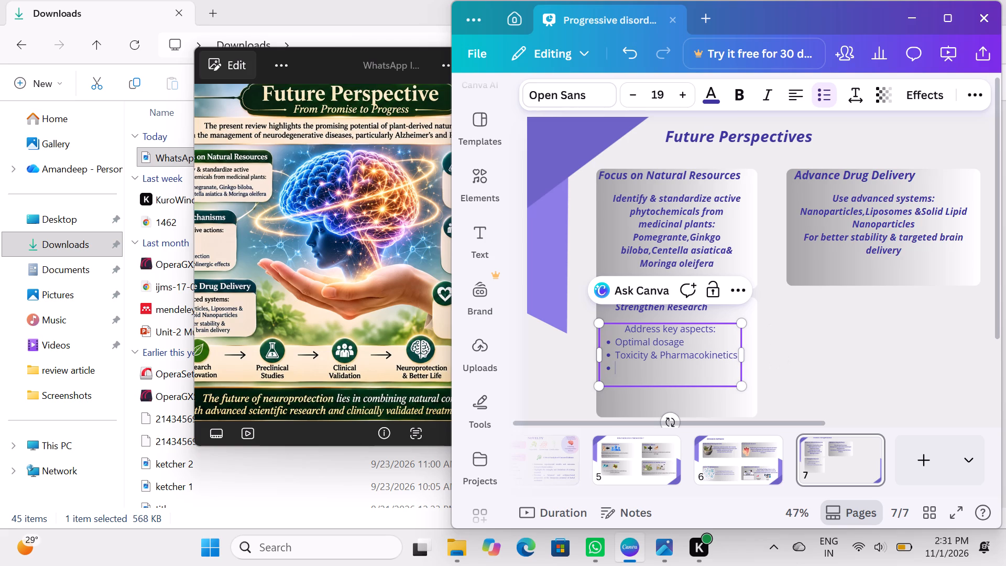
{"action": "type", "text": "lo"}
{"action": "key", "text": "BackSpace"}
{"action": "key", "text": "BackSpace"}
{"action": "key", "text": "minus"}
{"action": "type", "text": "term sag"}
{"action": "key", "text": "BackSpace"}
{"action": "type", "text": "fety"}
{"action": "left_click", "coordinate": [412, 297]}
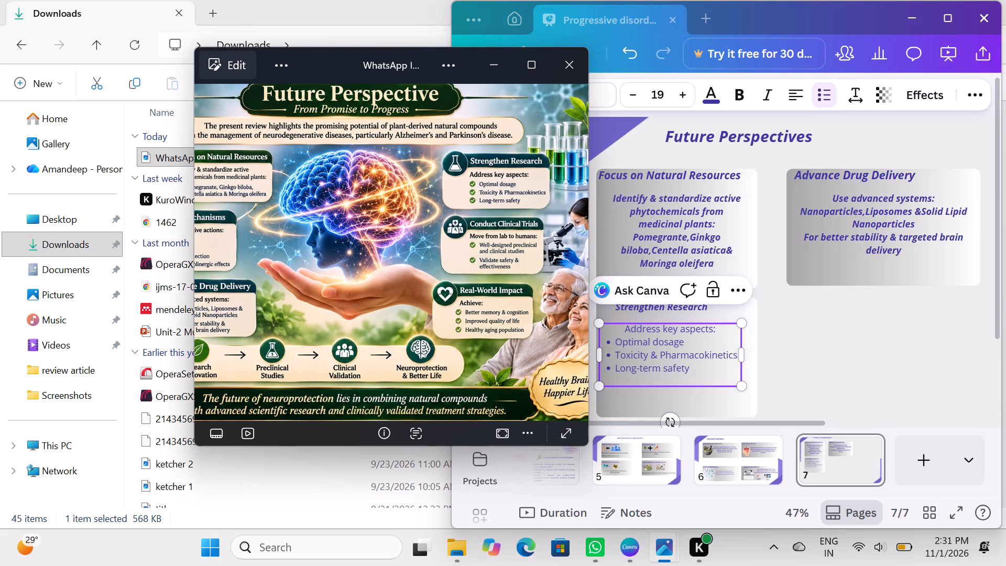
{"action": "left_click", "coordinate": [776, 330]}
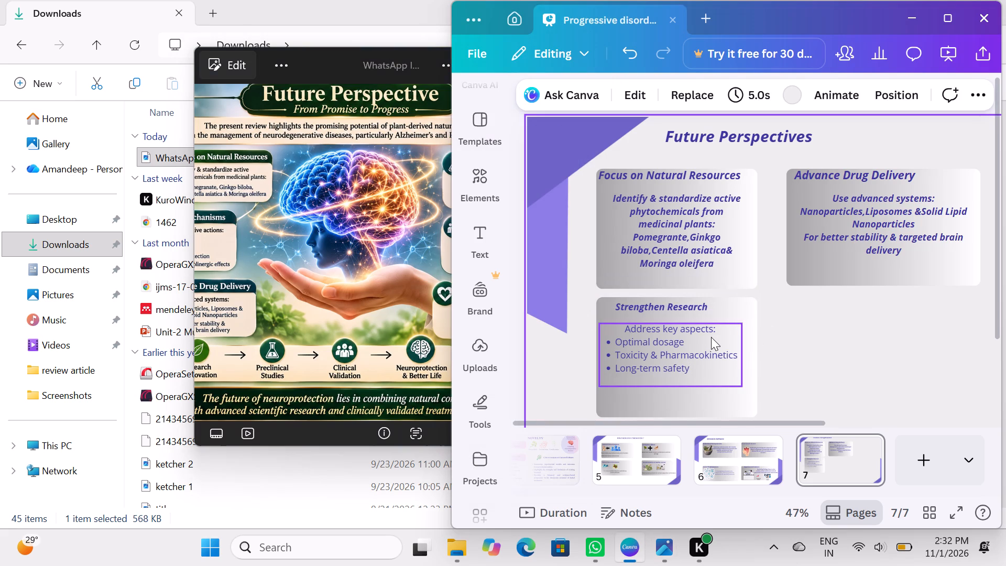
Format the whole "Address key aspects:" text box as bold italic.
{"action": "left_click", "coordinate": [711, 337]}
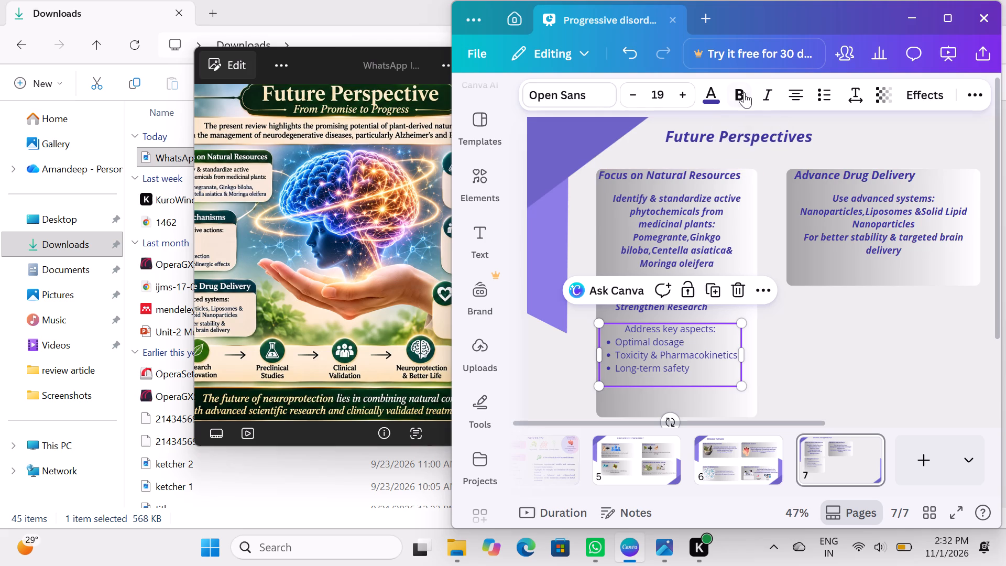
{"action": "left_click", "coordinate": [745, 92]}
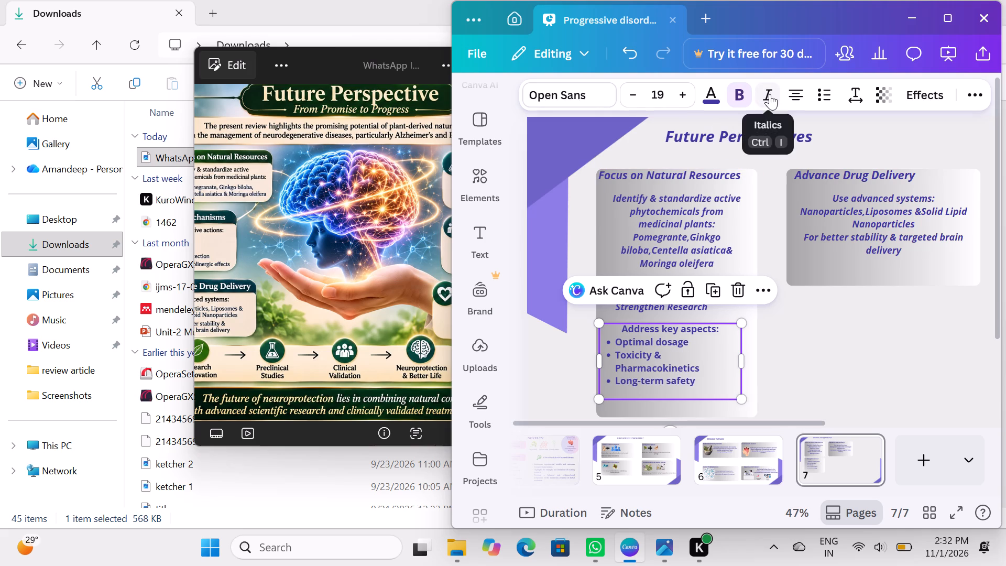
{"action": "left_click", "coordinate": [770, 94]}
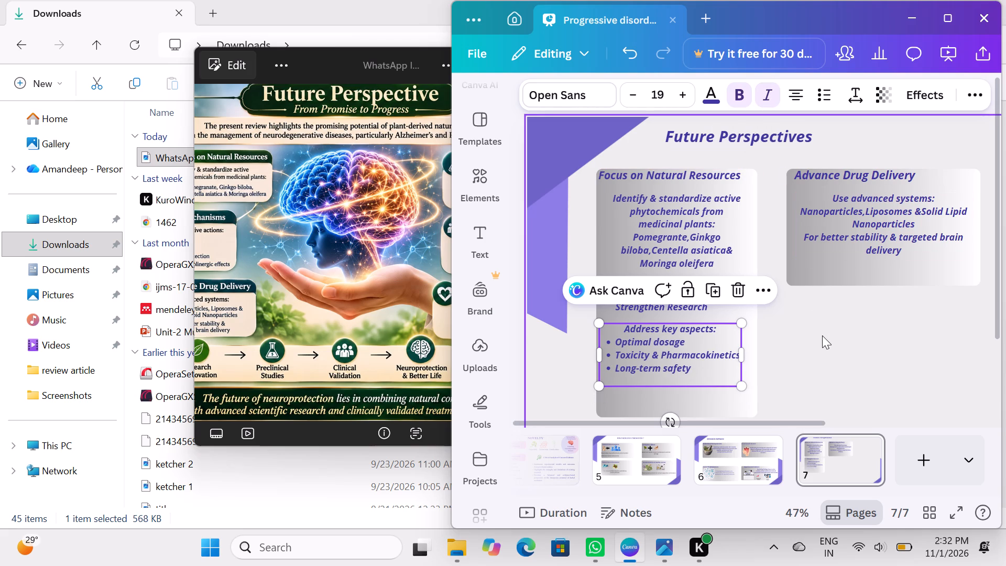
{"action": "left_click", "coordinate": [822, 335]}
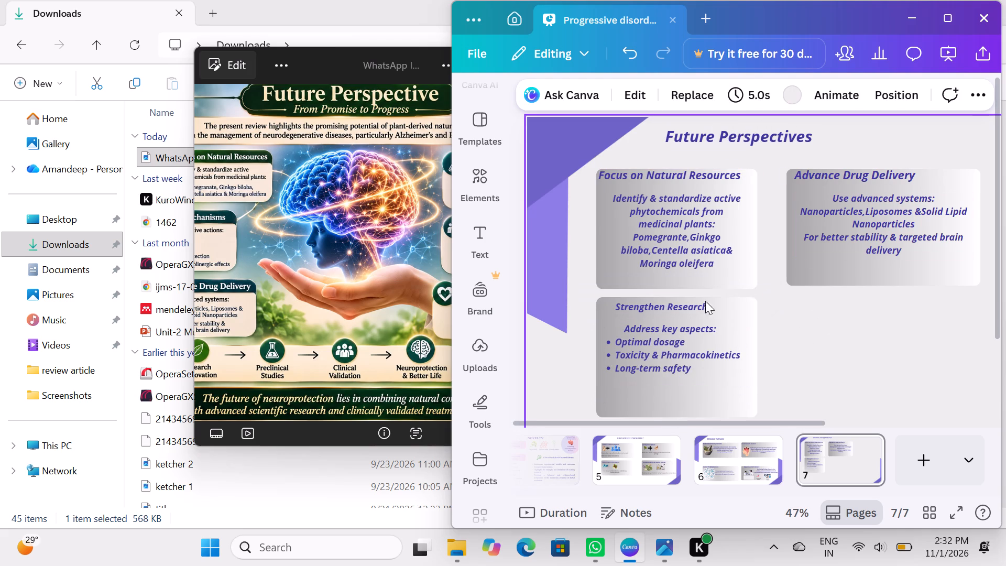
Add a rounded rectangle below the Advance Drug Delivery box and widen it to line up with that box's outer edge.
{"action": "left_click", "coordinate": [482, 390]}
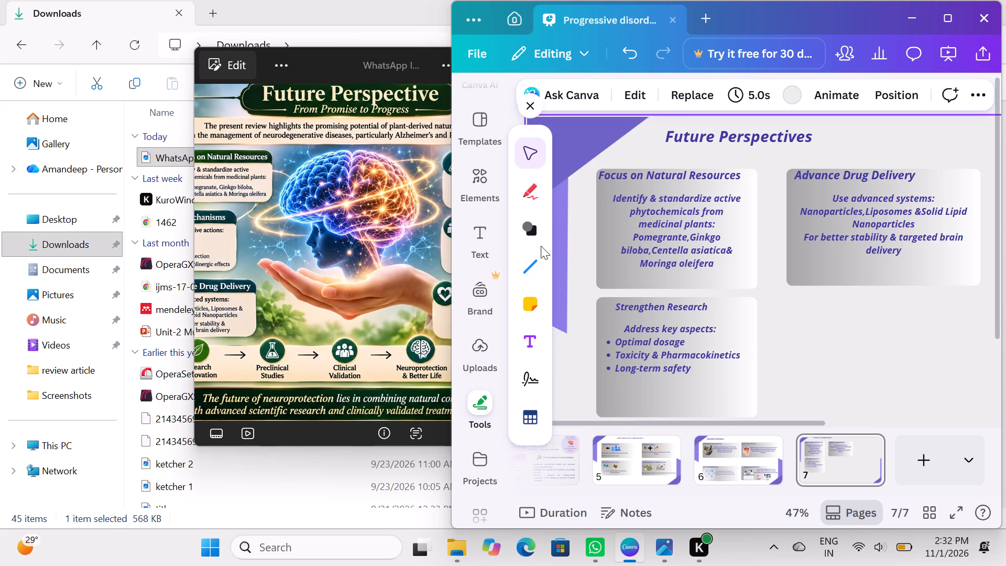
{"action": "left_click", "coordinate": [535, 236]}
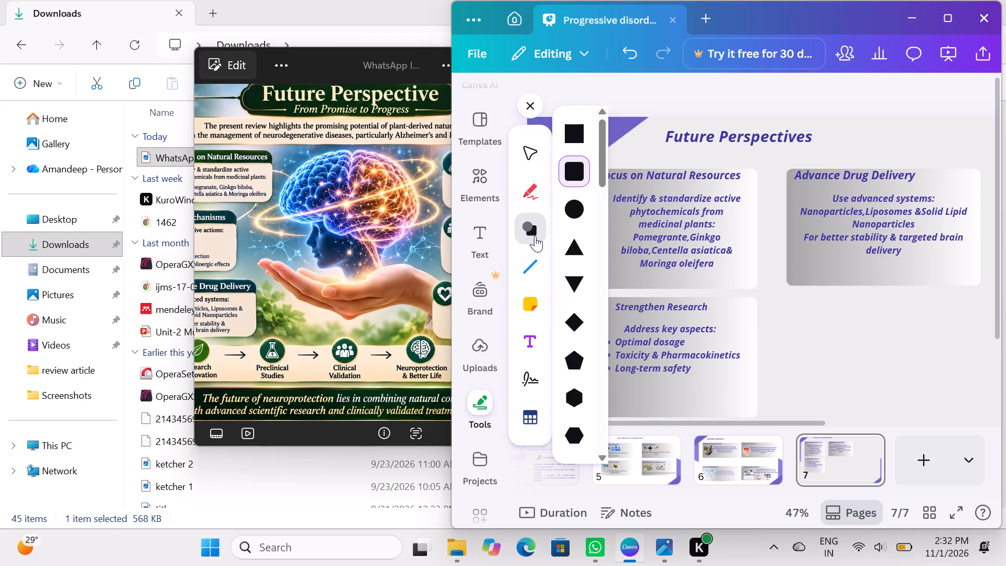
{"action": "left_click", "coordinate": [570, 170]}
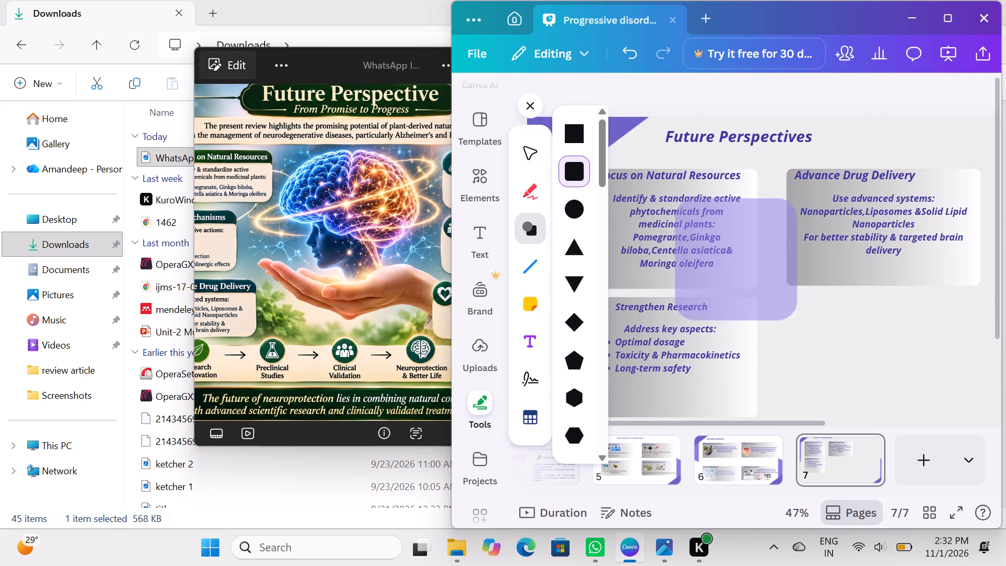
{"action": "left_click", "coordinate": [791, 296]}
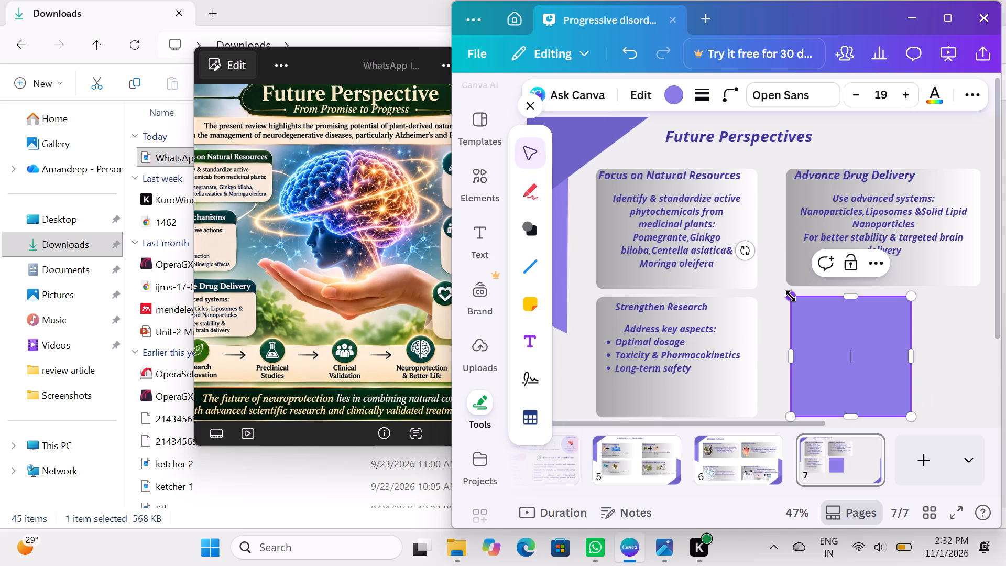
{"action": "left_click", "coordinate": [905, 358]}
{"action": "left_click_drag", "start_coordinate": [905, 358], "coordinate": [968, 353]}
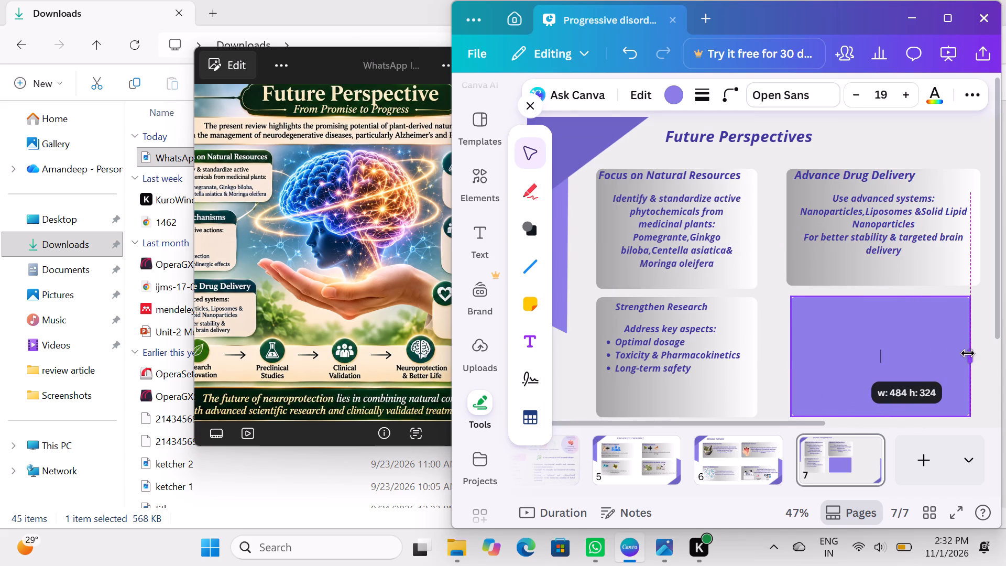
{"action": "left_click_drag", "start_coordinate": [968, 353], "coordinate": [974, 352]}
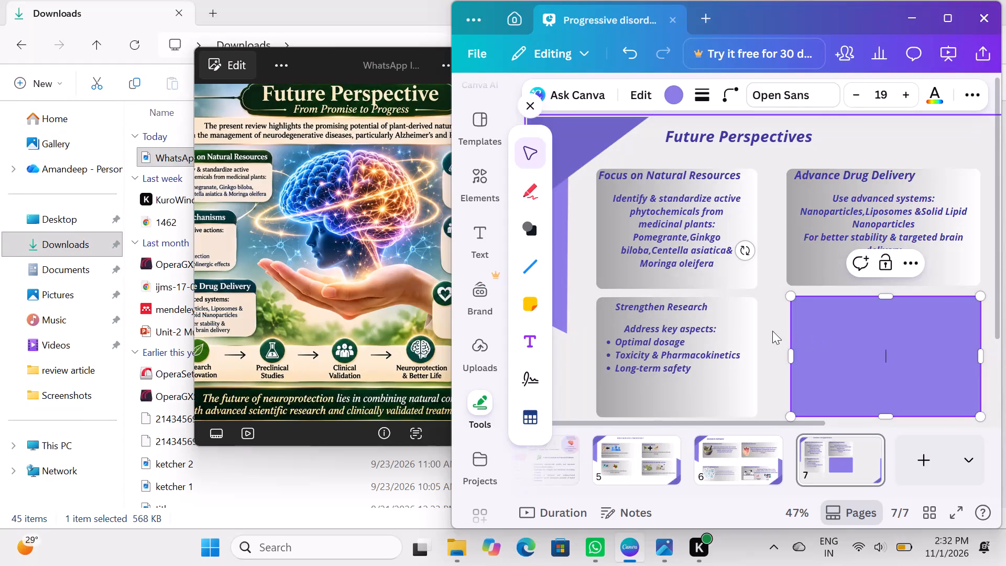
{"action": "left_click", "coordinate": [772, 331]}
Fill the new rectangle with the grey-to-white 90° linear gradient (#a6a6a6, #ffffff) and close the colour options.
{"action": "left_click", "coordinate": [835, 339]}
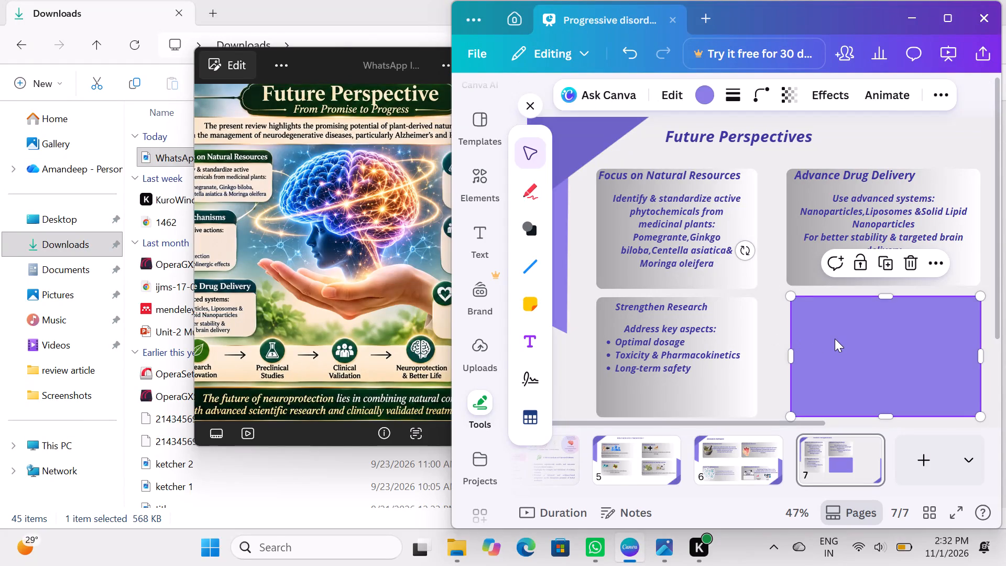
{"action": "left_click", "coordinate": [671, 95]}
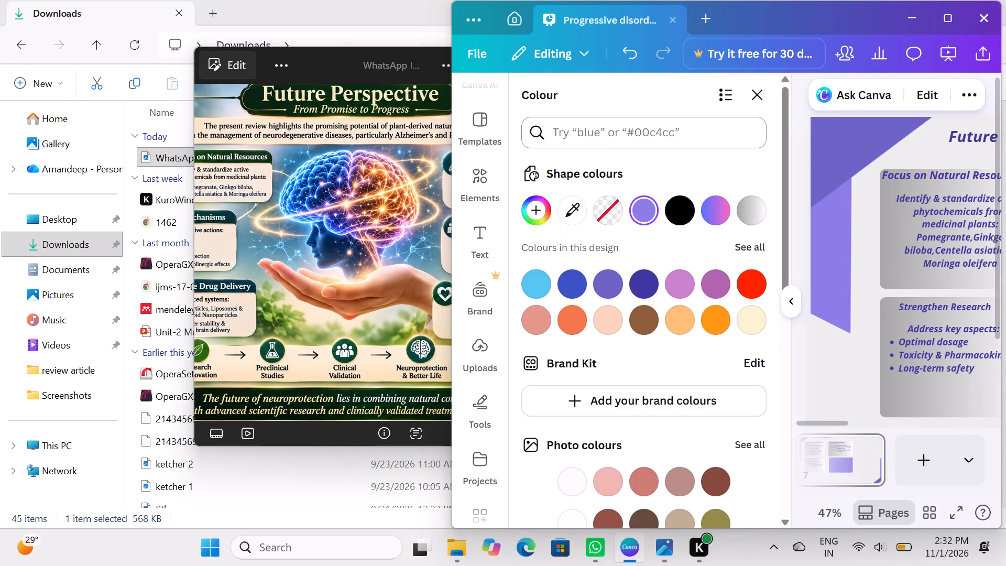
{"action": "left_click", "coordinate": [743, 206]}
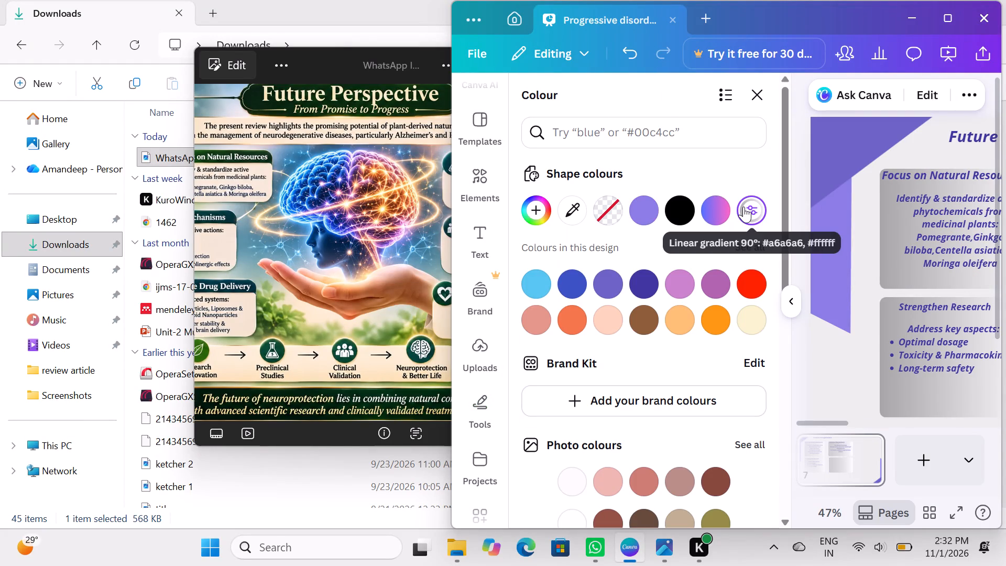
{"action": "left_click", "coordinate": [791, 296]}
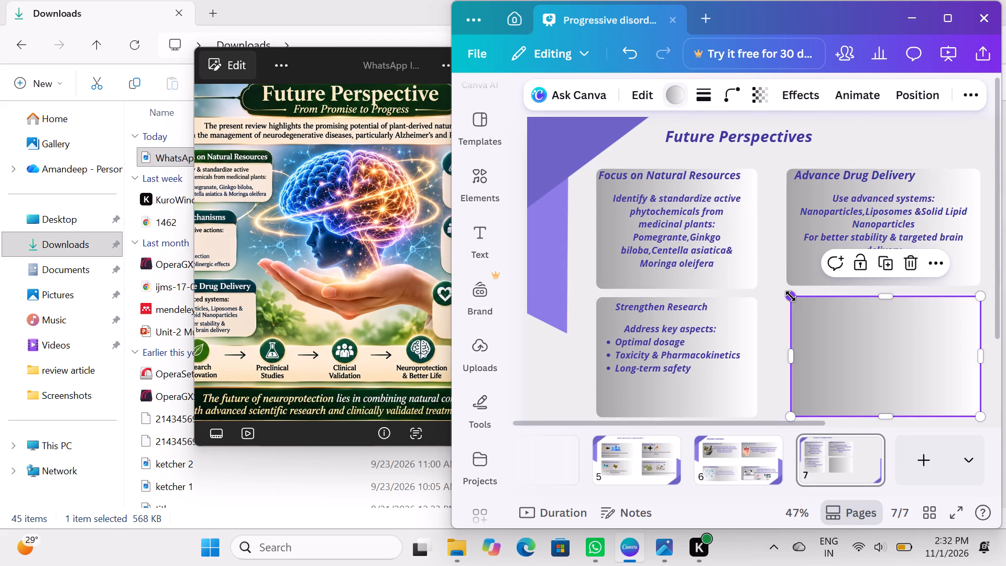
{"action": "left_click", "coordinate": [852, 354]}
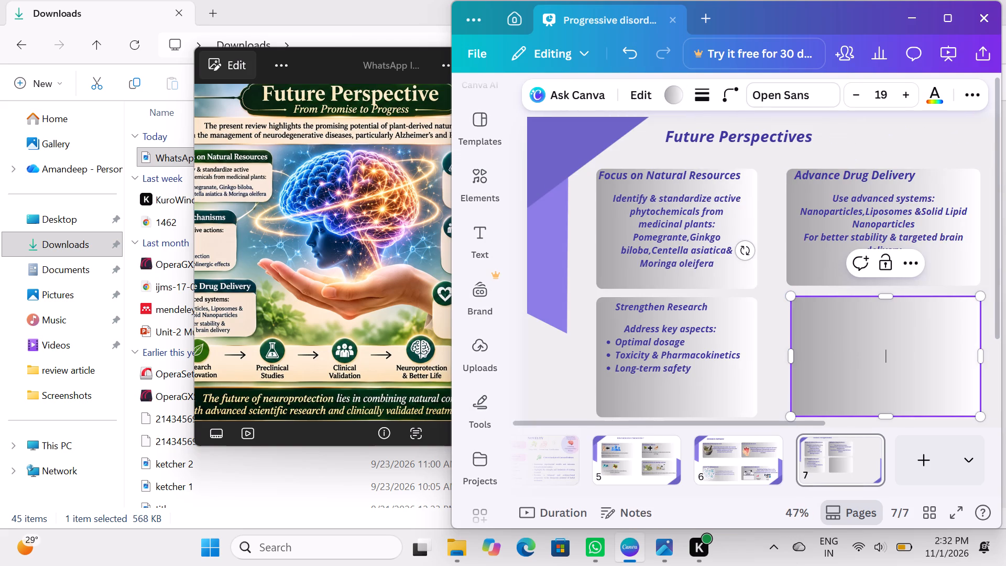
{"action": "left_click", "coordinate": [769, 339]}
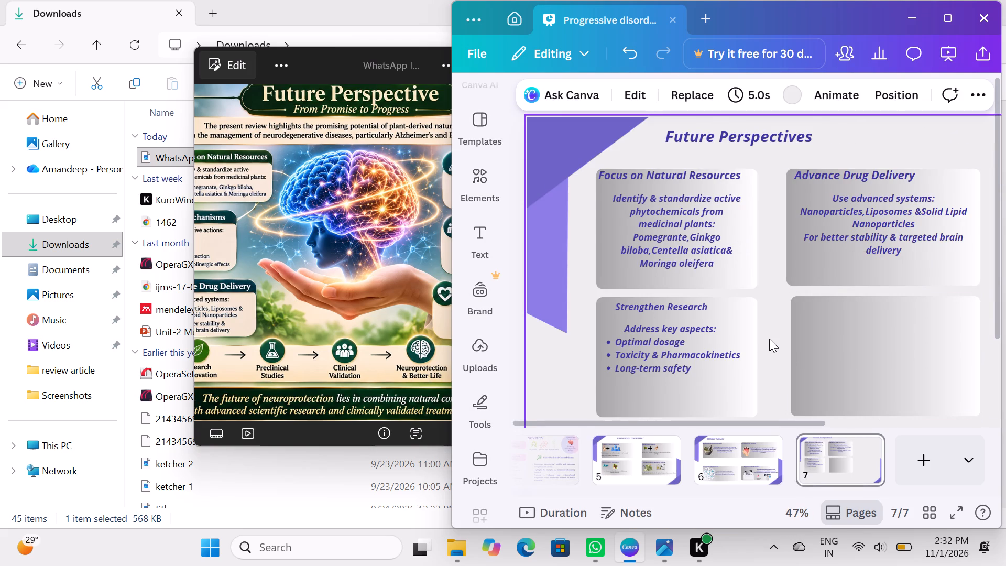
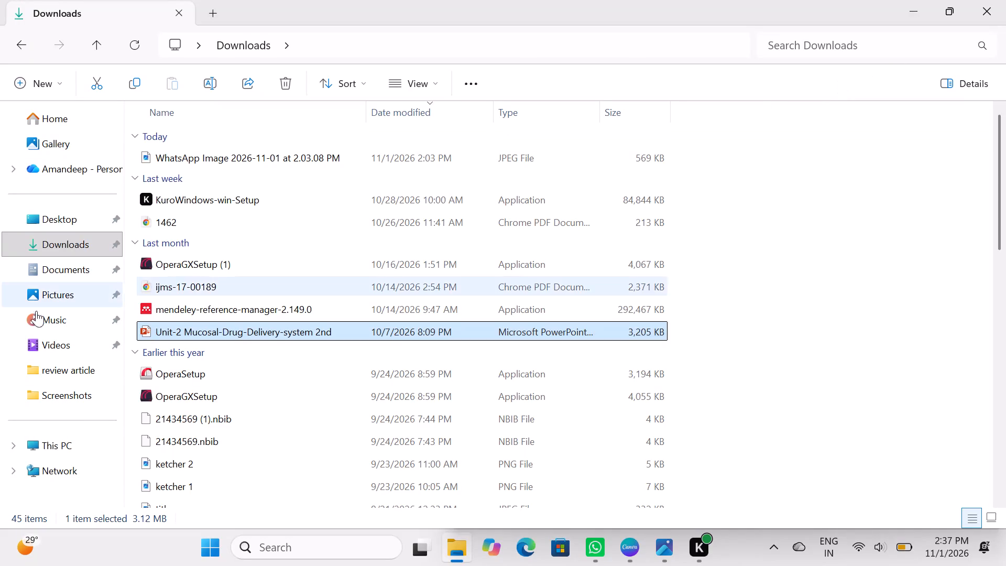
Open the Future Perspective infographic from Downloads, check its section texts at full window size, and return to the Canva presentation.
{"action": "double_click", "coordinate": [168, 165]}
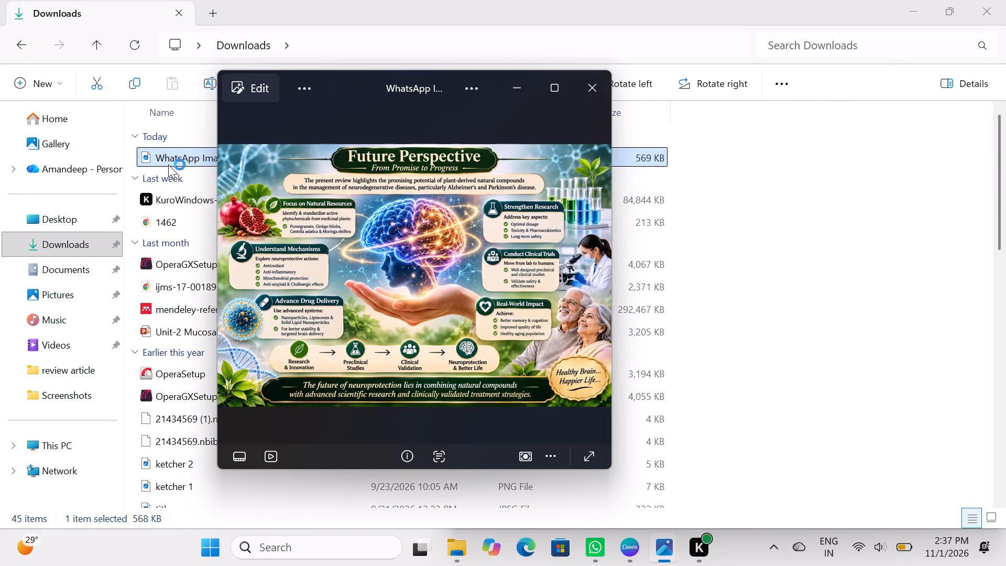
{"action": "left_click", "coordinate": [544, 89]}
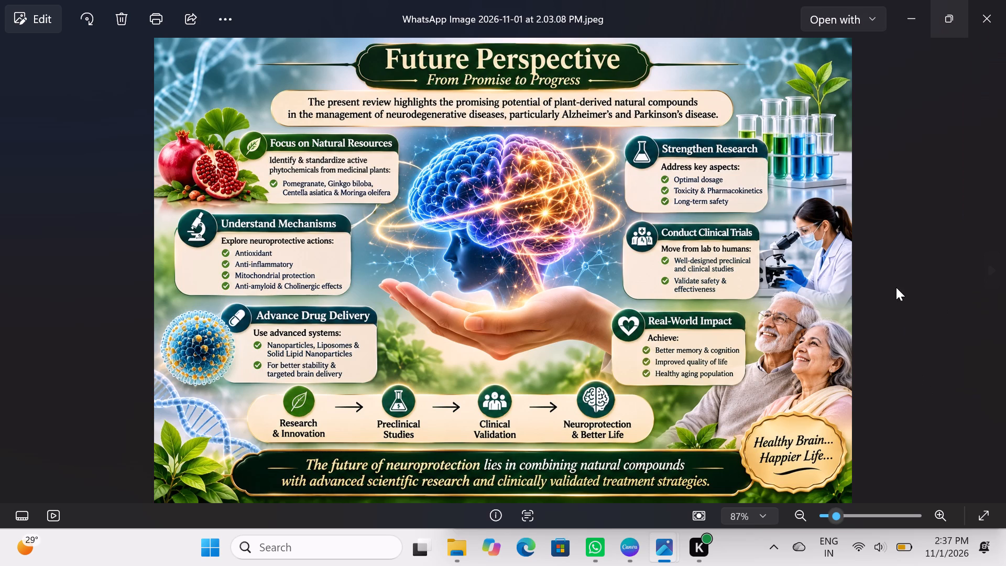
{"action": "left_click", "coordinate": [943, 15]}
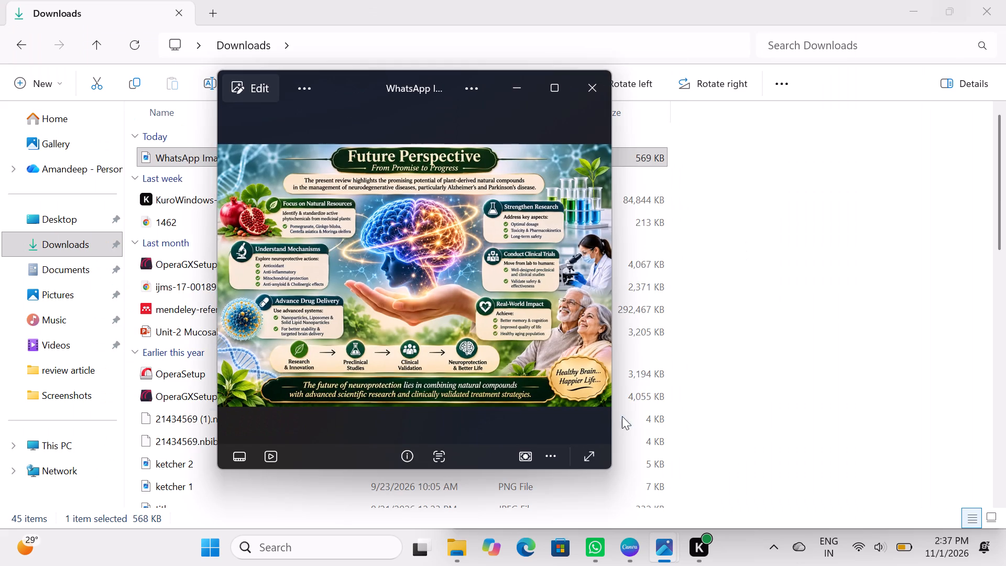
{"action": "left_click", "coordinate": [631, 548]}
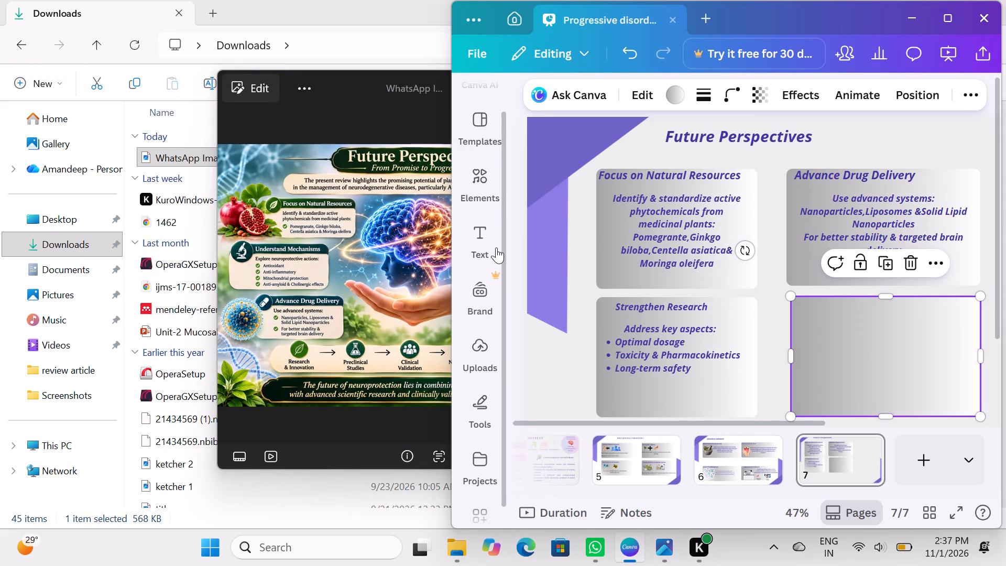
Add a text box, place it at the top of the empty gradient box below Advance Drug Delivery, and widen it.
{"action": "left_click", "coordinate": [453, 225]}
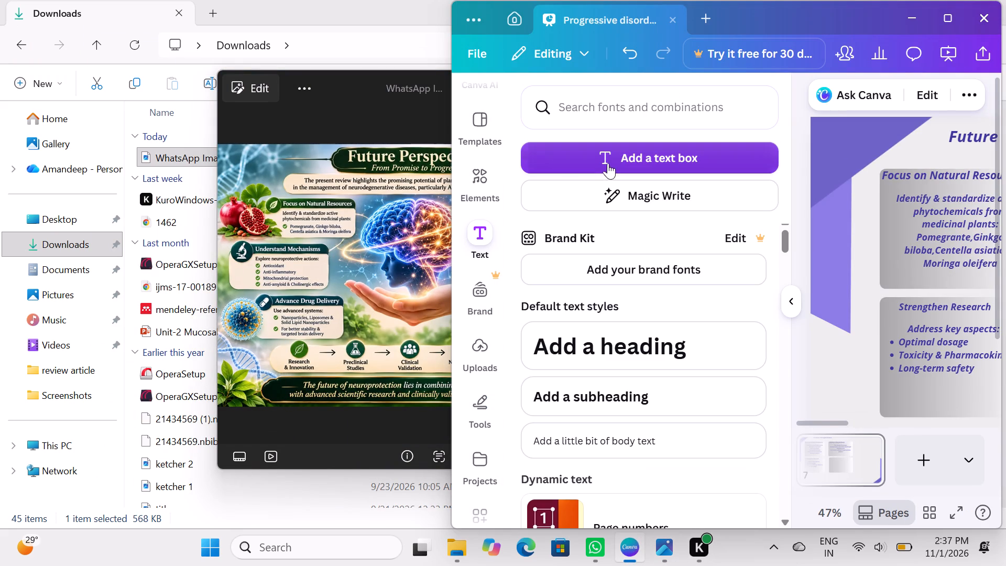
{"action": "left_click", "coordinate": [617, 161]}
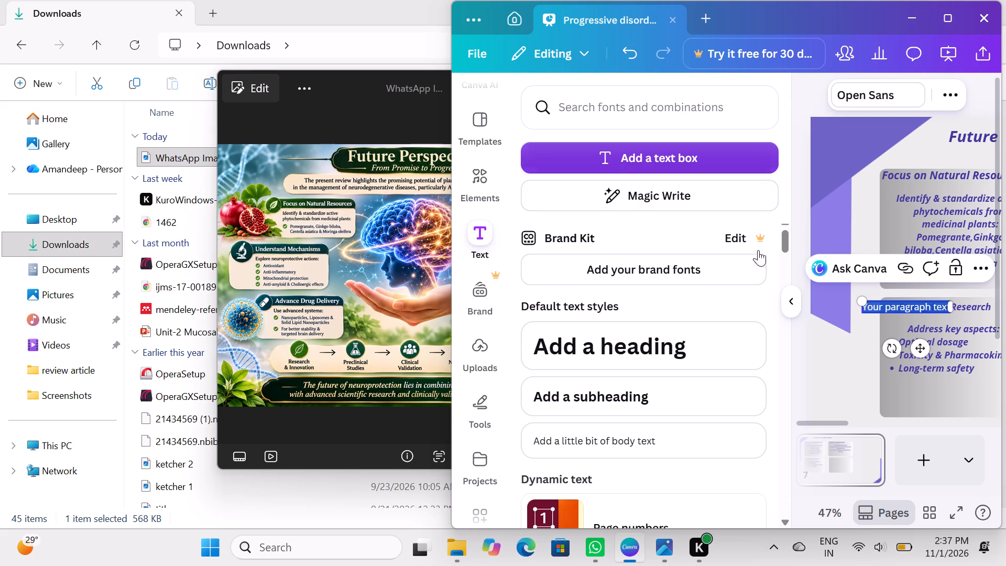
{"action": "left_click", "coordinate": [795, 297]}
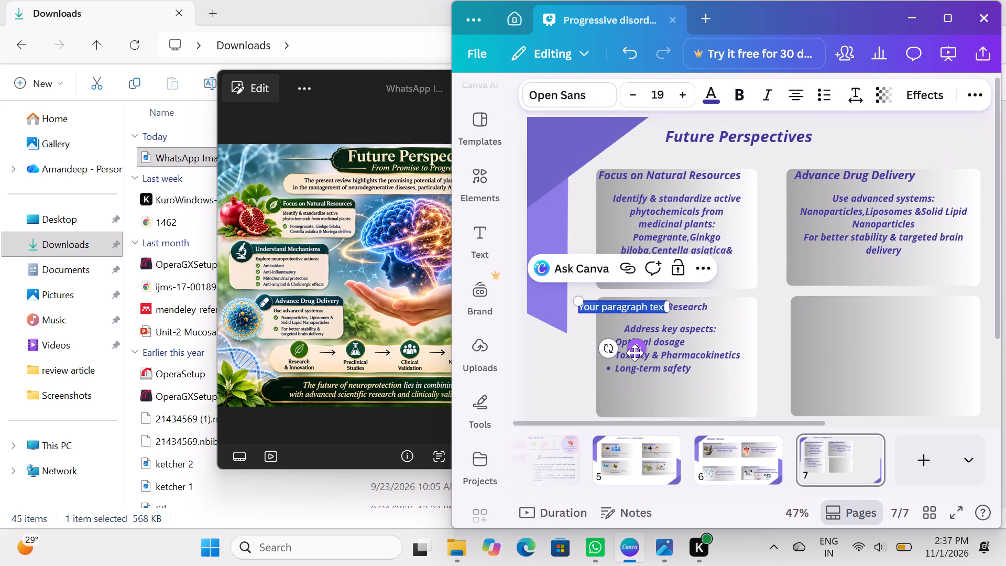
{"action": "left_click_drag", "start_coordinate": [635, 353], "coordinate": [850, 357]}
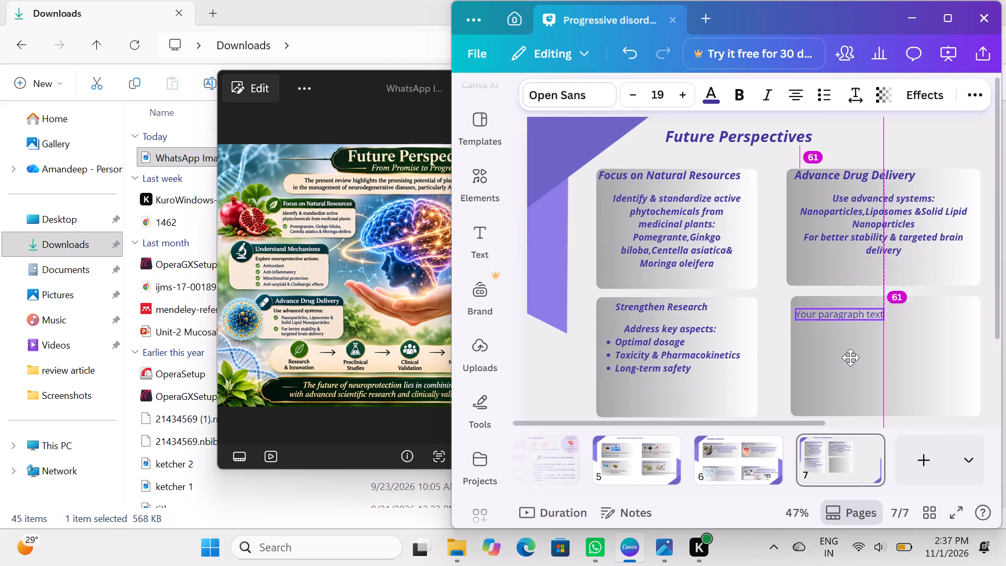
{"action": "left_click_drag", "start_coordinate": [850, 357], "coordinate": [852, 354]}
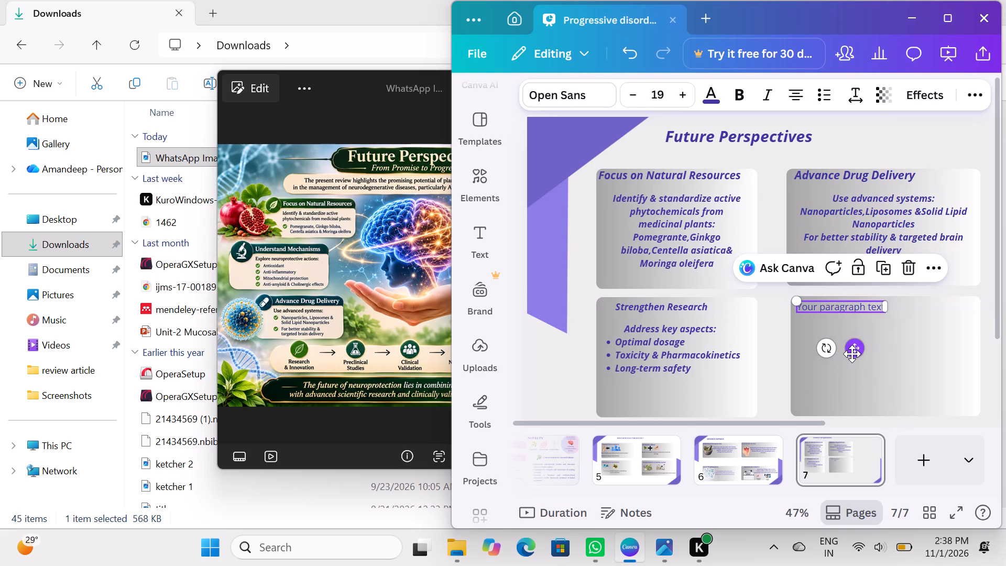
{"action": "left_click_drag", "start_coordinate": [885, 309], "coordinate": [914, 309]}
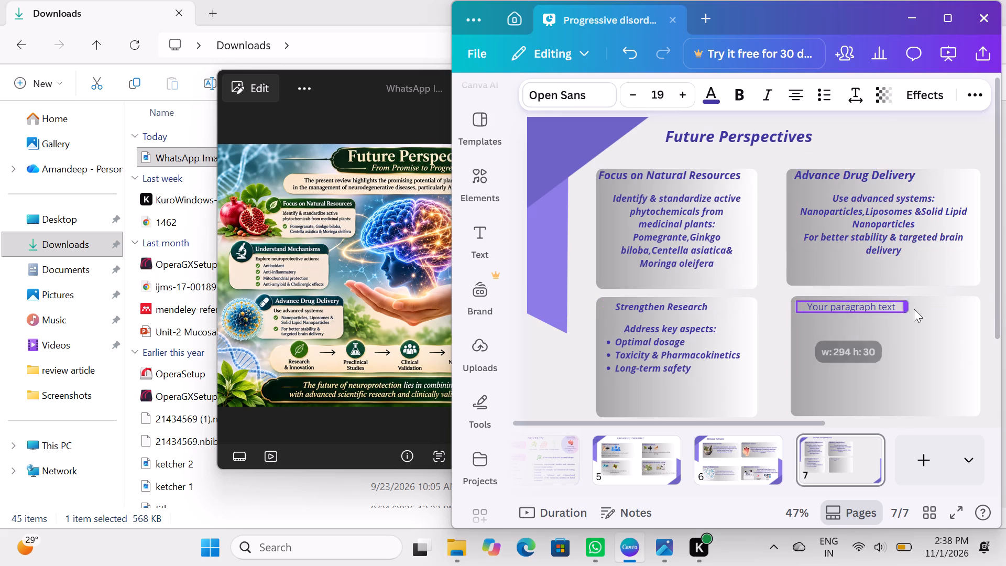
{"action": "left_click_drag", "start_coordinate": [914, 309], "coordinate": [931, 311]}
Replace the new text box's placeholder with the subheading "Real word impact".
{"action": "left_click", "coordinate": [913, 307]}
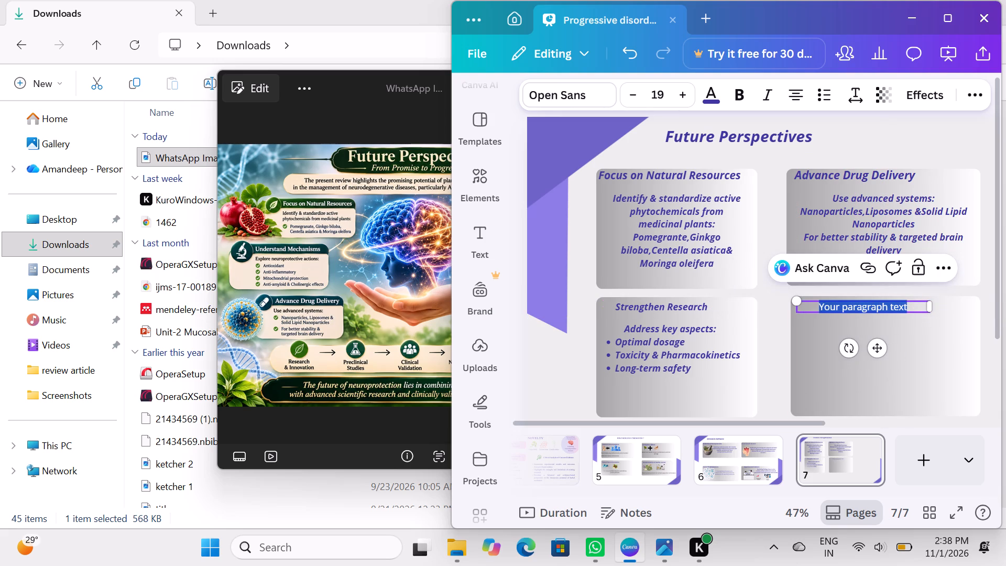
{"action": "key", "text": "BackSpace"}
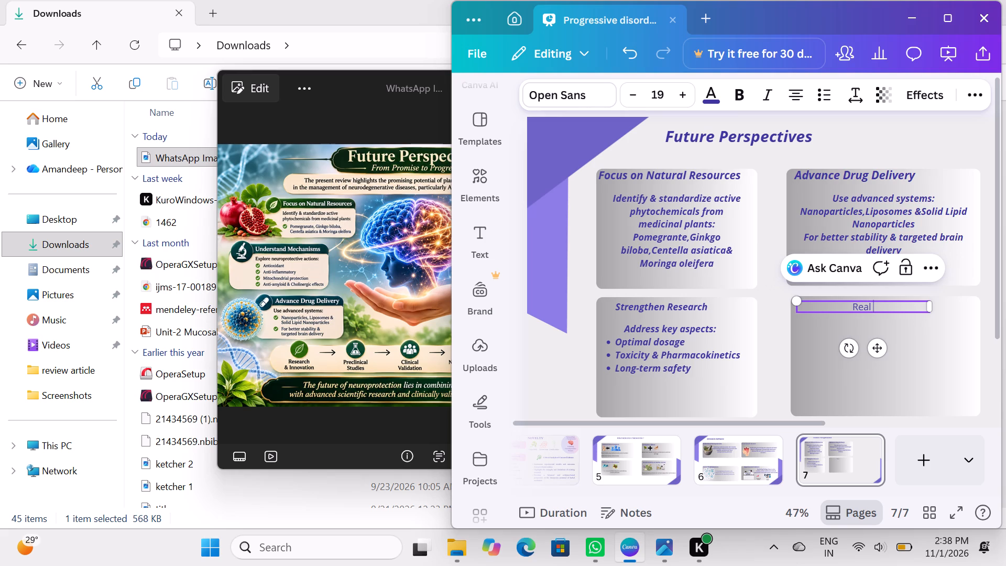
{"action": "type", "text": "word impact"}
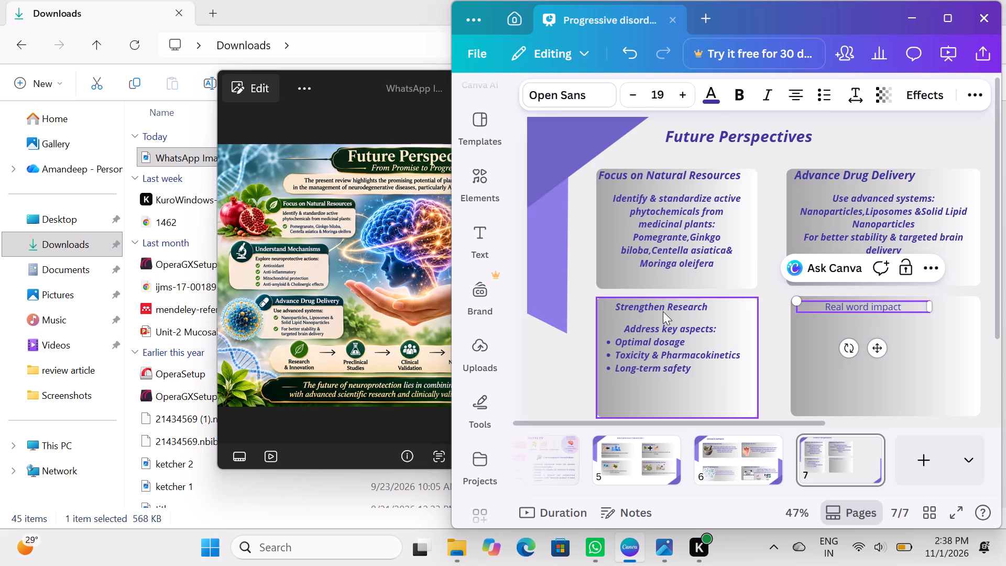
{"action": "left_click", "coordinate": [916, 364]}
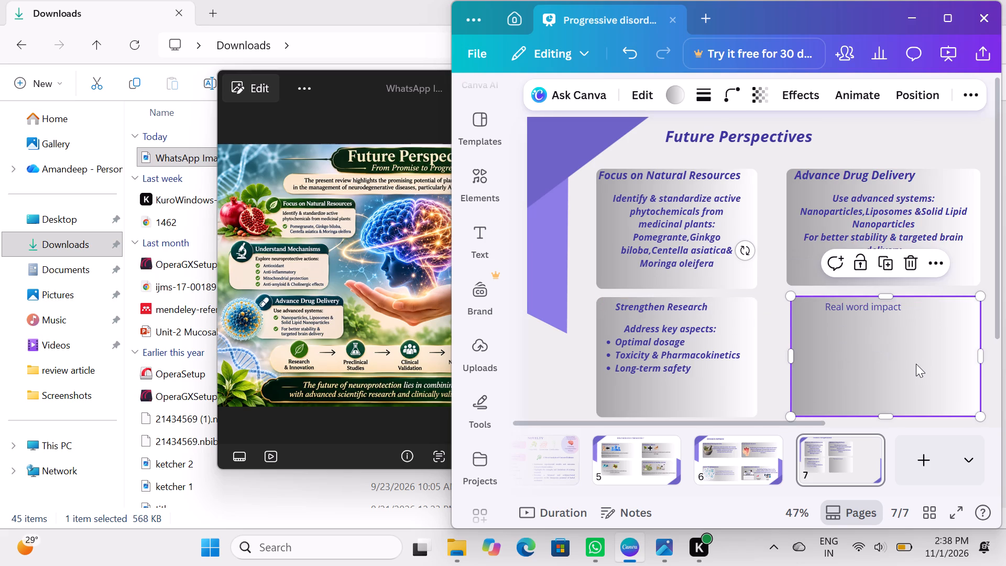
Format the "Real word impact" subheading as bold italic at size 22 and move it to its box's upper-left corner.
{"action": "left_click", "coordinate": [878, 310]}
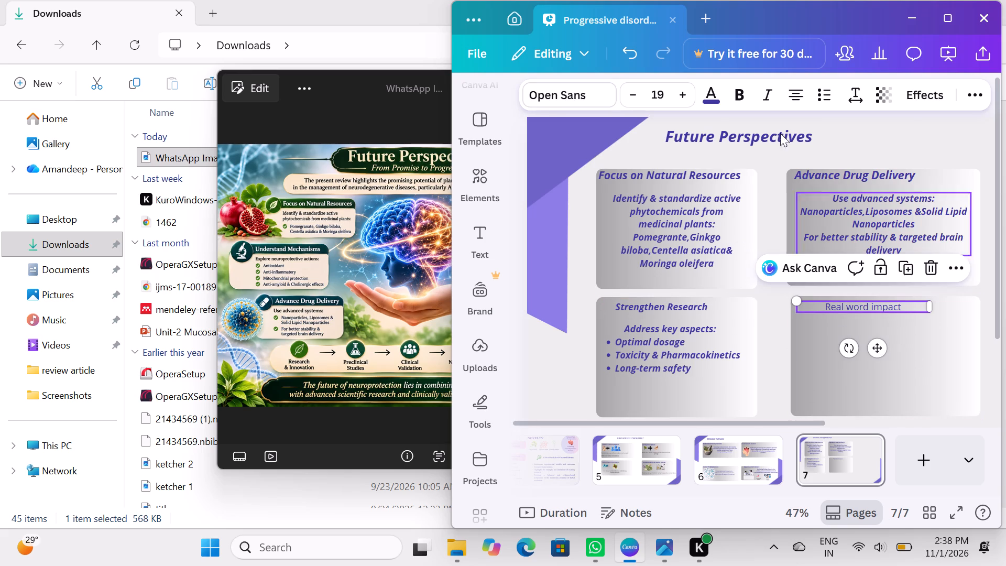
{"action": "left_click", "coordinate": [742, 102]}
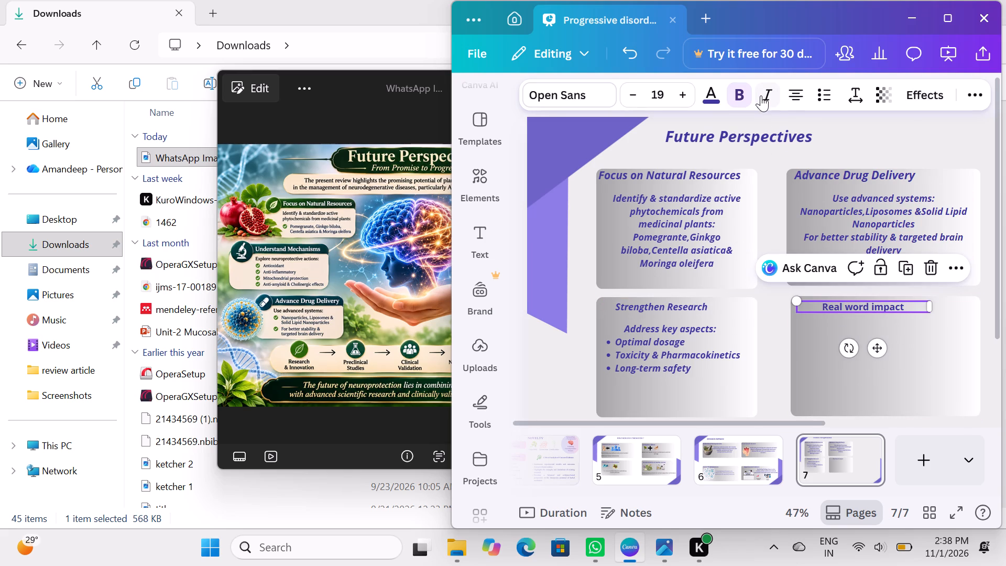
{"action": "left_click", "coordinate": [760, 95]}
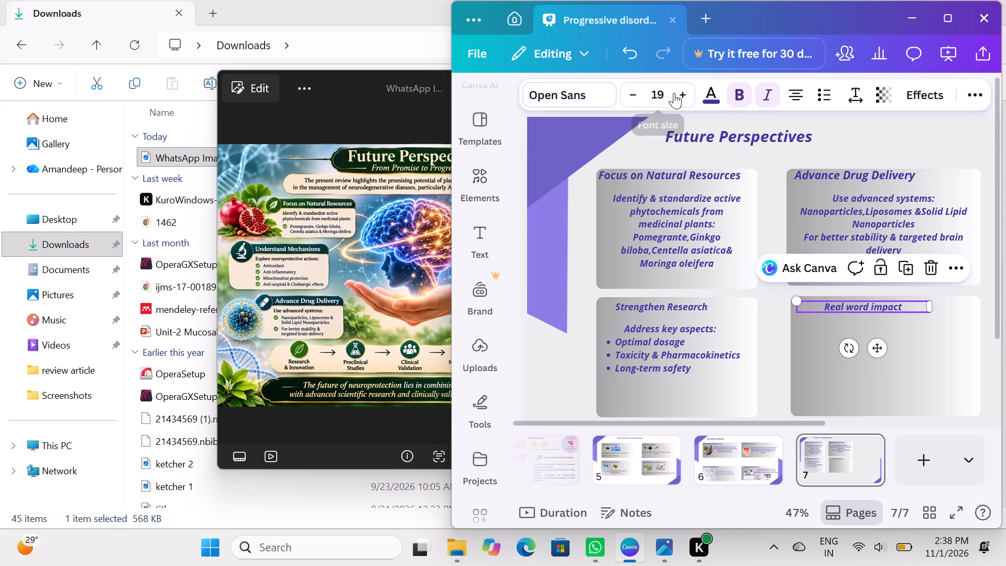
{"action": "triple_click", "coordinate": [684, 91]}
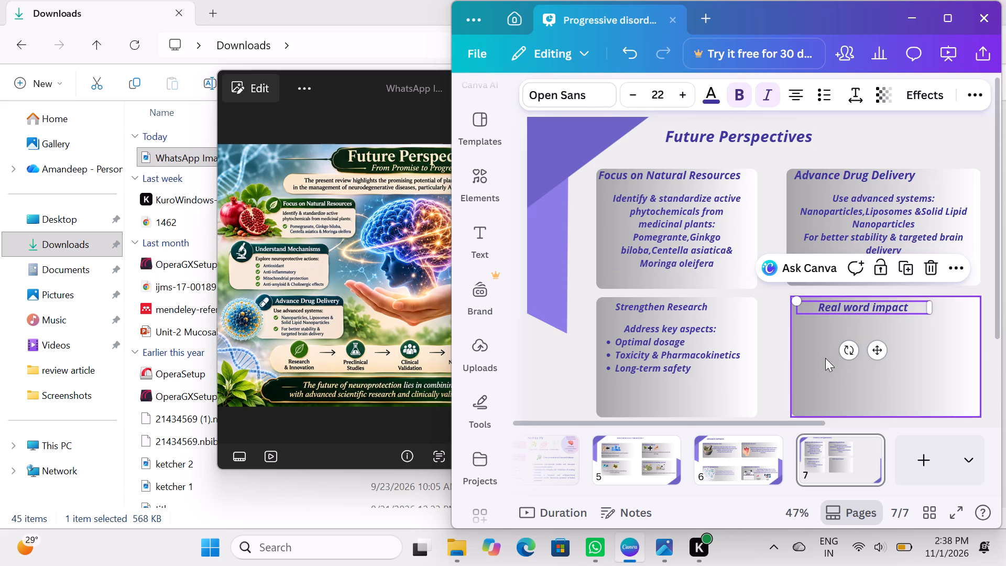
{"action": "left_click_drag", "start_coordinate": [875, 348], "coordinate": [852, 344]}
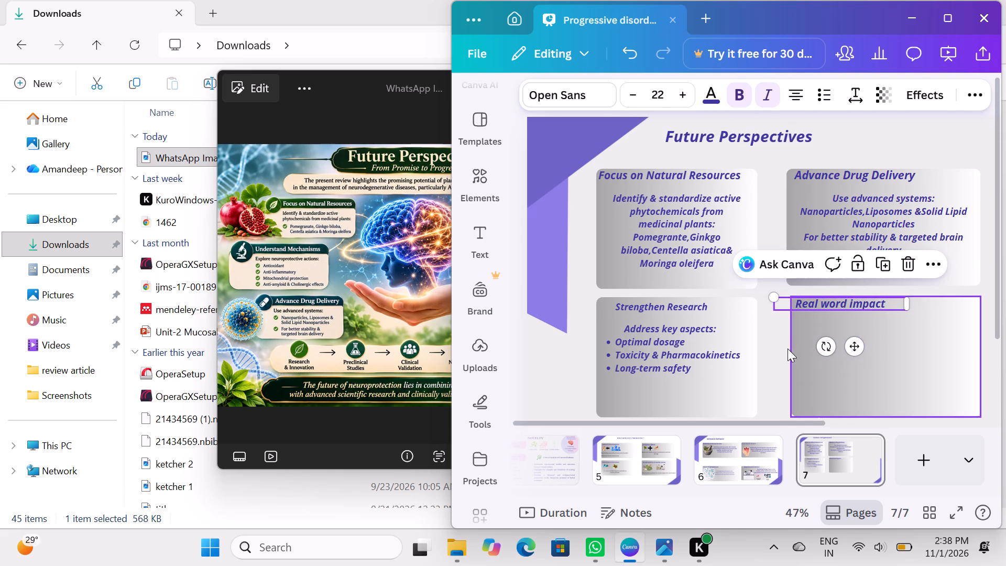
{"action": "left_click", "coordinate": [784, 349]}
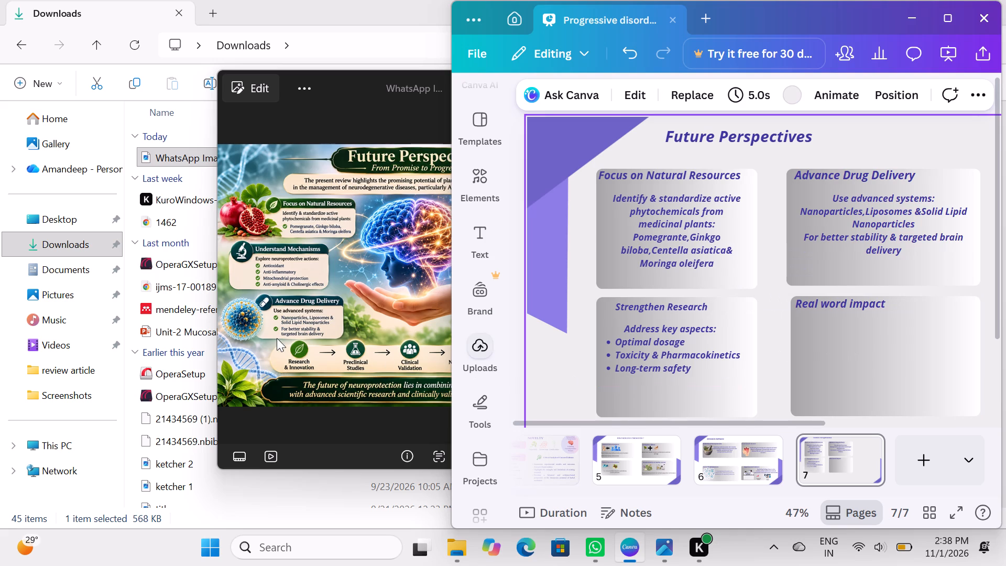
Check the subheading against the infographic and correct its wording to "Real-world impact".
{"action": "left_click", "coordinate": [353, 279]}
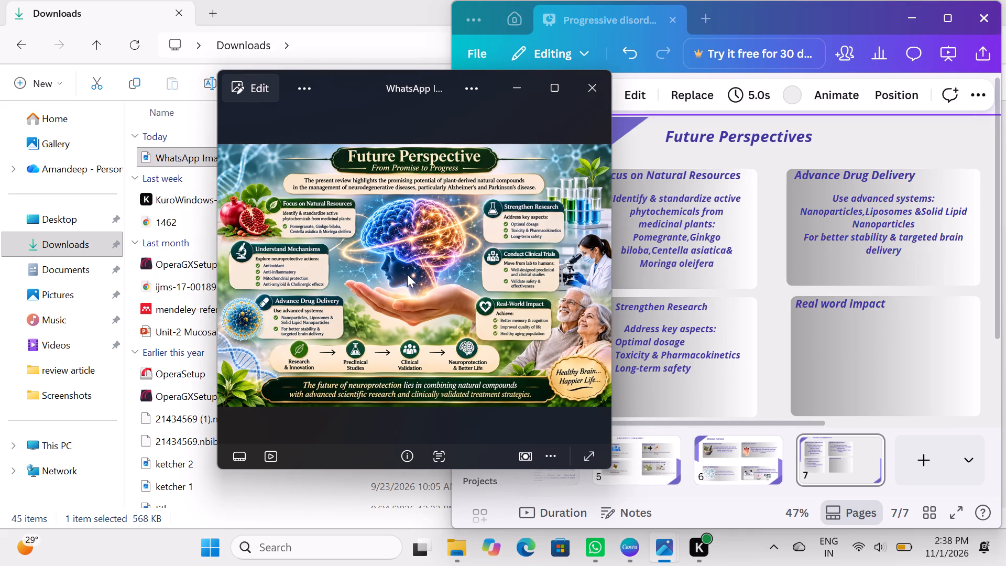
{"action": "left_click", "coordinate": [845, 307]}
{"action": "left_click", "coordinate": [839, 303]}
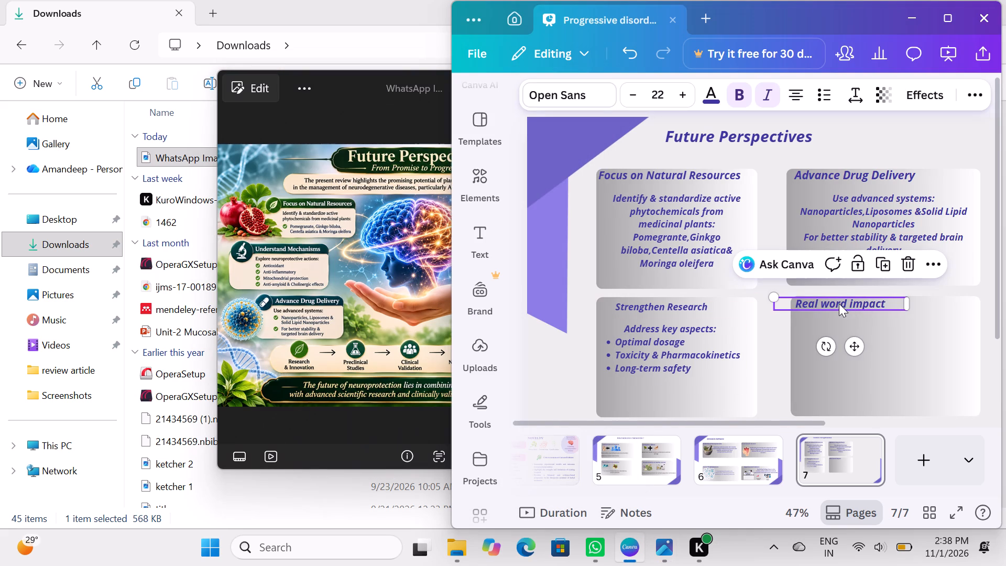
{"action": "key", "text": "l"}
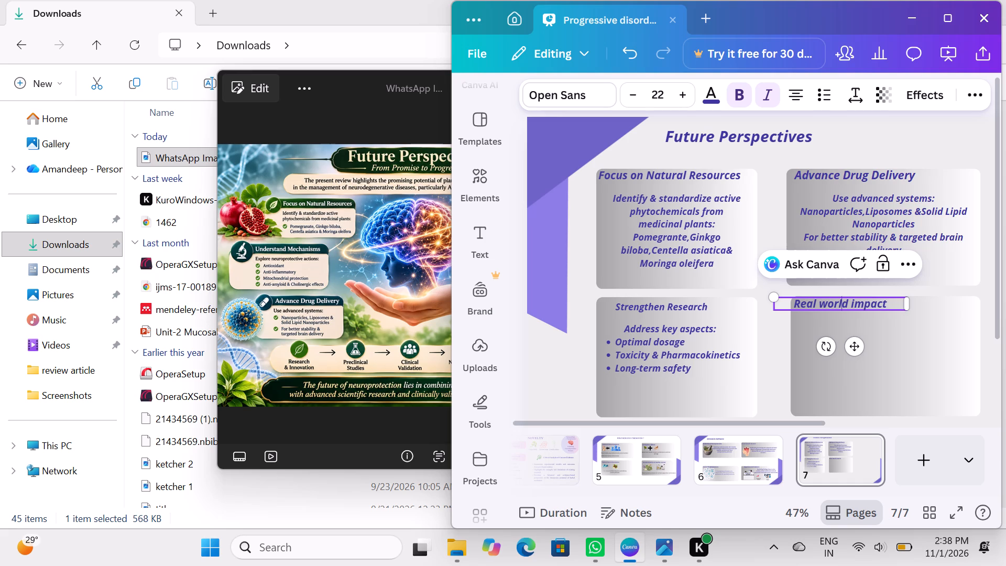
{"action": "left_click", "coordinate": [820, 307]}
{"action": "key", "text": "BackSpace"}
{"action": "key", "text": "minus"}
{"action": "left_click", "coordinate": [915, 339]}
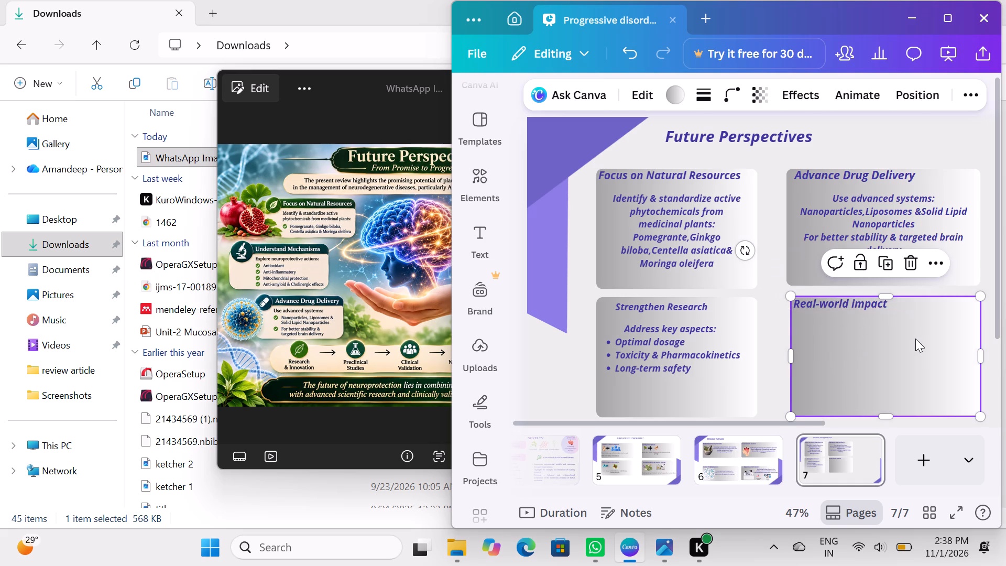
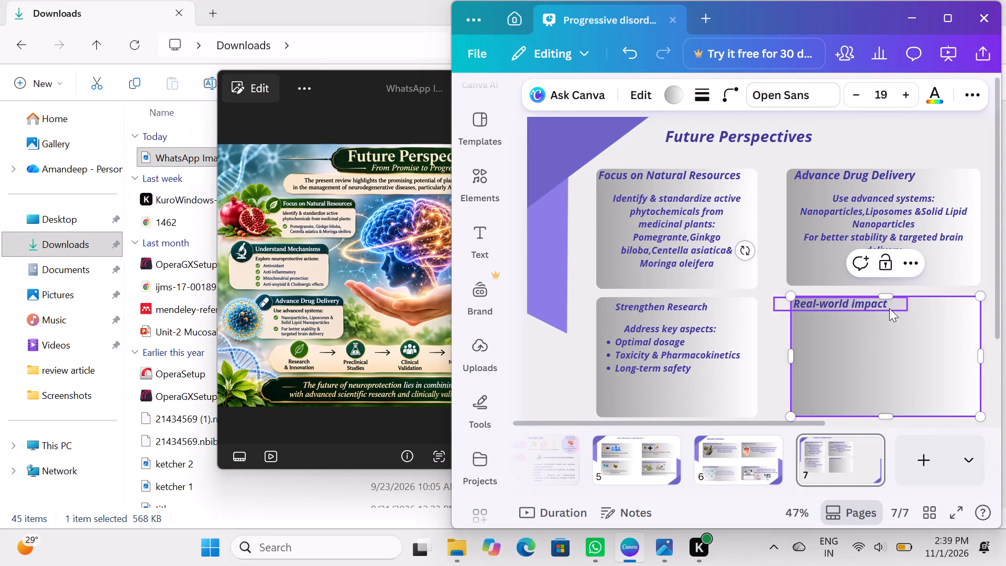
Switch to the infographic in Photos, examine the body text under Real-World Impact, and return to the Canva slide.
{"action": "left_click", "coordinate": [368, 284]}
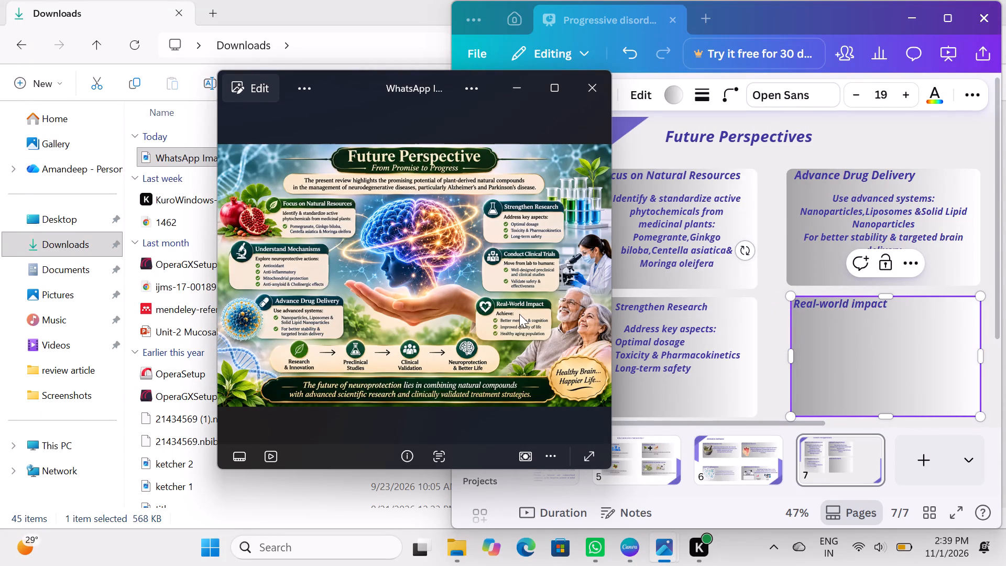
{"action": "scroll", "coordinate": [509, 282], "scroll_direction": "up", "scroll_amount": 12, "text": "ctrl"}
{"action": "left_click", "coordinate": [509, 282]}
{"action": "scroll", "coordinate": [509, 282], "scroll_direction": "down", "scroll_amount": 6, "text": "ctrl"}
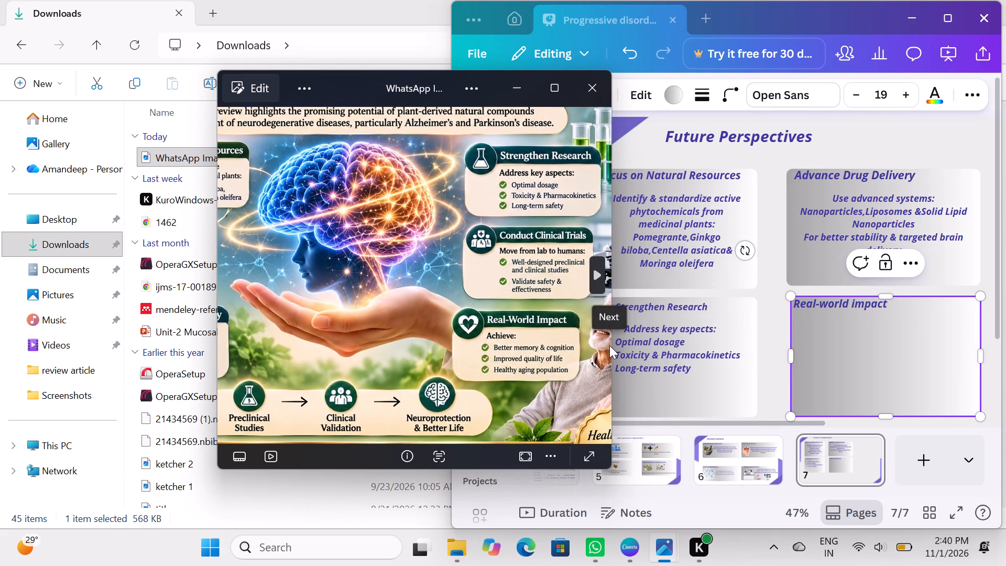
{"action": "left_click", "coordinate": [841, 334]}
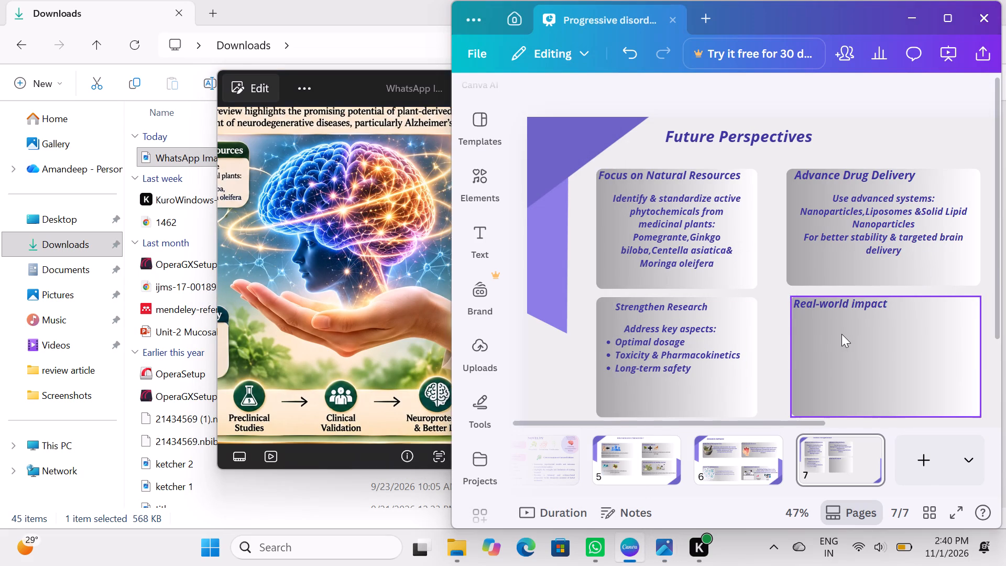
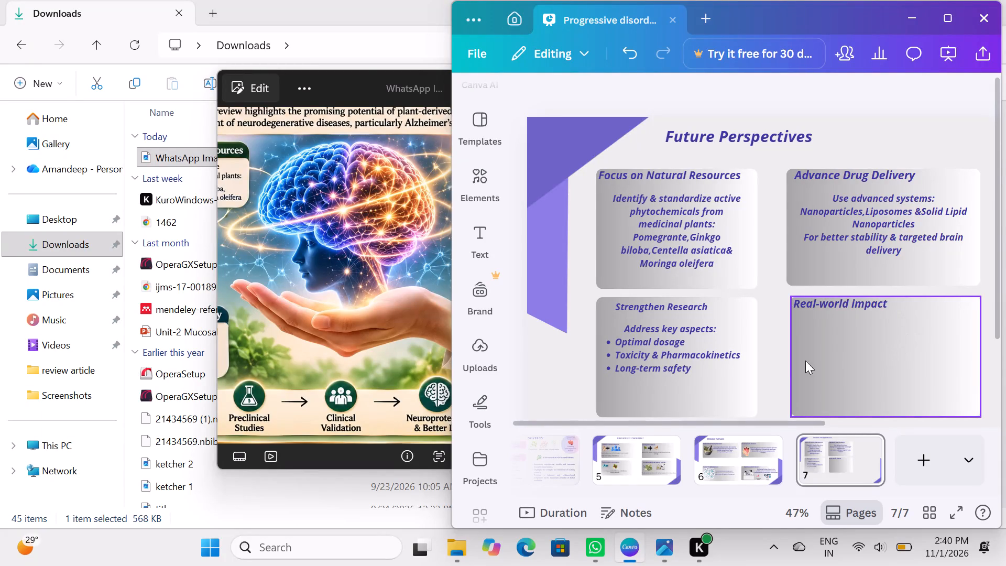
Add a new text box inside the Real-world impact box, below its subheading, and widen it to nearly the box's width.
{"action": "left_click", "coordinate": [278, 349]}
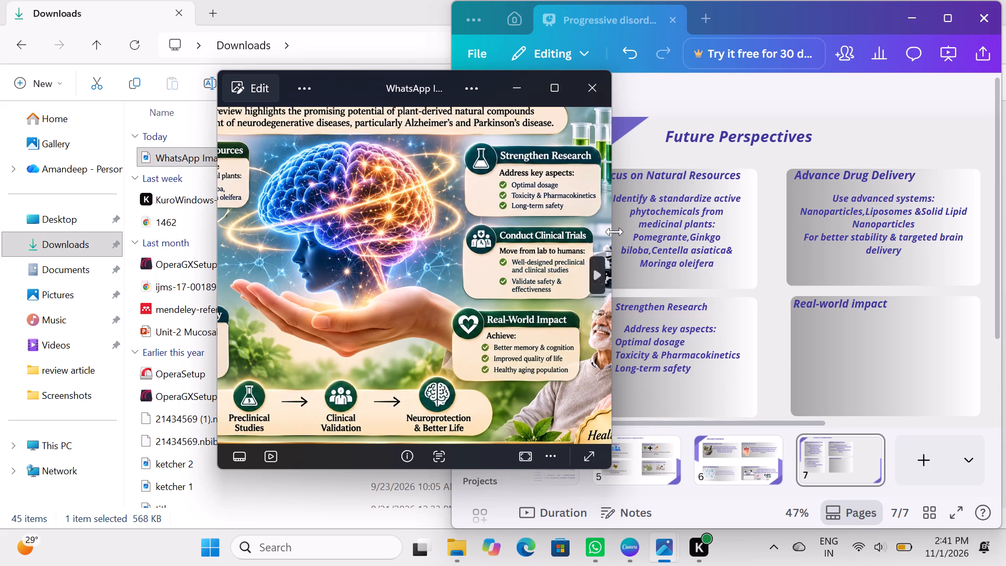
{"action": "left_click", "coordinate": [657, 88]}
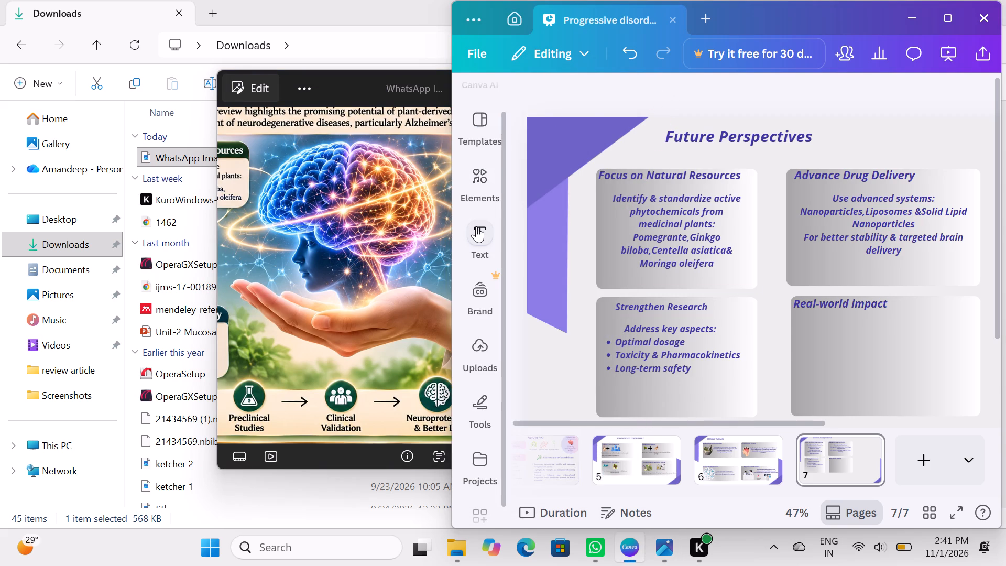
{"action": "left_click", "coordinate": [476, 227]}
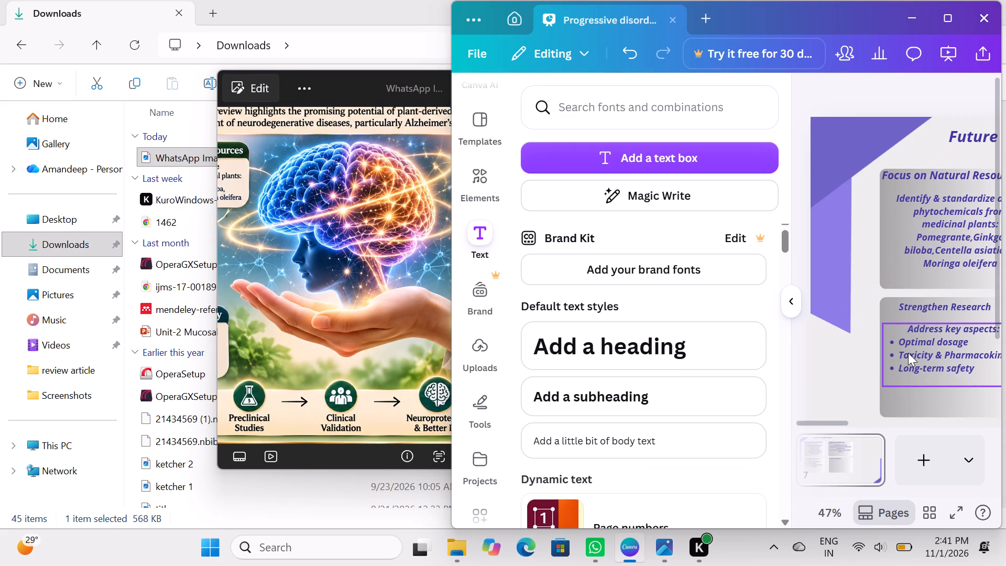
{"action": "left_click", "coordinate": [786, 306]}
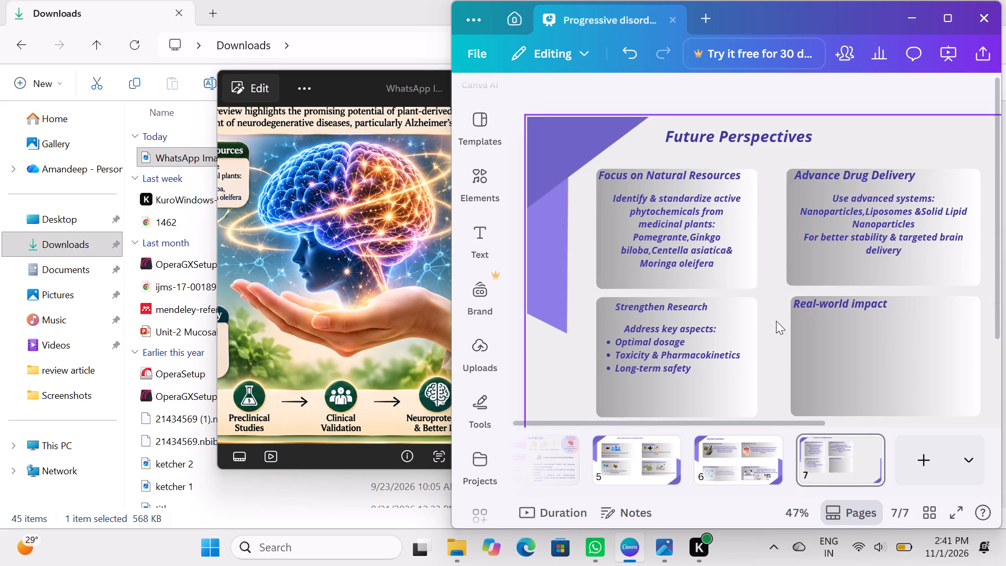
{"action": "left_click", "coordinate": [477, 245]}
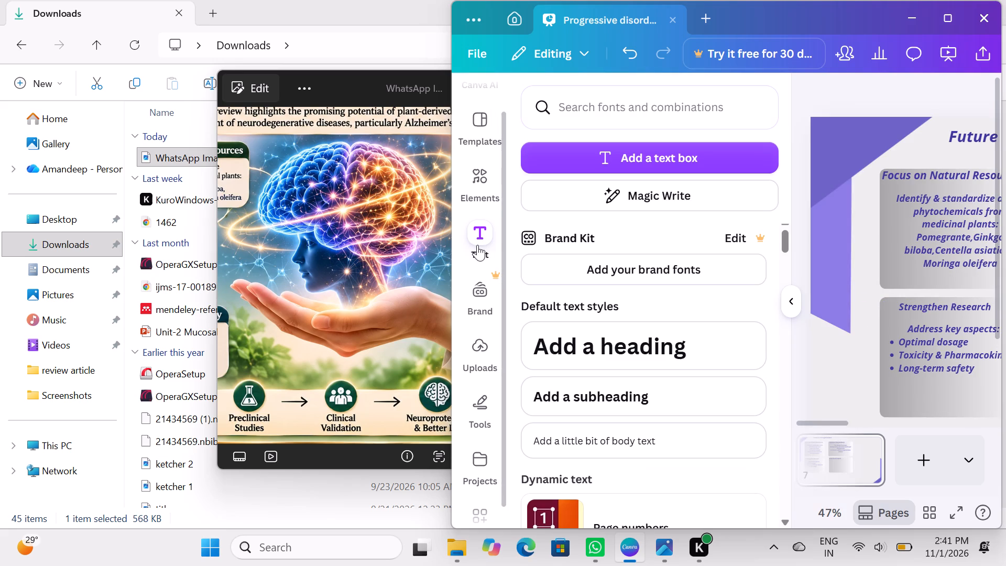
{"action": "left_click", "coordinate": [637, 151]}
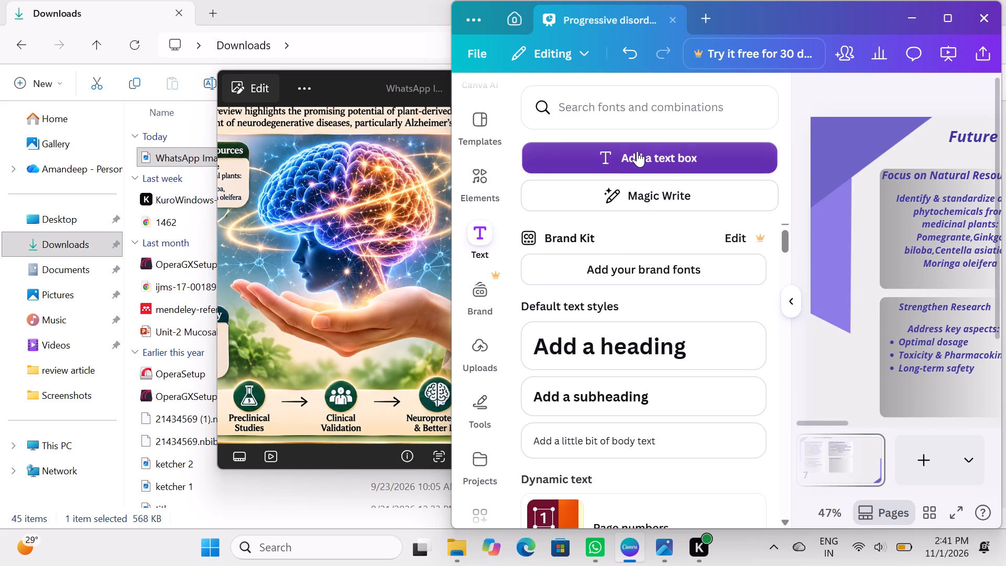
{"action": "left_click", "coordinate": [795, 300]}
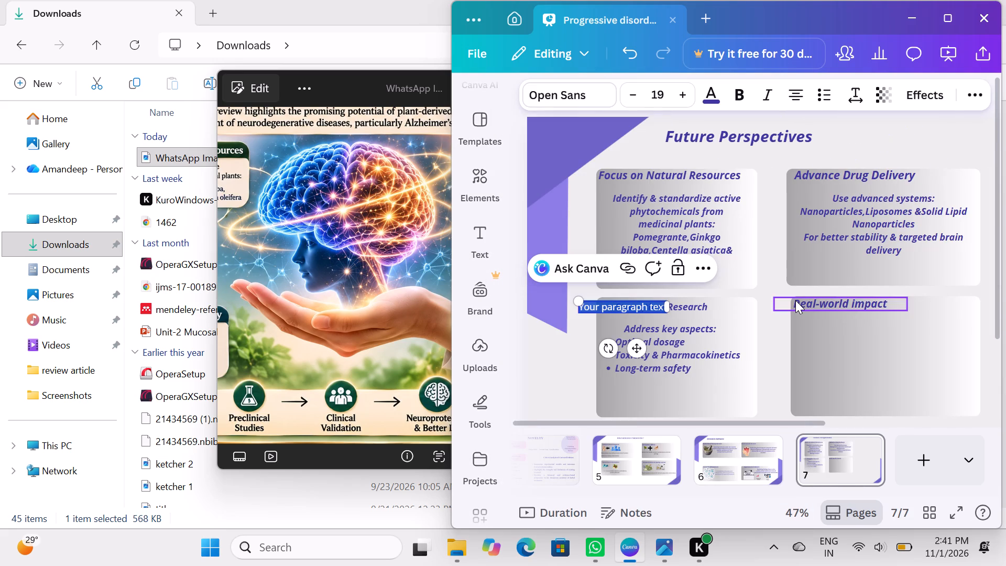
{"action": "left_click_drag", "start_coordinate": [633, 350], "coordinate": [771, 311]}
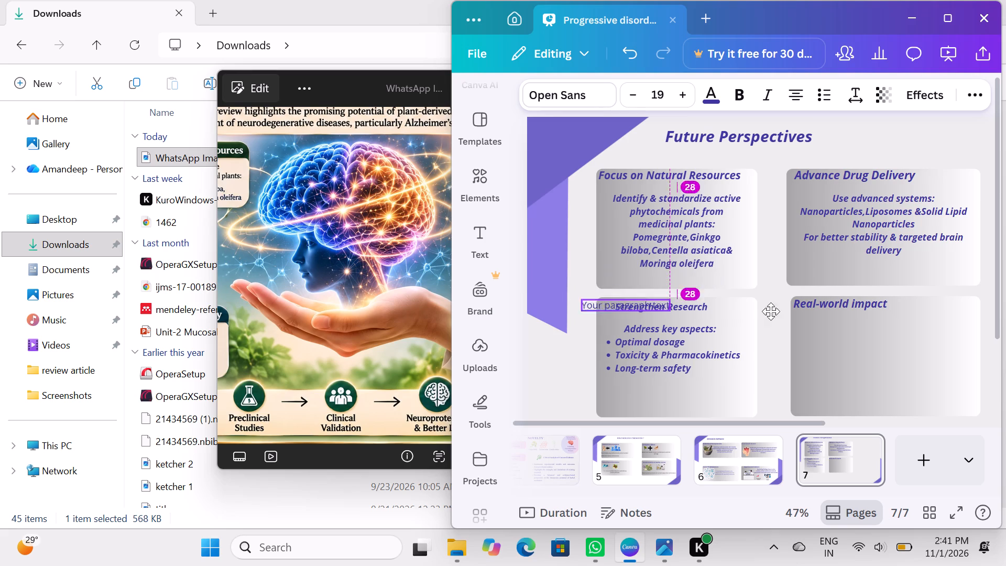
{"action": "left_click_drag", "start_coordinate": [771, 311], "coordinate": [862, 373]}
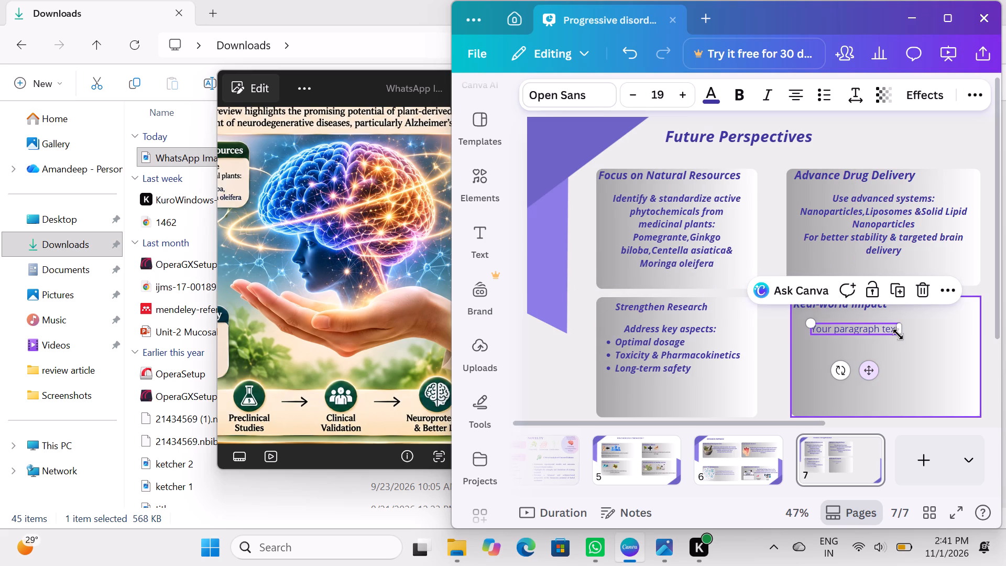
{"action": "left_click_drag", "start_coordinate": [898, 330], "coordinate": [918, 326]}
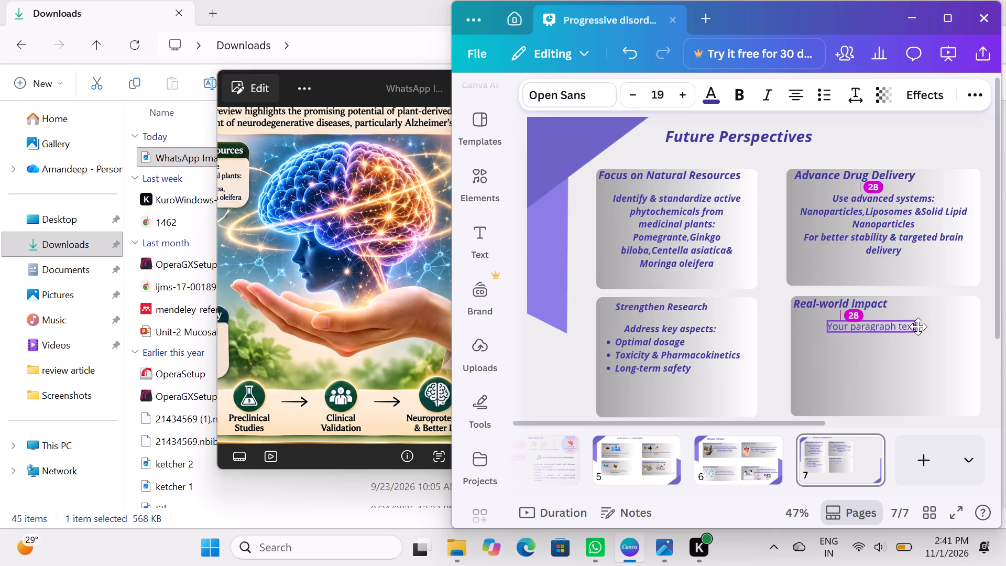
{"action": "left_click_drag", "start_coordinate": [918, 326], "coordinate": [889, 329]}
{"action": "left_click", "coordinate": [889, 329]}
{"action": "left_click_drag", "start_coordinate": [889, 329], "coordinate": [890, 329]}
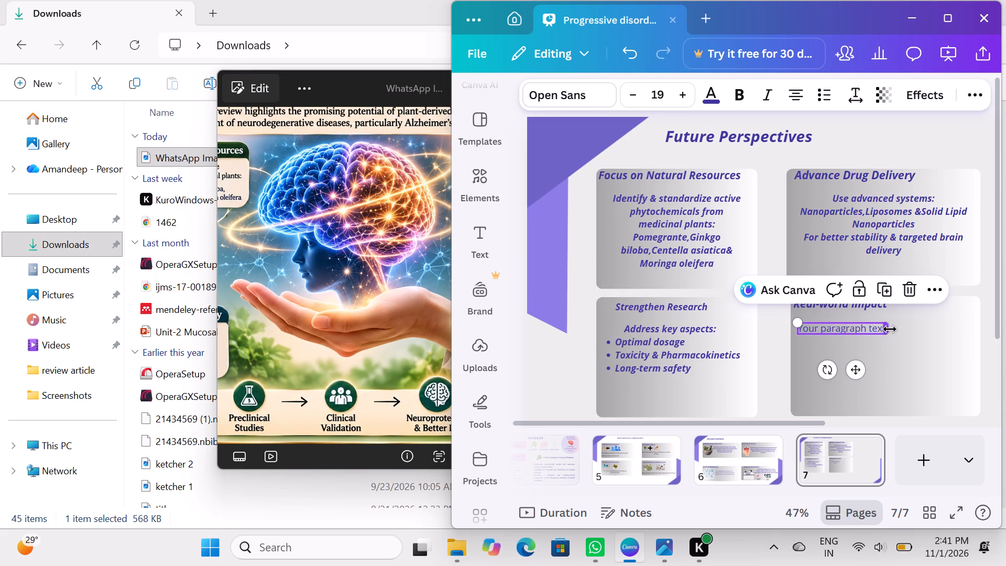
{"action": "left_click_drag", "start_coordinate": [890, 329], "coordinate": [971, 324]}
Replace the placeholder in the new Real-world impact text box with "Achieve".
{"action": "left_click", "coordinate": [947, 324]}
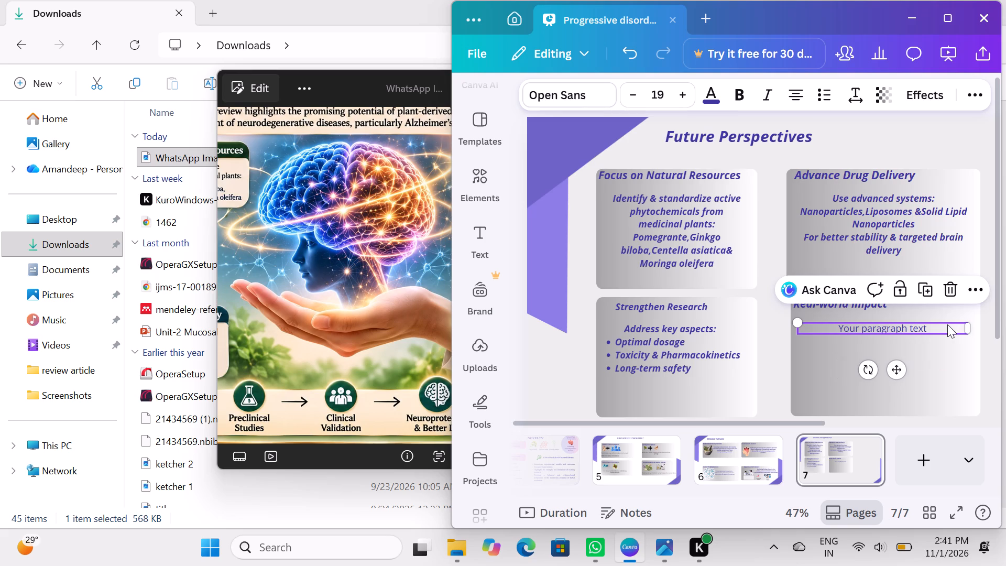
{"action": "key", "text": "BackSpace"}
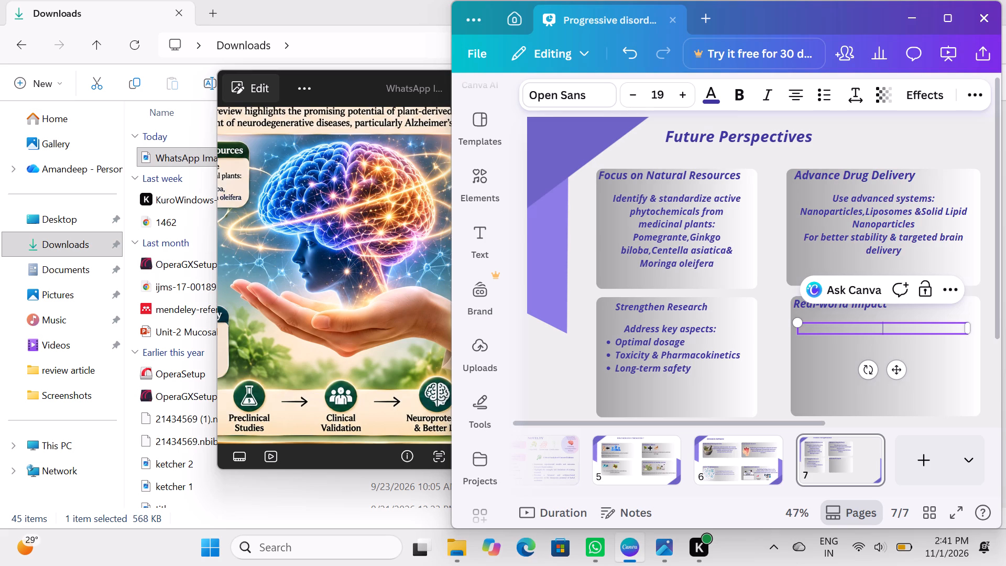
{"action": "type", "text": "achei"}
{"action": "key", "text": "BackSpace"}
{"action": "key", "text": "BackSpace"}
{"action": "key", "text": "BackSpace"}
{"action": "key", "text": "BackSpace"}
{"action": "key", "text": "BackSpace"}
{"action": "key", "text": "BackSpace"}
{"action": "key", "text": "BackSpace"}
{"action": "key", "text": "BackSpace"}
{"action": "key", "text": "BackSpace"}
{"action": "key", "text": "BackSpace"}
{"action": "key", "text": "a"}
{"action": "type", "text": "hieve"}
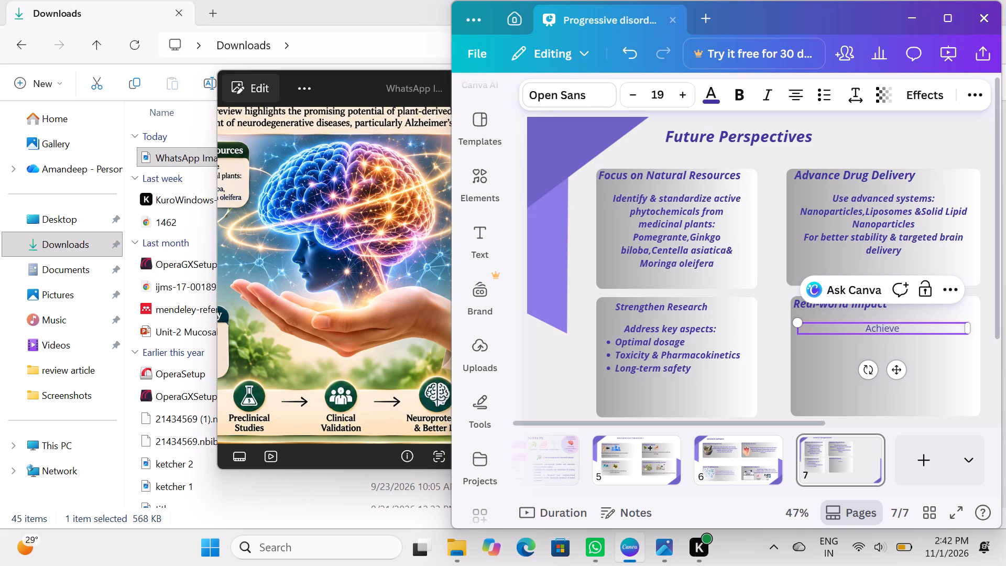
Add the bullet point "Better memory & cognition" on the line below "Achieve".
{"action": "key", "text": "Return"}
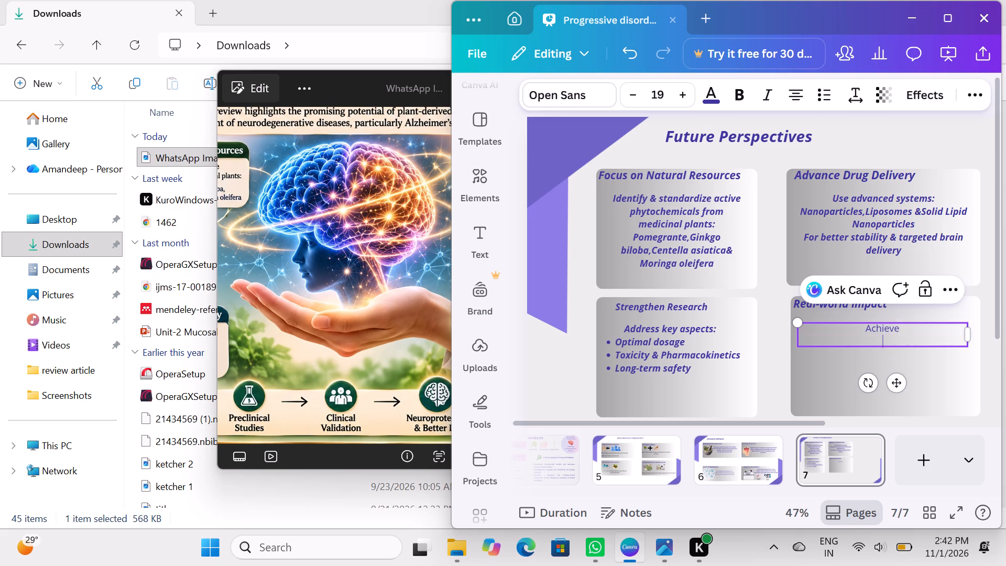
{"action": "type", "text": "betetr"}
{"action": "key", "text": "BackSpace"}
{"action": "key", "text": "BackSpace"}
{"action": "key", "text": "BackSpace"}
{"action": "key", "text": "BackSpace"}
{"action": "key", "text": "BackSpace"}
{"action": "key", "text": "BackSpace"}
{"action": "type", "text": "etter memory"}
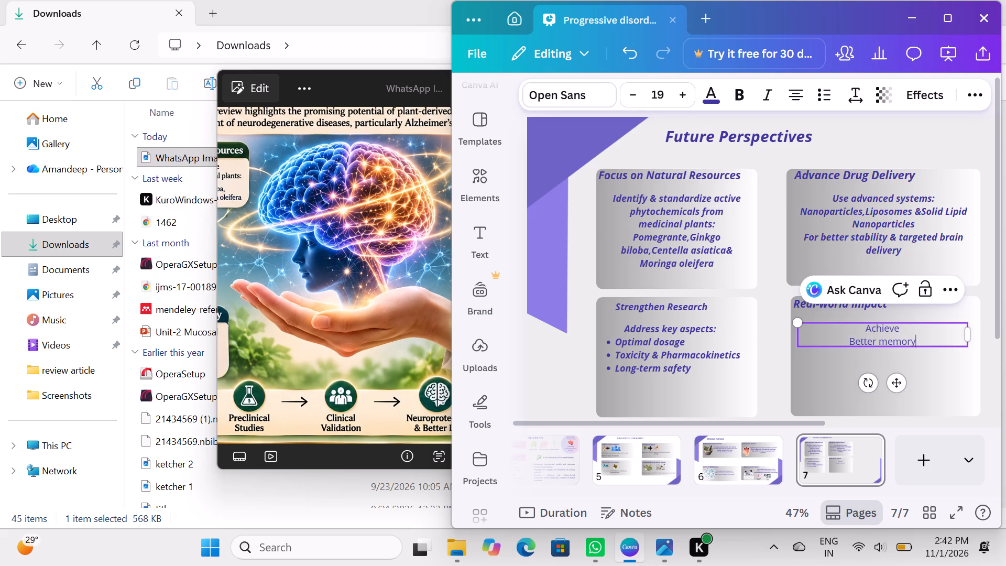
Complete the line below "Achieve" as "Better memory & cognition" and format it as a bullet point.
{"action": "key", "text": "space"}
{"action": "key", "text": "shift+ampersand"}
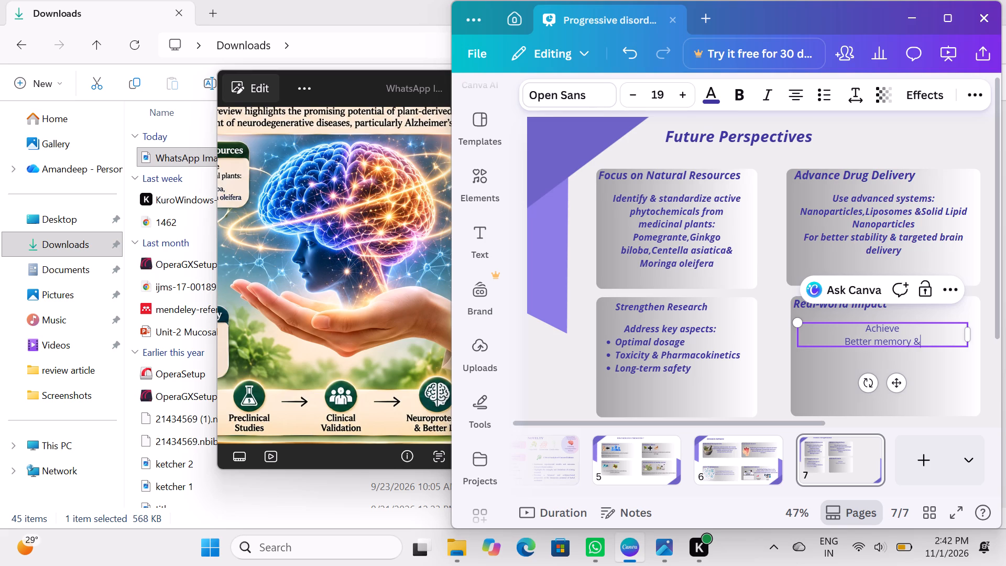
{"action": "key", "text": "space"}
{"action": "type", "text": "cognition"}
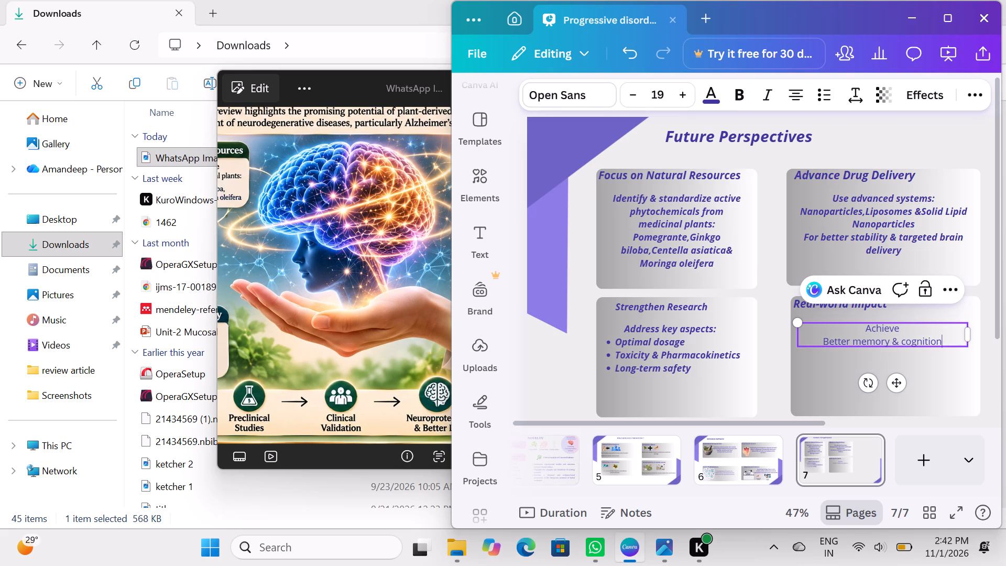
{"action": "left_click", "coordinate": [816, 100]}
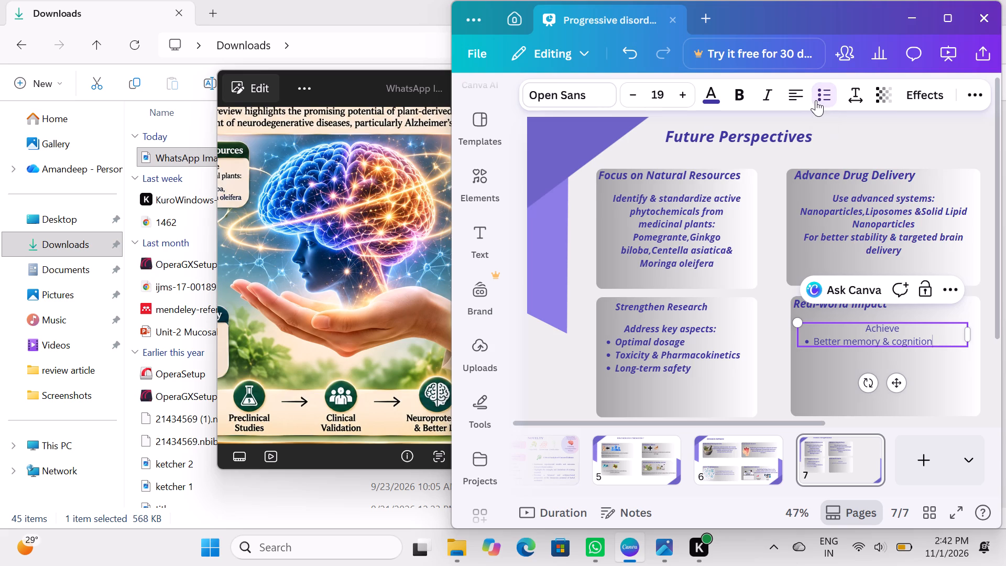
Start a new bullet below "Better memory & cognition" and switch to the infographic in Photos to read the next Real-World Impact point.
{"action": "left_click", "coordinate": [934, 345]}
{"action": "key", "text": "Return"}
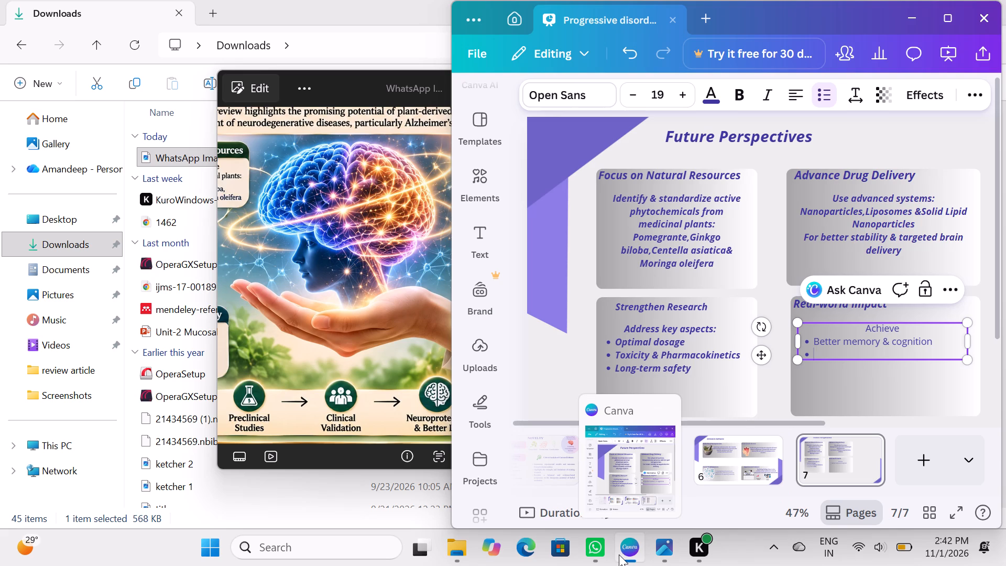
{"action": "left_click", "coordinate": [389, 323]}
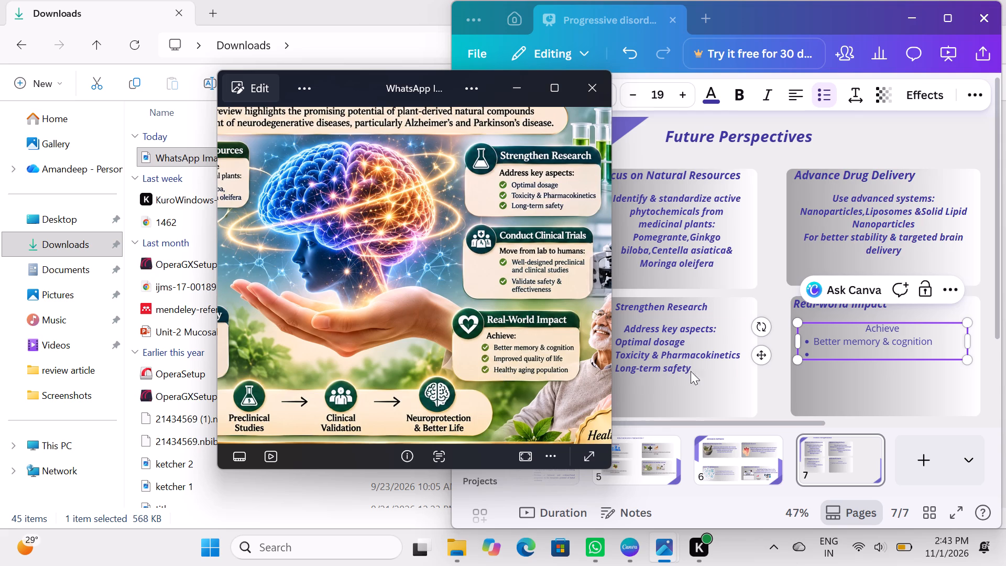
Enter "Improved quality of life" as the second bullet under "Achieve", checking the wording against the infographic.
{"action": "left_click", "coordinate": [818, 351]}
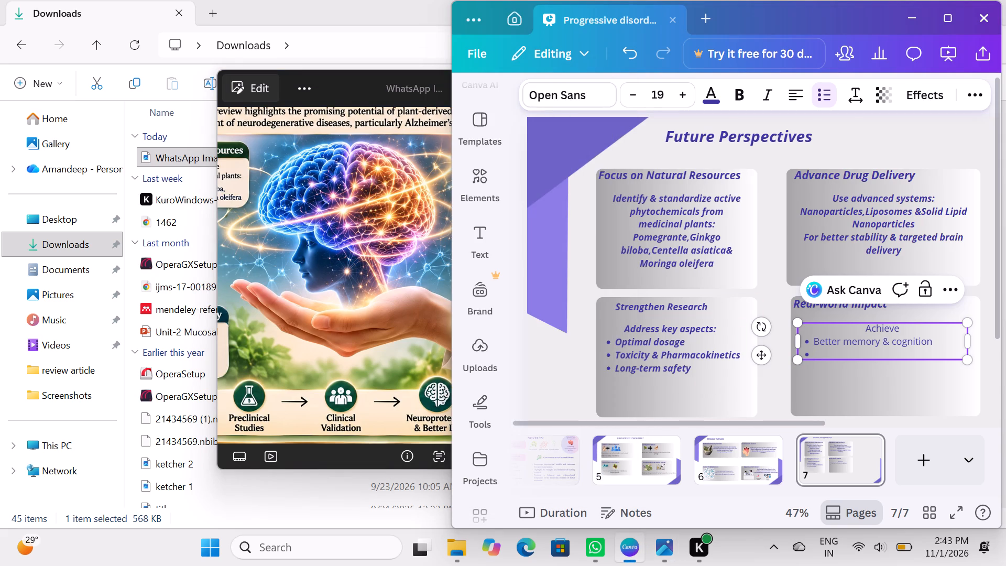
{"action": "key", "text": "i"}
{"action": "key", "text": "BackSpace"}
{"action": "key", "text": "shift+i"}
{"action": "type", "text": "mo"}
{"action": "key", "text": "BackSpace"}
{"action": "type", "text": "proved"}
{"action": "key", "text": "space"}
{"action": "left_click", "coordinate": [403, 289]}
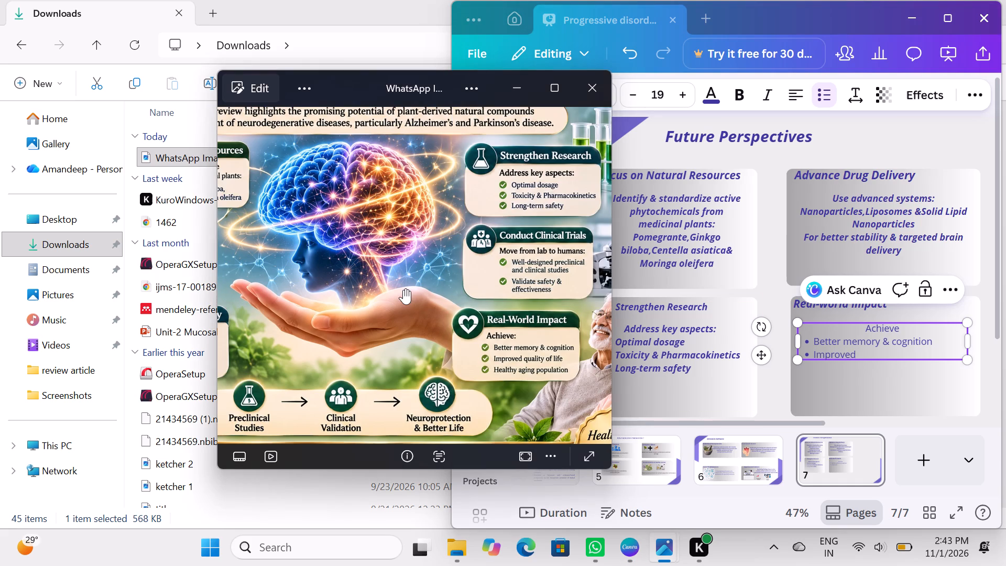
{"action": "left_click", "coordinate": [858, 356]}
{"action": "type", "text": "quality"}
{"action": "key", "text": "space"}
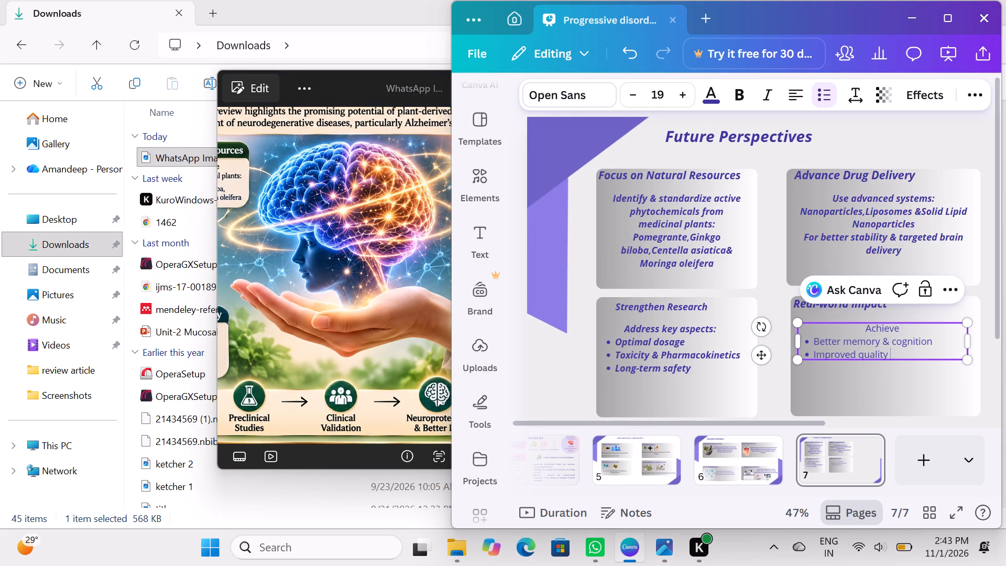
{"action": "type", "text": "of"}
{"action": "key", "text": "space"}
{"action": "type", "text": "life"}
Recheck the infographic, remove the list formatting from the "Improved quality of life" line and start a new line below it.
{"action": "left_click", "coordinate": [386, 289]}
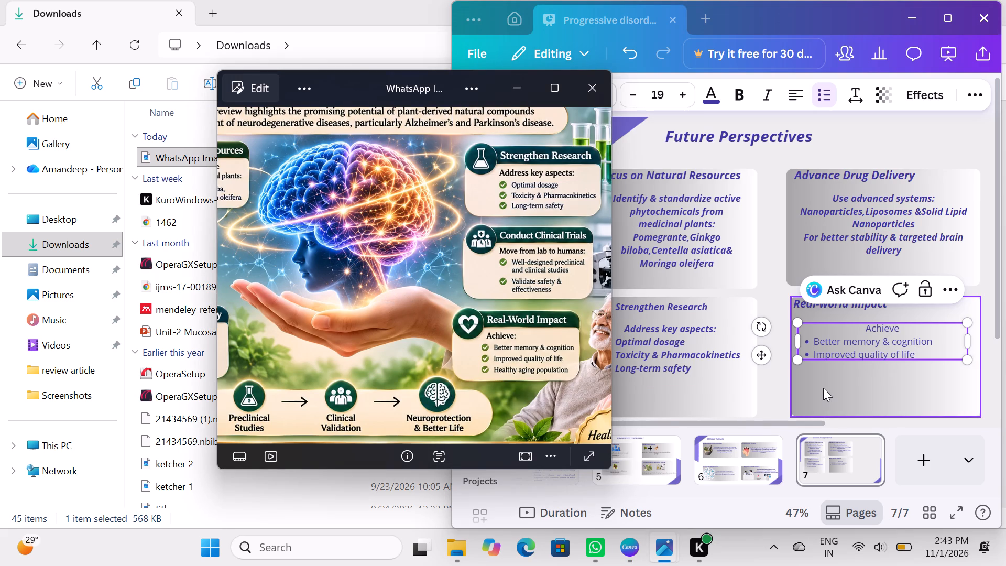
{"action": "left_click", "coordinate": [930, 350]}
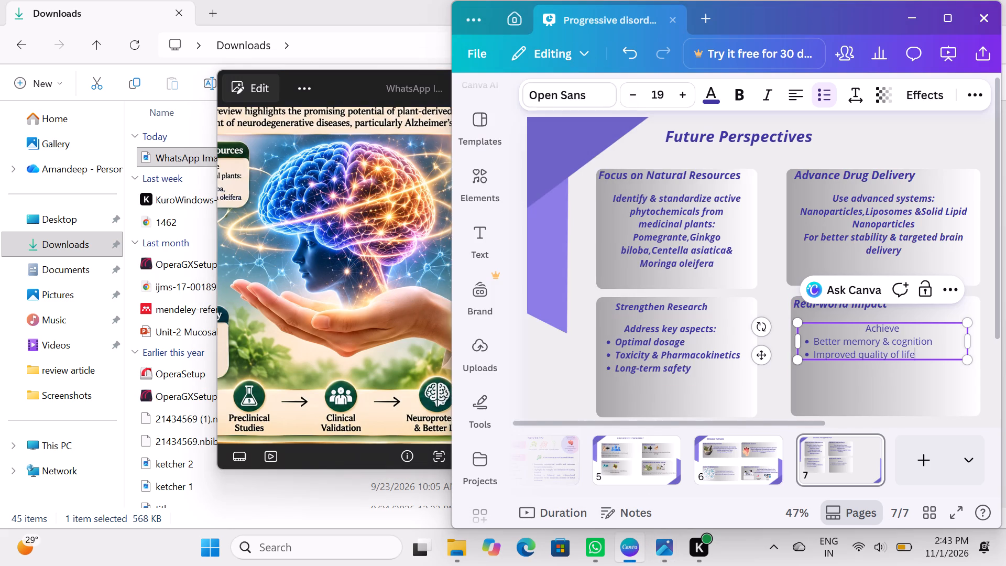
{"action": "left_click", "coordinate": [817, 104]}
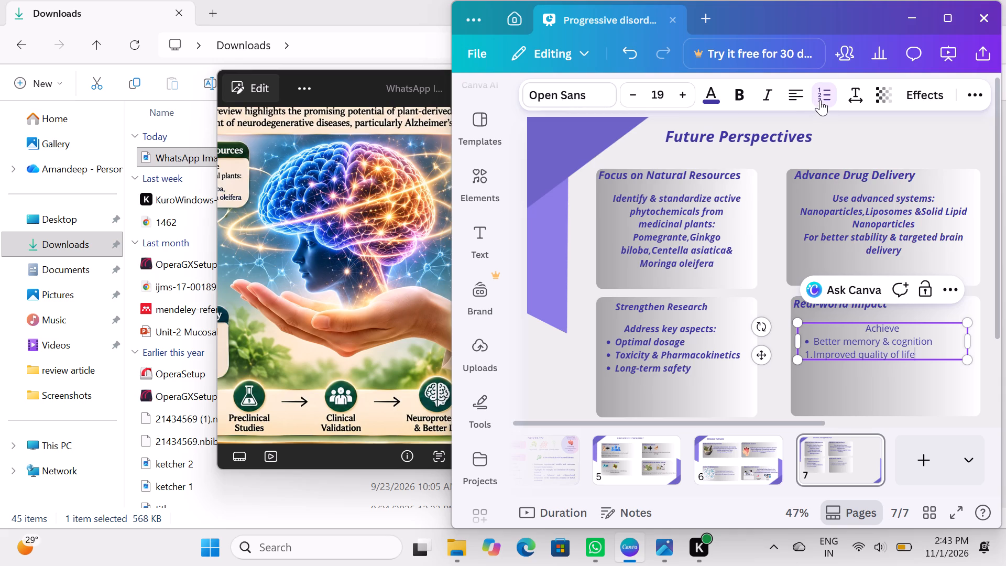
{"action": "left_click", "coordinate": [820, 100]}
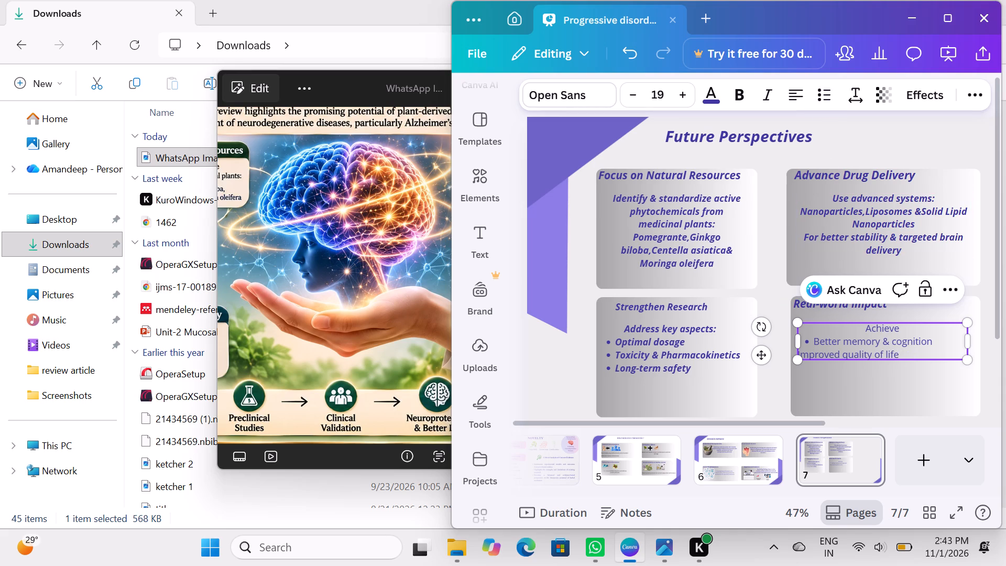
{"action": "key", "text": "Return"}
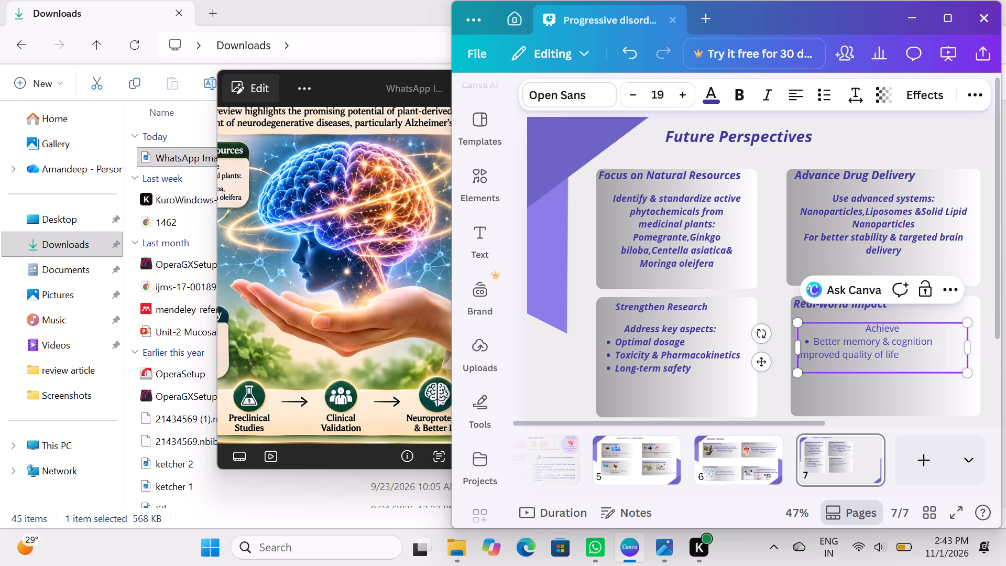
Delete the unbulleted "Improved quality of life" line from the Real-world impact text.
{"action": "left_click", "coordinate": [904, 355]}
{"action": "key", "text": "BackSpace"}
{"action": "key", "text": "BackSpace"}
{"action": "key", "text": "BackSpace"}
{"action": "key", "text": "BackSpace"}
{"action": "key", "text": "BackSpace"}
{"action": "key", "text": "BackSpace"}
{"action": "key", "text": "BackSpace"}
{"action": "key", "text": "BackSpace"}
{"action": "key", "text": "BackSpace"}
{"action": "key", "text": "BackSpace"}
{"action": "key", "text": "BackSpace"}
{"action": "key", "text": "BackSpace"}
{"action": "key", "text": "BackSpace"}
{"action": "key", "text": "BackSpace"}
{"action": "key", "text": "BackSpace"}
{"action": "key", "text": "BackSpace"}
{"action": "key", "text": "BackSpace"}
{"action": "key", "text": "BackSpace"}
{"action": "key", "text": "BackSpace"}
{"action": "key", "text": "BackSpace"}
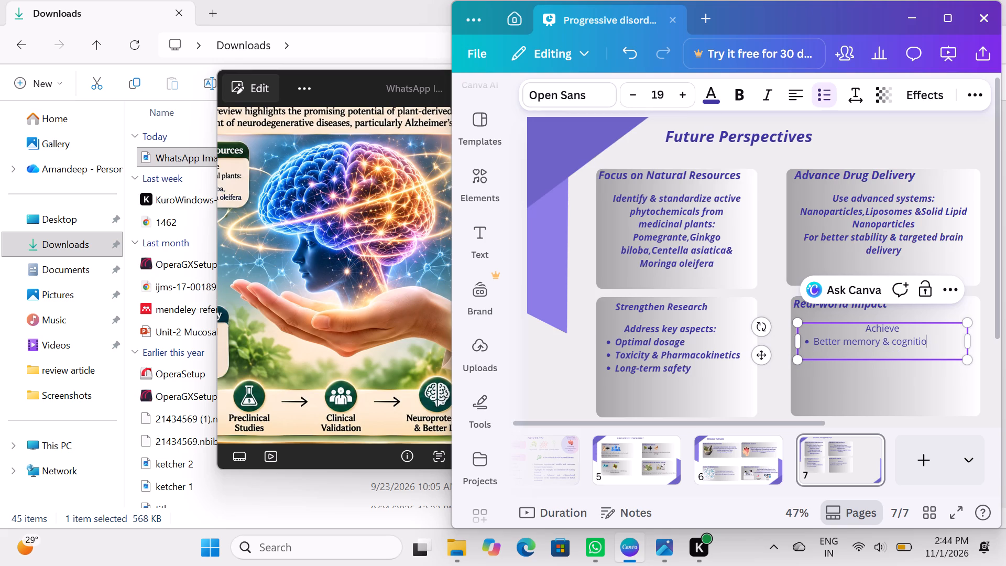
Complete the first bullet under "Achieve" in the Real-world impact box as "Better memory & cognition".
{"action": "key", "text": "n"}
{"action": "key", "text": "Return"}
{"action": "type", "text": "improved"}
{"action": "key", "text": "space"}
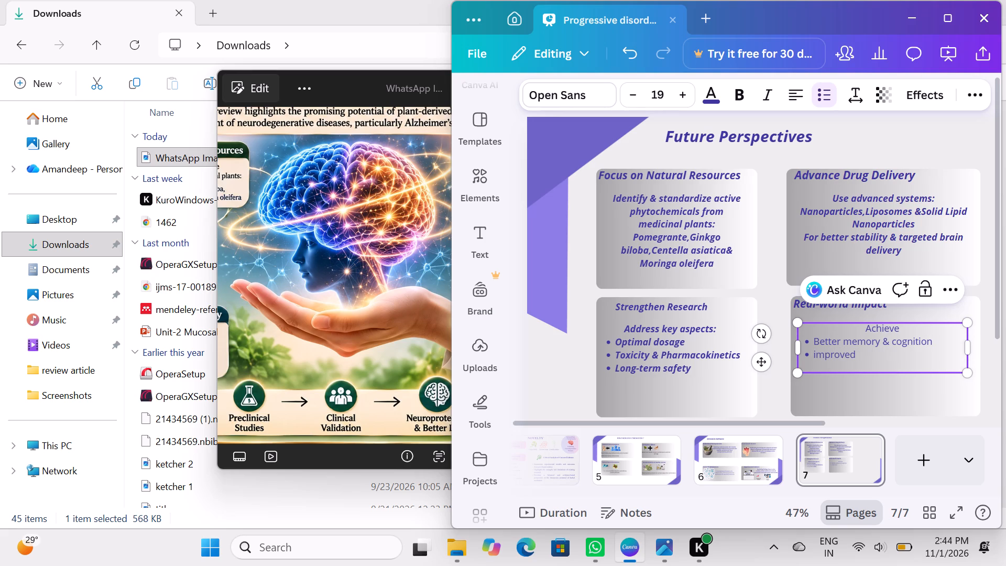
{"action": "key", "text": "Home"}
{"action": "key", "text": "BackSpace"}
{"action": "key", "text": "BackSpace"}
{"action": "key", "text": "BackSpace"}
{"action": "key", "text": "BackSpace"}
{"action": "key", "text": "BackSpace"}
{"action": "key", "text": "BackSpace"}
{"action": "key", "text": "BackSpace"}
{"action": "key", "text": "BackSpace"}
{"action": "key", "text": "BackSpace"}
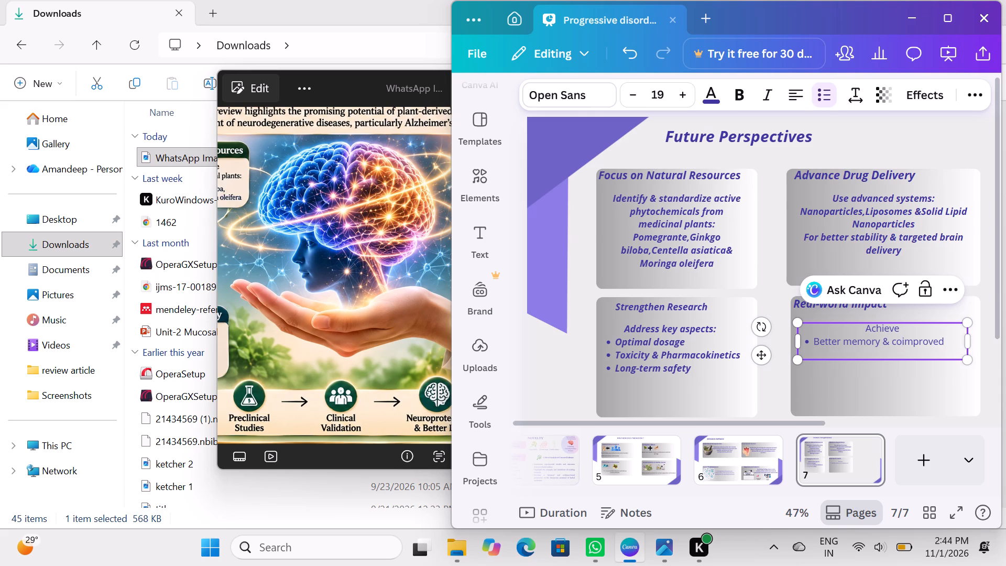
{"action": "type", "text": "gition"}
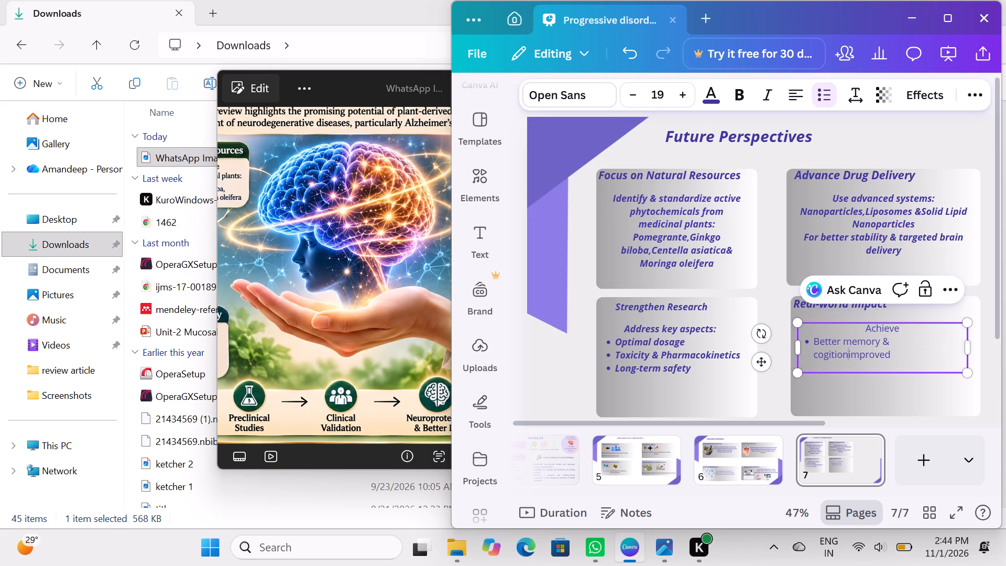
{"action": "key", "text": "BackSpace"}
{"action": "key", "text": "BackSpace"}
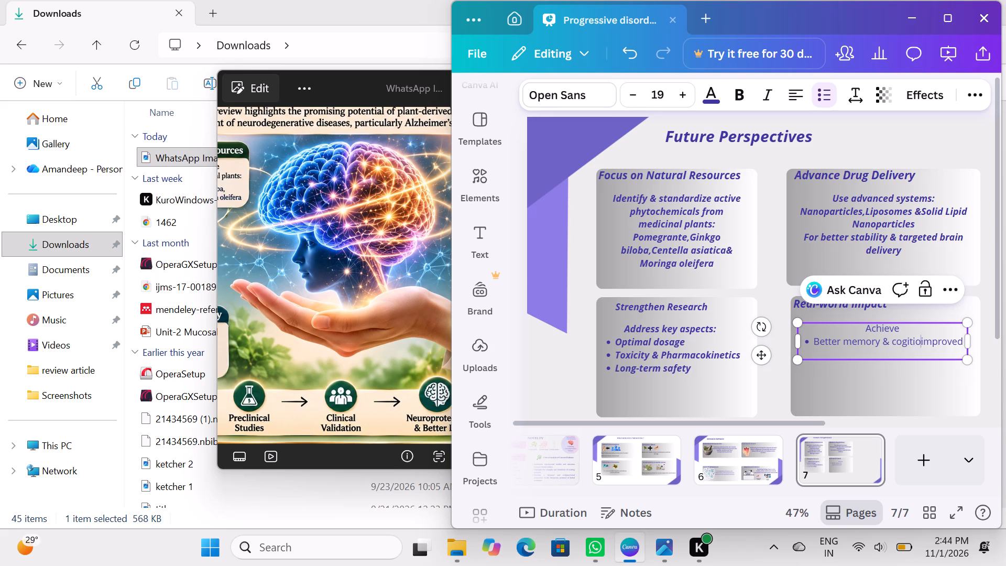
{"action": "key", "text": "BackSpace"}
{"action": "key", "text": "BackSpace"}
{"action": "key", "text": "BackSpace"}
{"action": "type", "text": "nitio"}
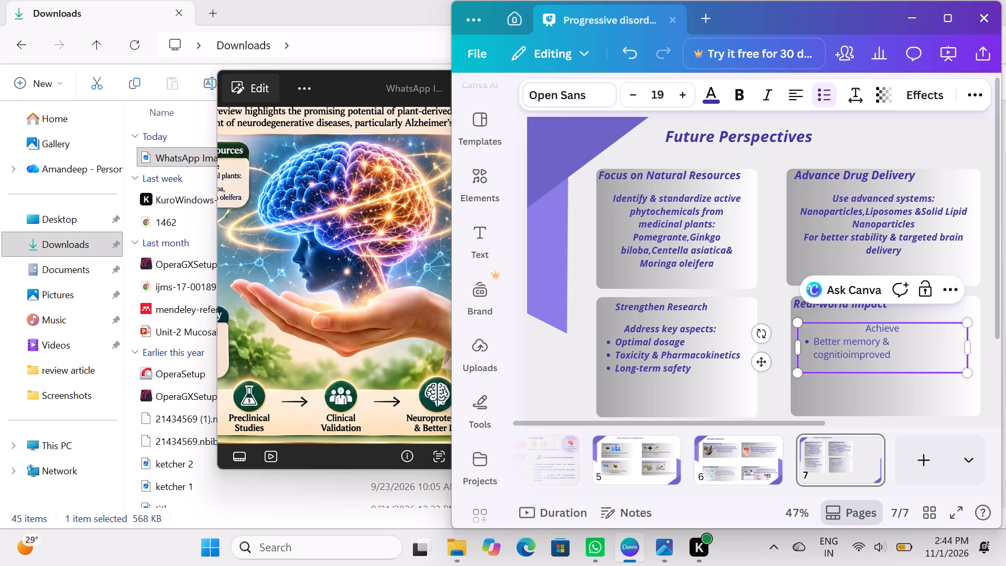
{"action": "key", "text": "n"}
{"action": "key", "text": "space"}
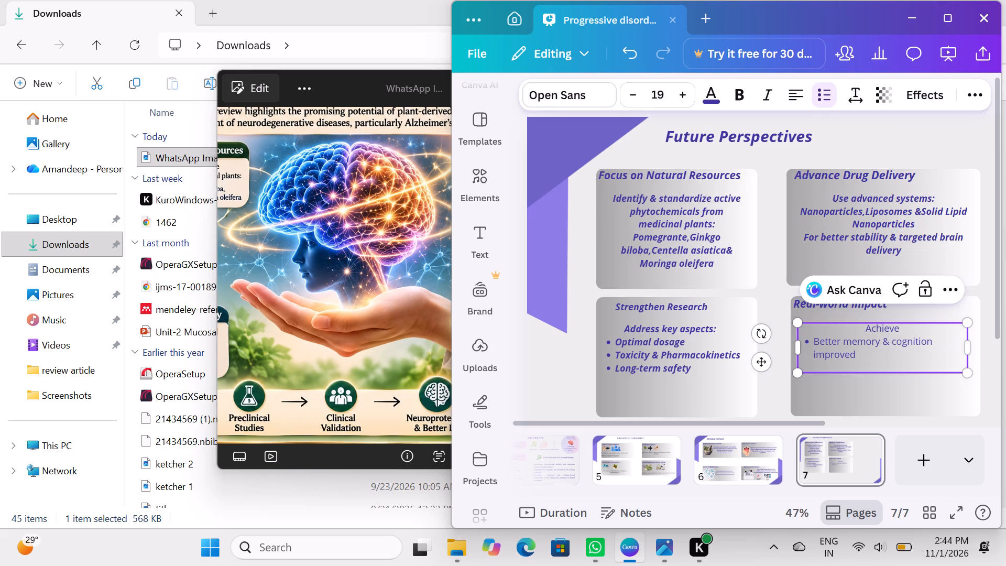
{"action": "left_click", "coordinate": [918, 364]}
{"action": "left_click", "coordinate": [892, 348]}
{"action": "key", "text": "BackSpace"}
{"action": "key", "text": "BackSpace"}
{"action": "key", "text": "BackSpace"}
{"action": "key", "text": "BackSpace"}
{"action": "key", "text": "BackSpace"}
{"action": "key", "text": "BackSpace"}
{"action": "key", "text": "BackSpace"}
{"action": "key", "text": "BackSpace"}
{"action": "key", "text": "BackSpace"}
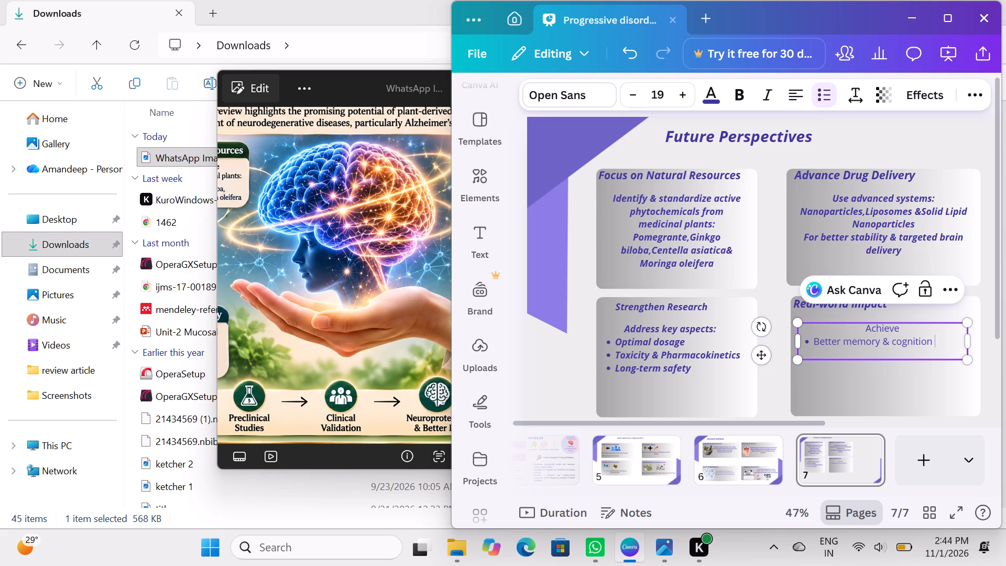
Add "Improved quality of life" as the second bullet below "Better memory & cognition".
{"action": "key", "text": "Return"}
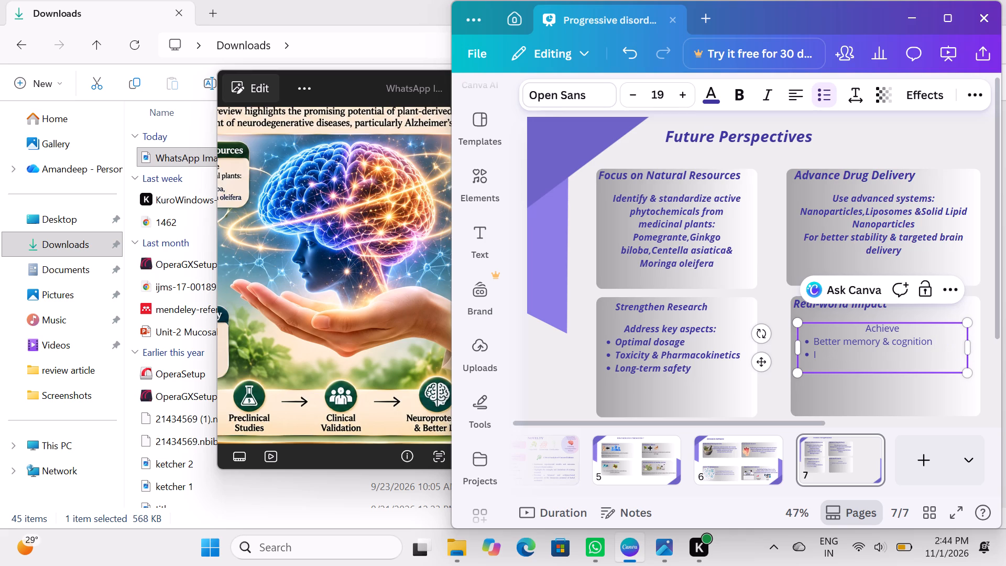
{"action": "key", "text": "m"}
{"action": "type", "text": "proved"}
{"action": "key", "text": "space"}
{"action": "type", "text": "quality of life"}
Start a third bullet below "Improved quality of life", checking the infographic's Real-World Impact section for its wording.
{"action": "key", "text": "Return"}
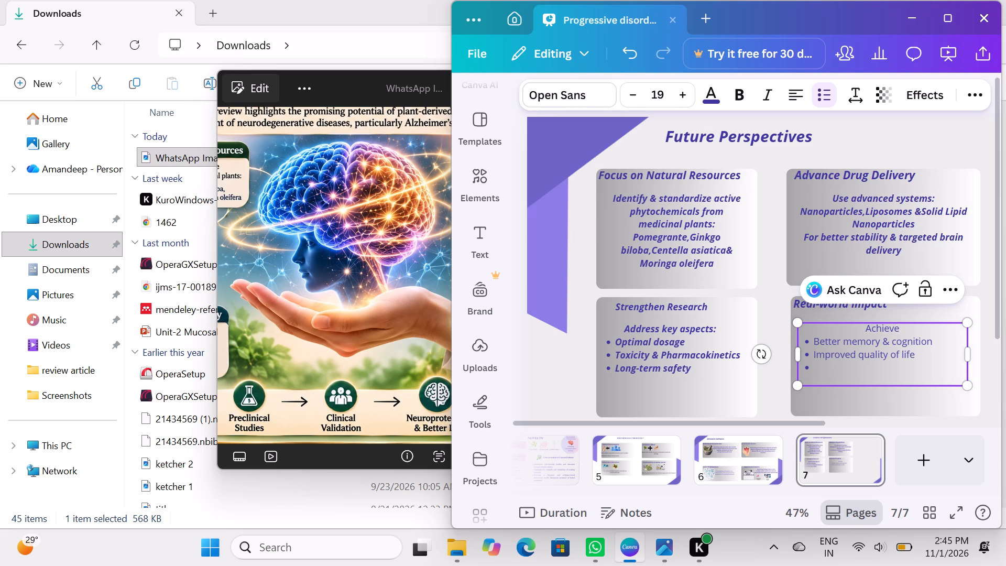
{"action": "left_click", "coordinate": [435, 312]}
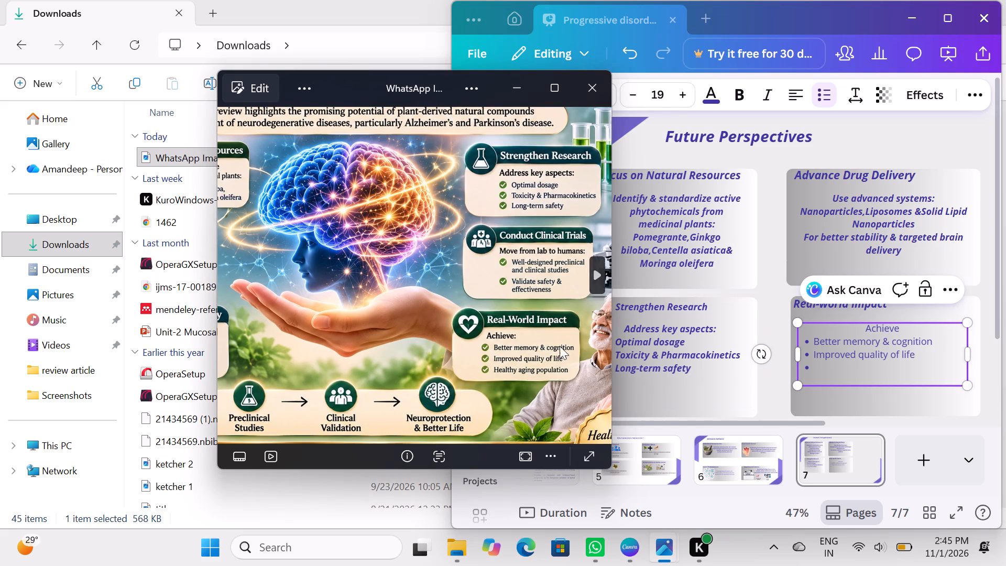
{"action": "left_click", "coordinate": [779, 382]}
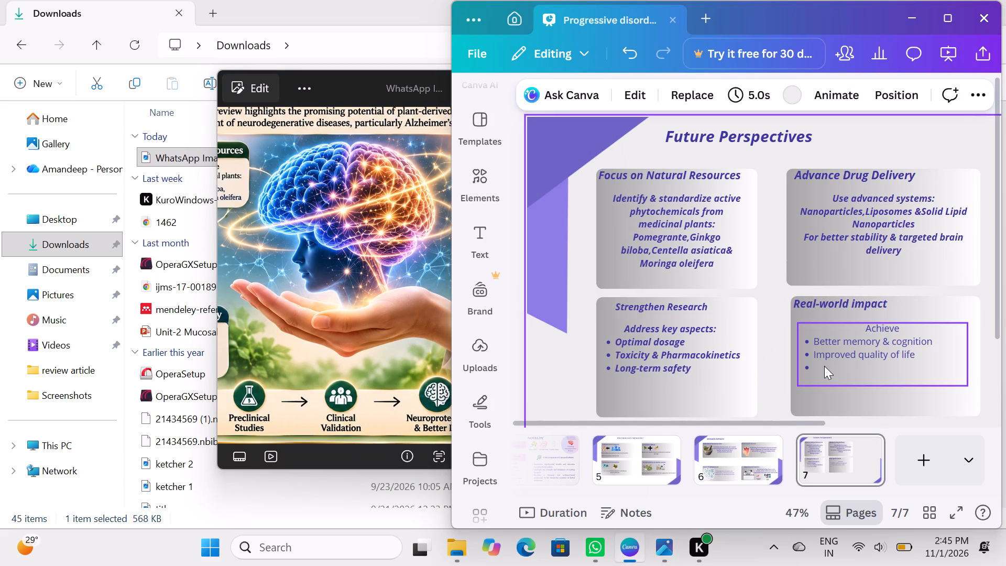
{"action": "left_click", "coordinate": [824, 366]}
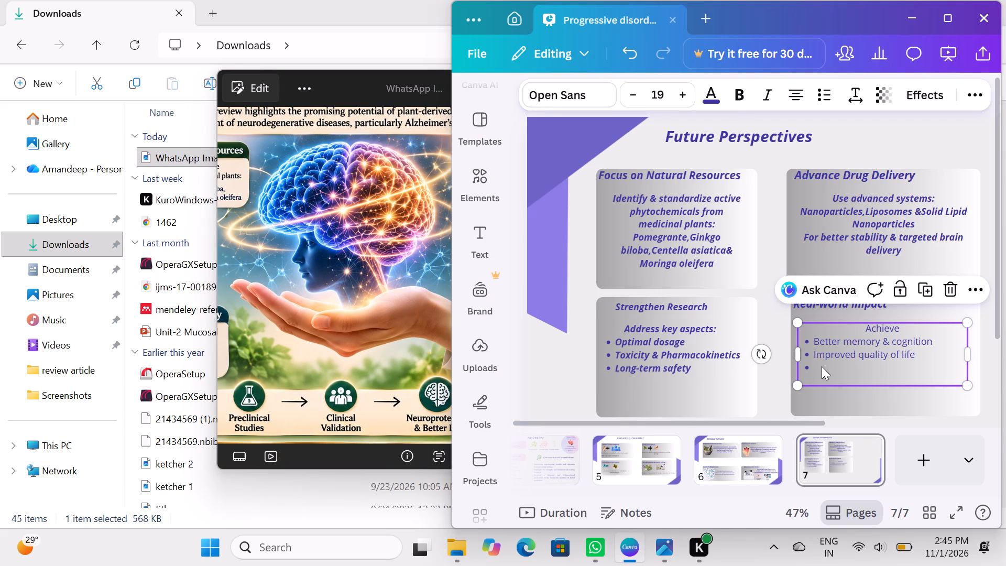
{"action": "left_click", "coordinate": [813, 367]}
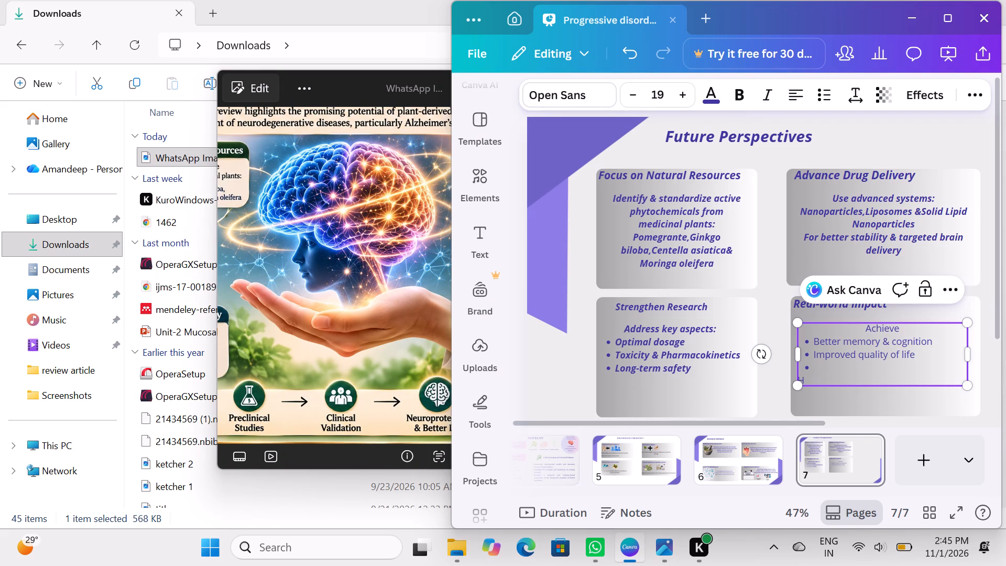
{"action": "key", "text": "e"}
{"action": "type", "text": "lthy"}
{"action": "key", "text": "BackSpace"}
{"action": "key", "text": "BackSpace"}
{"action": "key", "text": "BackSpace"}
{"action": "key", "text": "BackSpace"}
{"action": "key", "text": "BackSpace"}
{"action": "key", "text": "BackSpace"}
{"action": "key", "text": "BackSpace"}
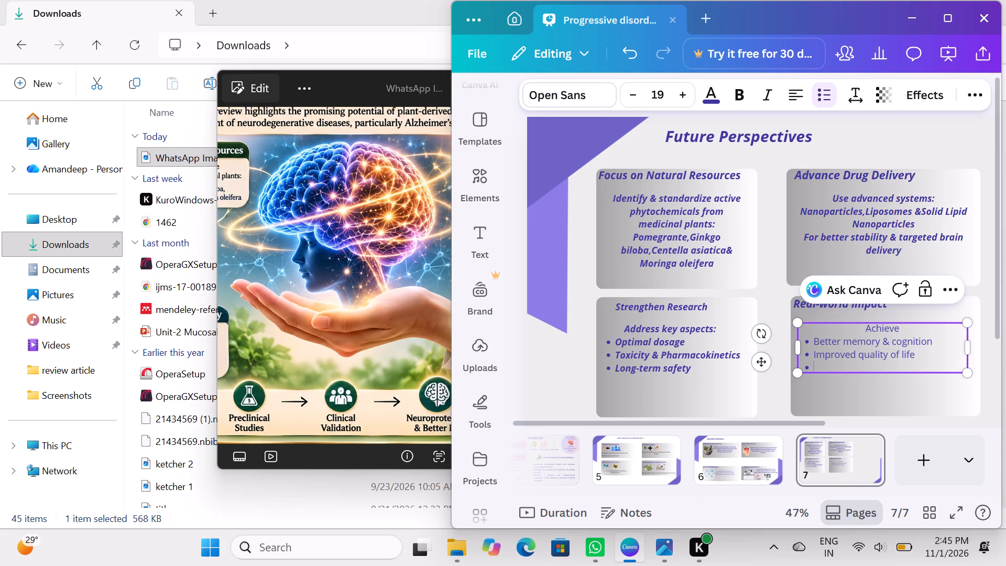
Enter "Healthy aging population" as the third bullet under "Achieve" and check the list against the infographic.
{"action": "type", "text": "ealthy"}
{"action": "key", "text": "space"}
{"action": "type", "text": "aging"}
{"action": "key", "text": "space"}
{"action": "type", "text": "pou"}
{"action": "key", "text": "BackSpace"}
{"action": "type", "text": "pulation"}
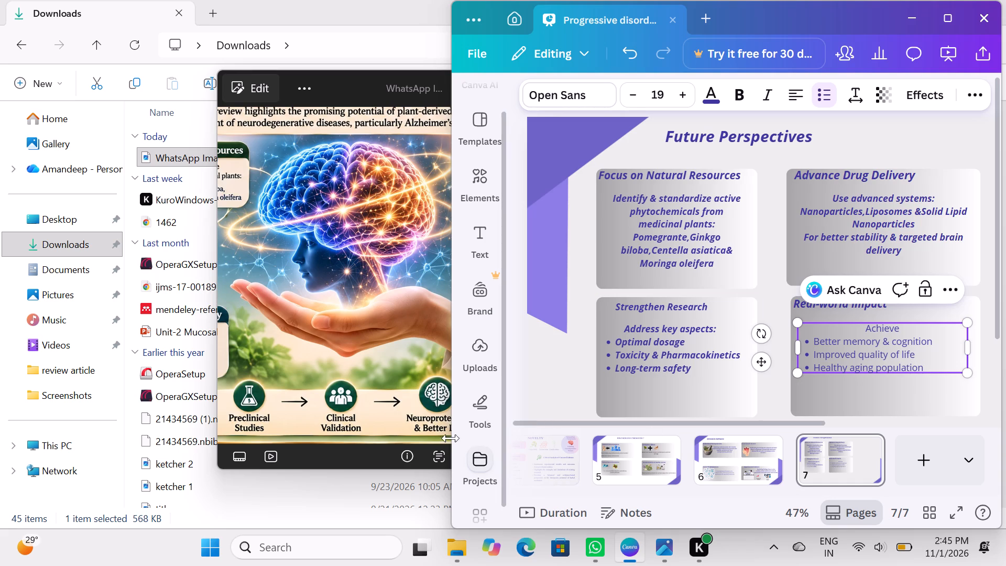
{"action": "left_click", "coordinate": [354, 352]}
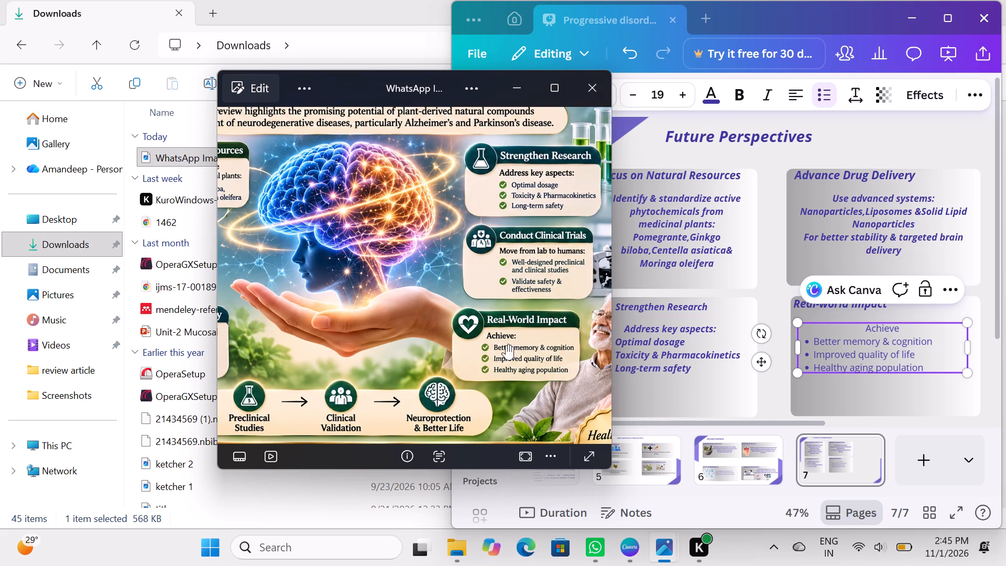
{"action": "left_click", "coordinate": [767, 386]}
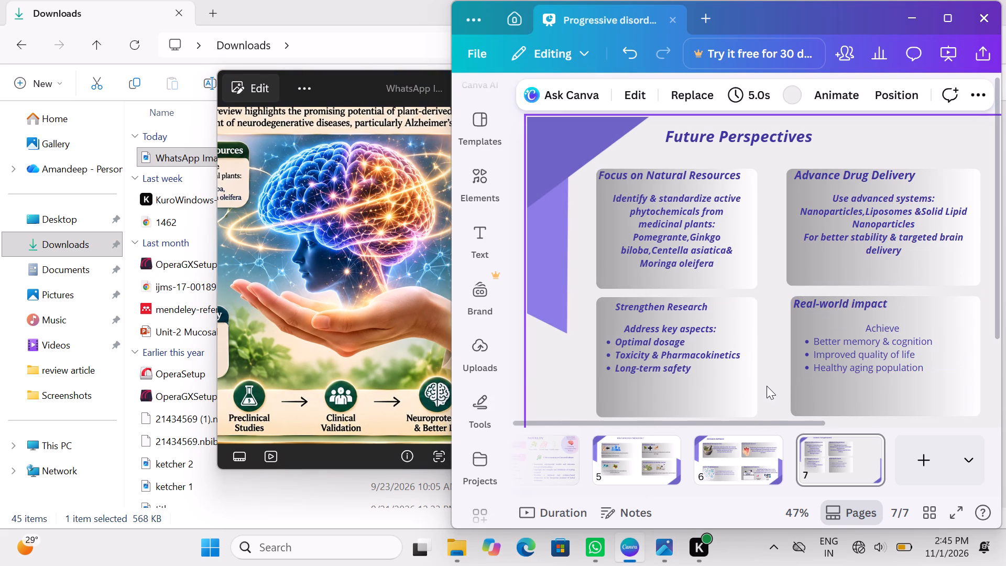
Make the "Achieve" line and its three bullets in the Real-world impact box bold and italic.
{"action": "left_click", "coordinate": [852, 364]}
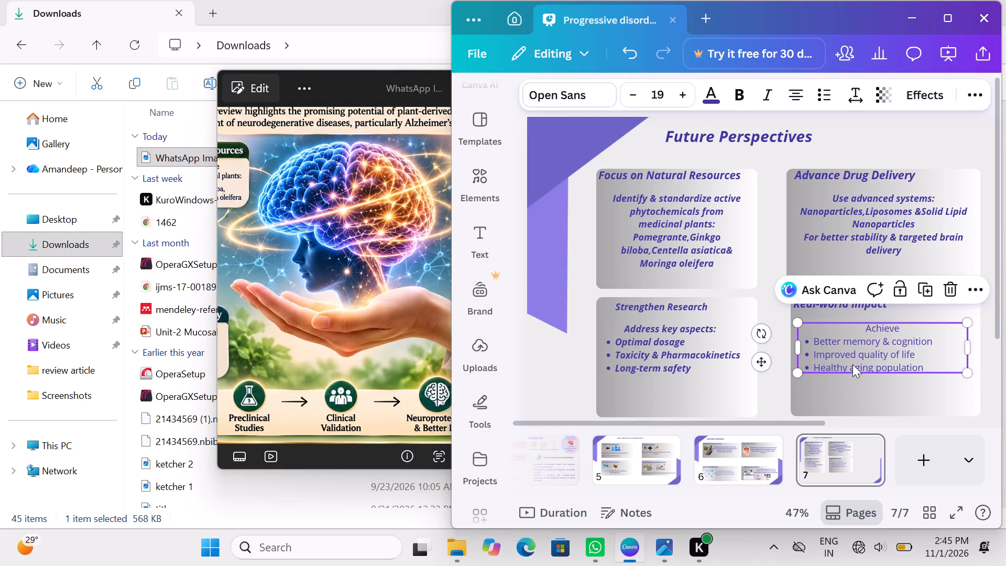
{"action": "left_click", "coordinate": [741, 97]}
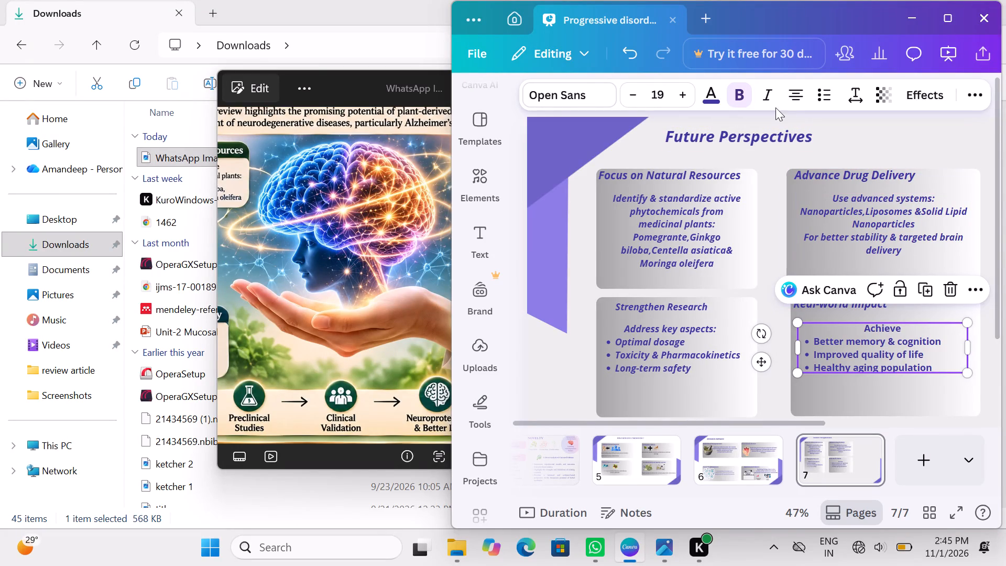
{"action": "left_click", "coordinate": [769, 101]}
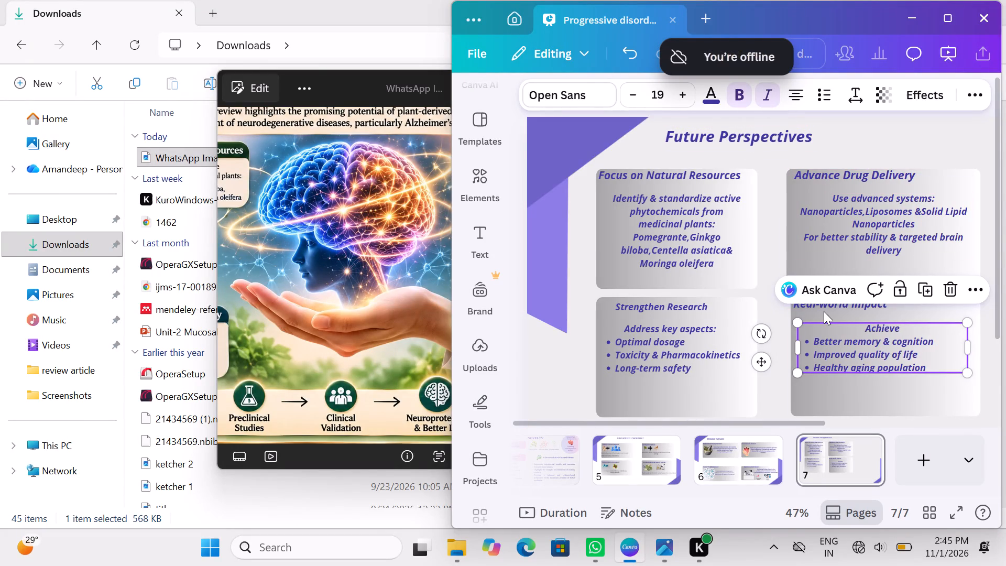
{"action": "left_click", "coordinate": [774, 317]}
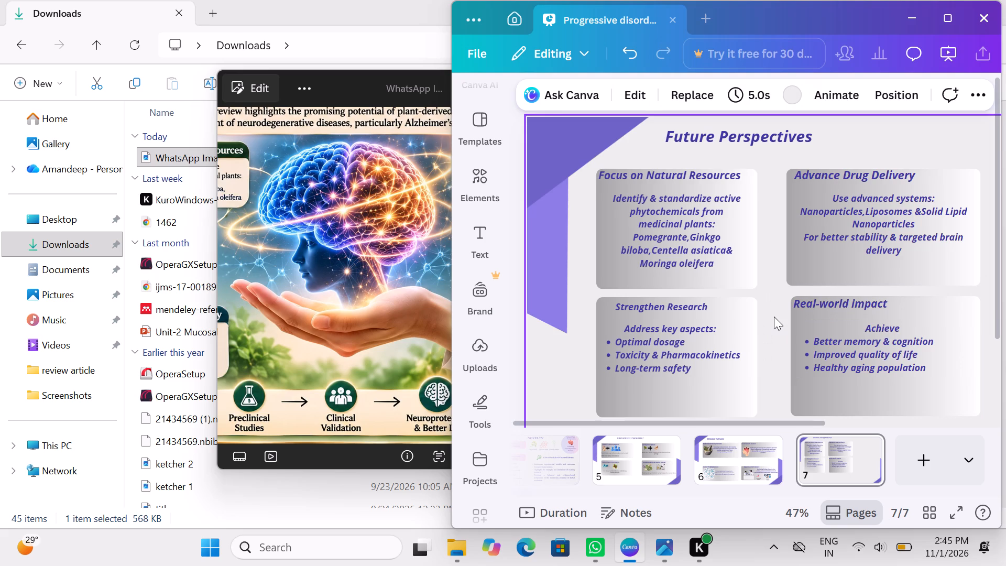
Change the text colour of the body text under "Focus on Natural Resources" and "Strengthen Research" to black.
{"action": "left_click", "coordinate": [692, 175]}
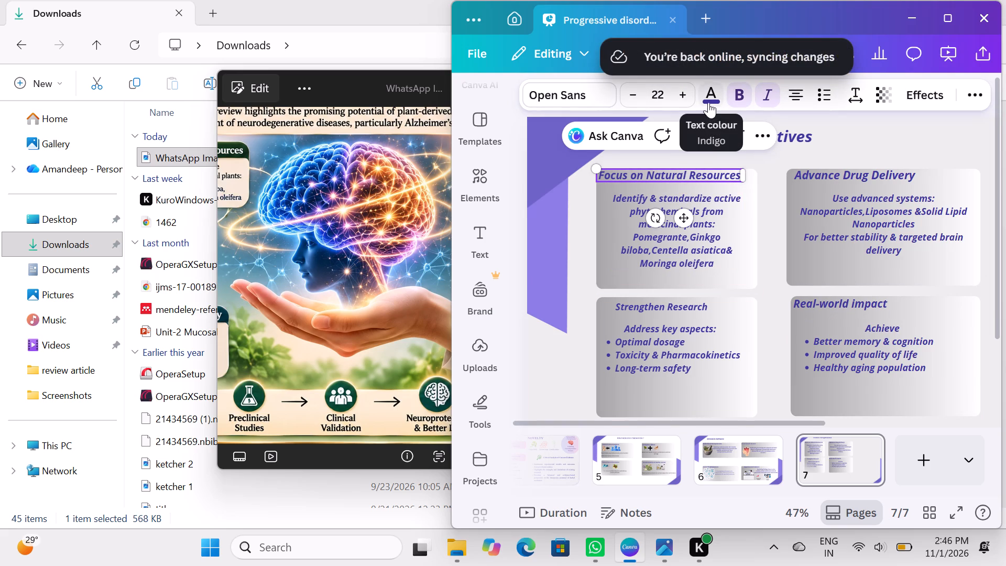
{"action": "left_click", "coordinate": [629, 219]}
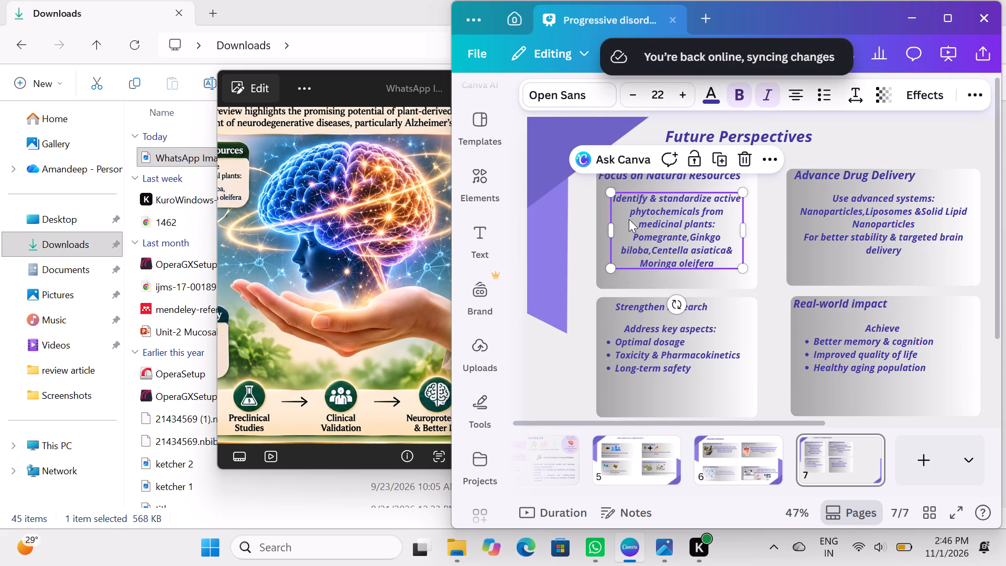
{"action": "left_click", "coordinate": [705, 100]}
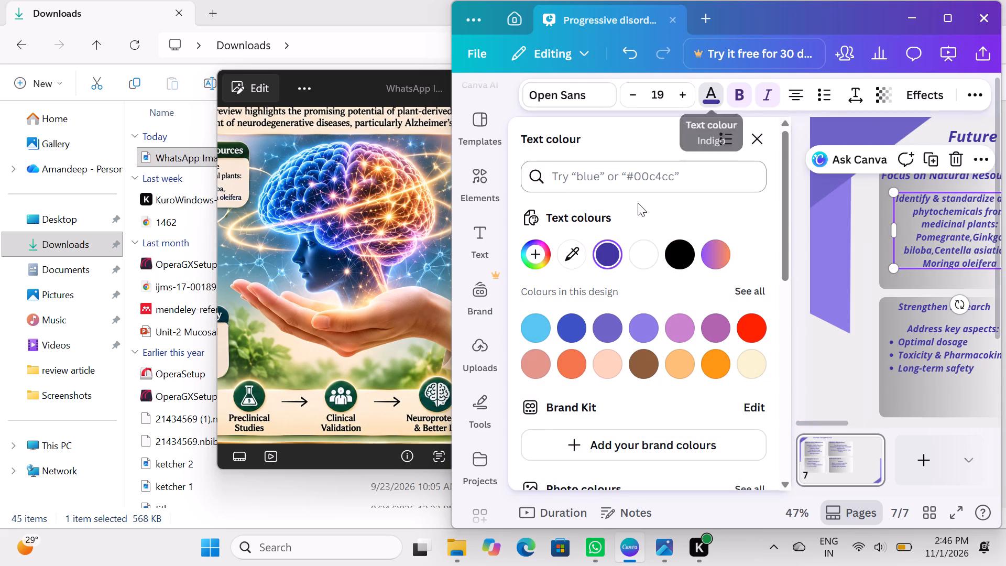
{"action": "left_click", "coordinate": [678, 247]}
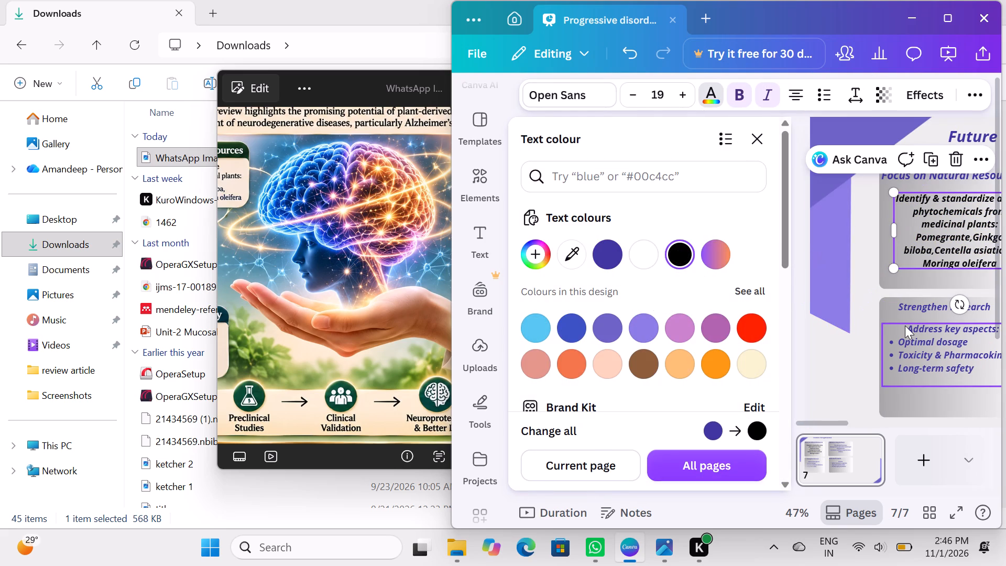
{"action": "left_click", "coordinate": [905, 325]}
{"action": "left_click", "coordinate": [685, 256]}
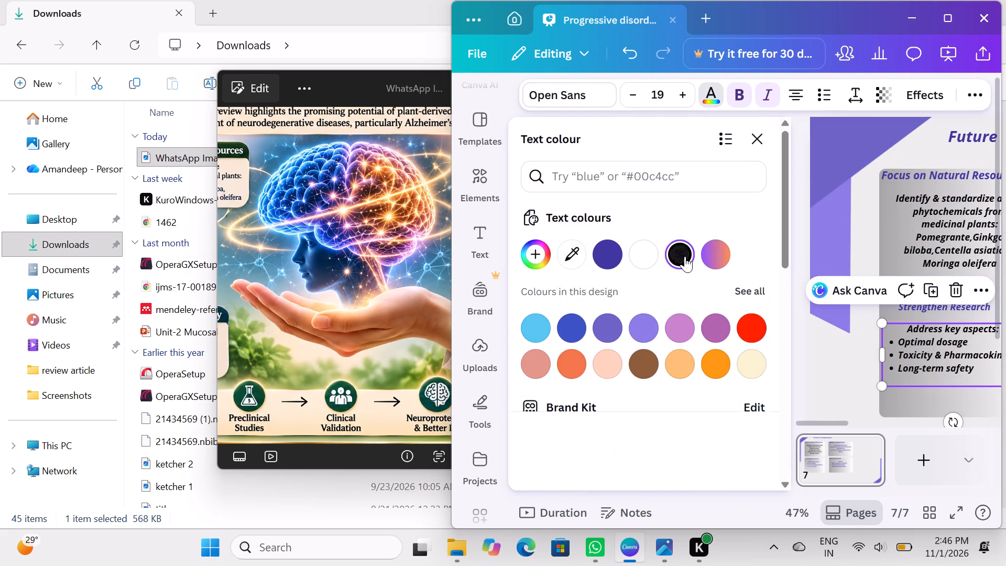
Change the text colour of the body text under "Advance Drug Delivery" and "Real-world impact" to black.
{"action": "scroll", "coordinate": [859, 242], "scroll_direction": "left", "scroll_amount": 1}
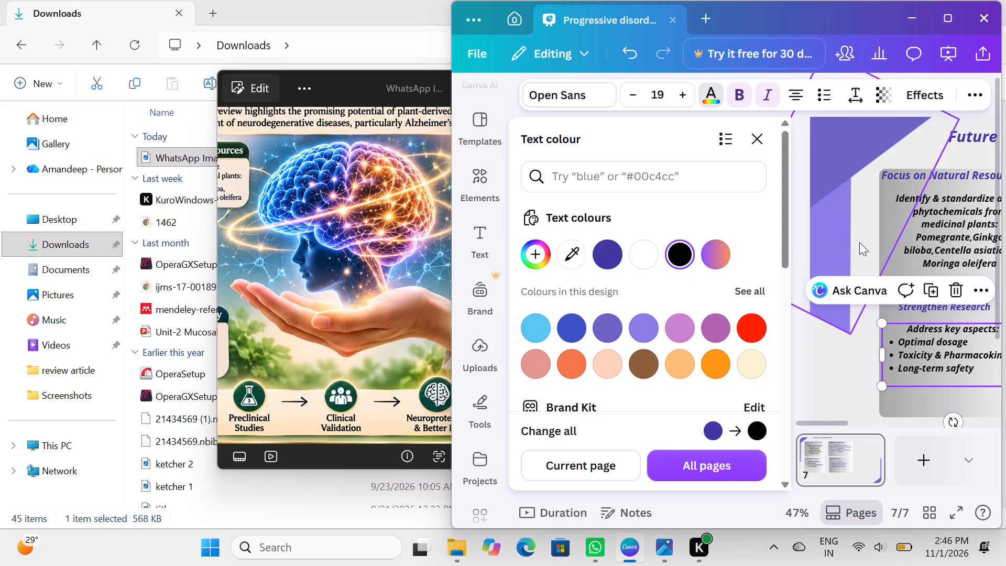
{"action": "scroll", "coordinate": [859, 242], "scroll_direction": "left", "scroll_amount": 2}
{"action": "left_click", "coordinate": [938, 231]}
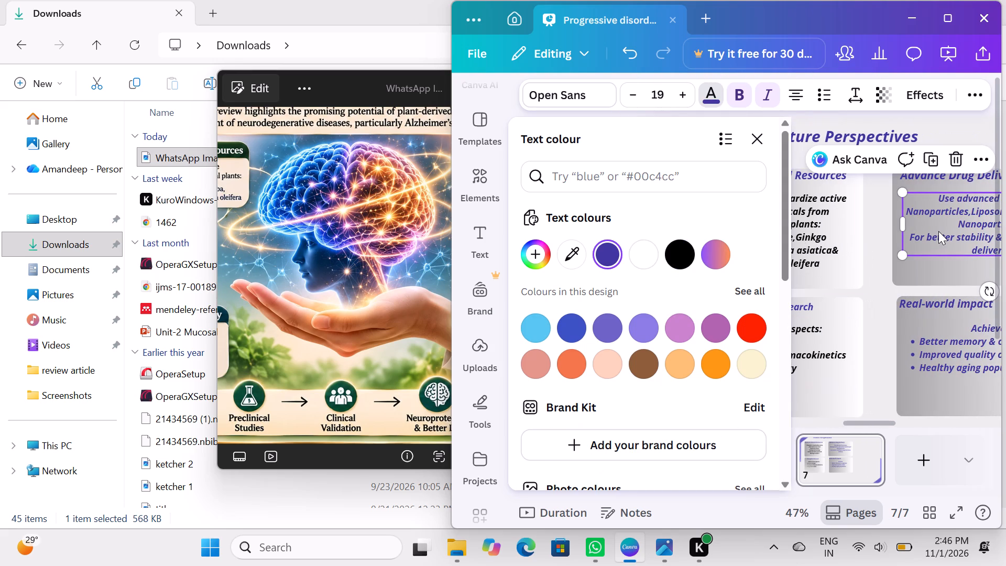
{"action": "left_click", "coordinate": [679, 261]}
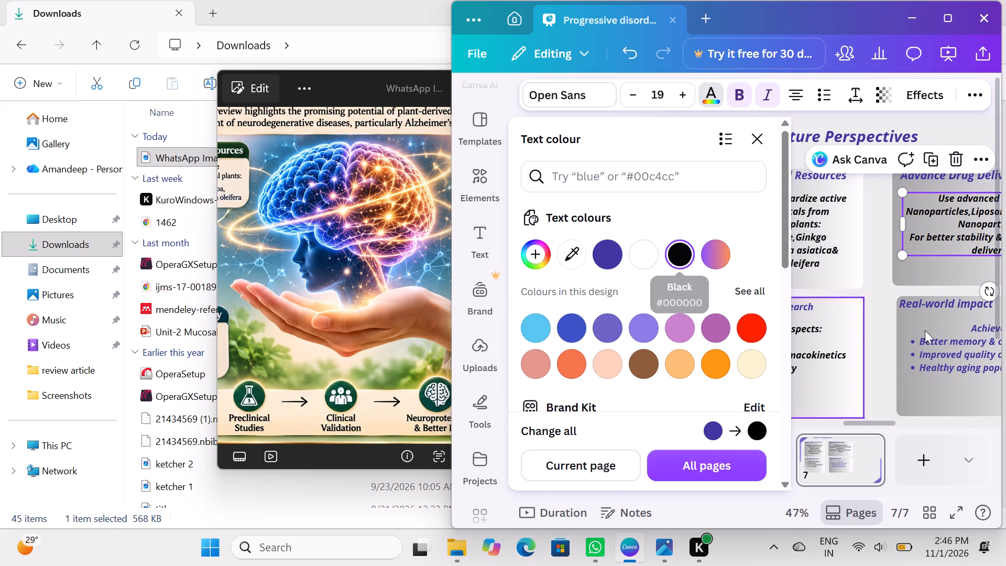
{"action": "left_click", "coordinate": [956, 356]}
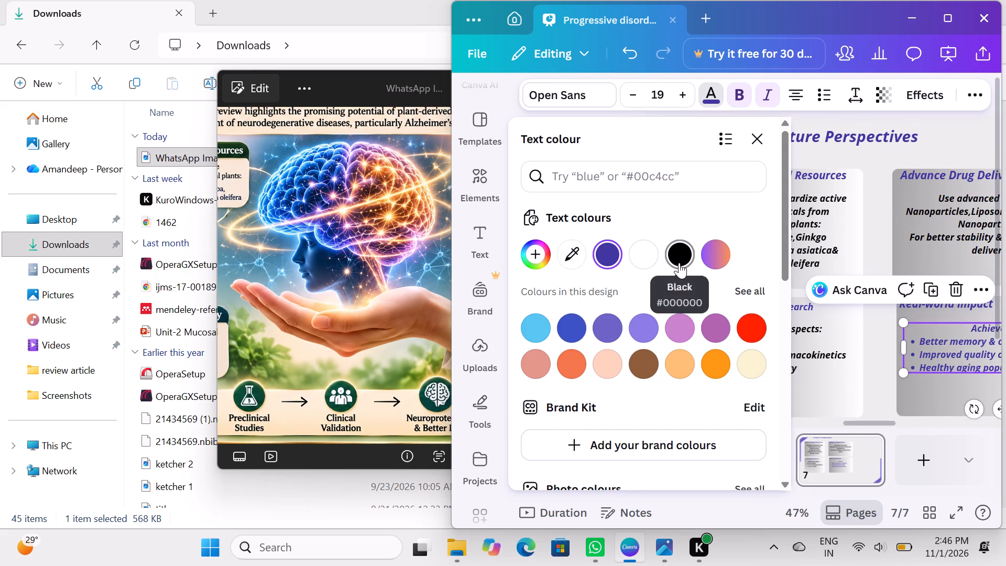
{"action": "left_click", "coordinate": [679, 263]}
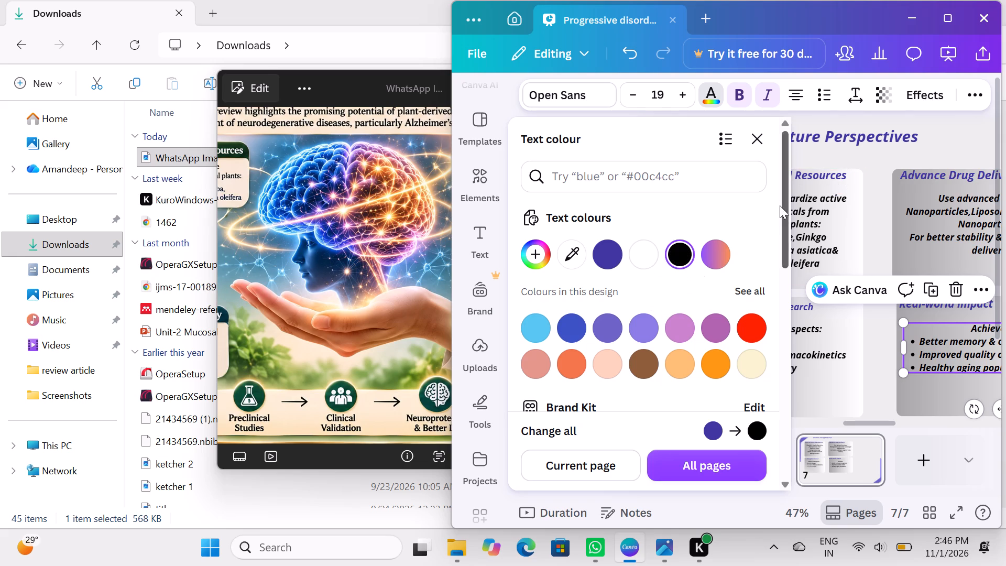
{"action": "left_click", "coordinate": [878, 197]}
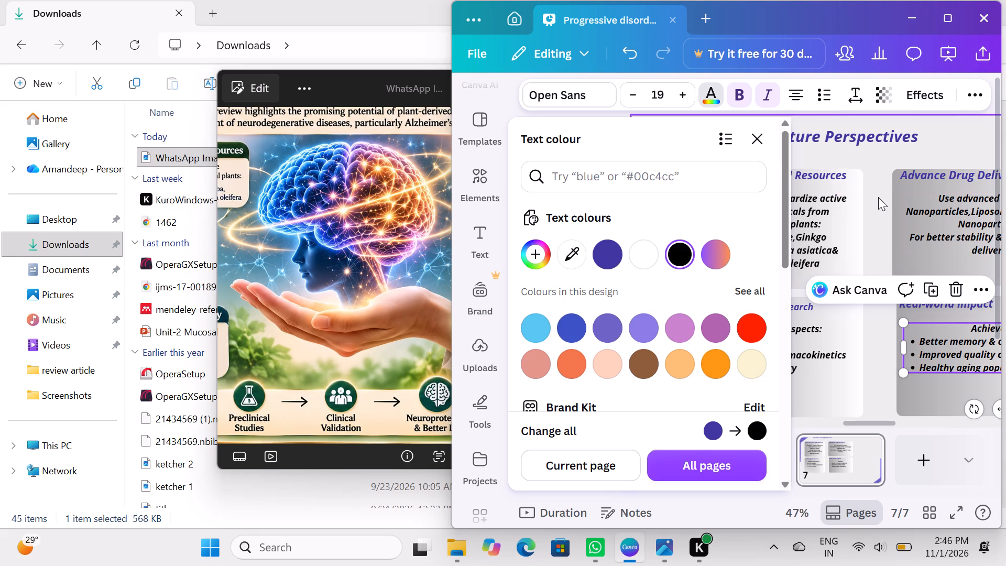
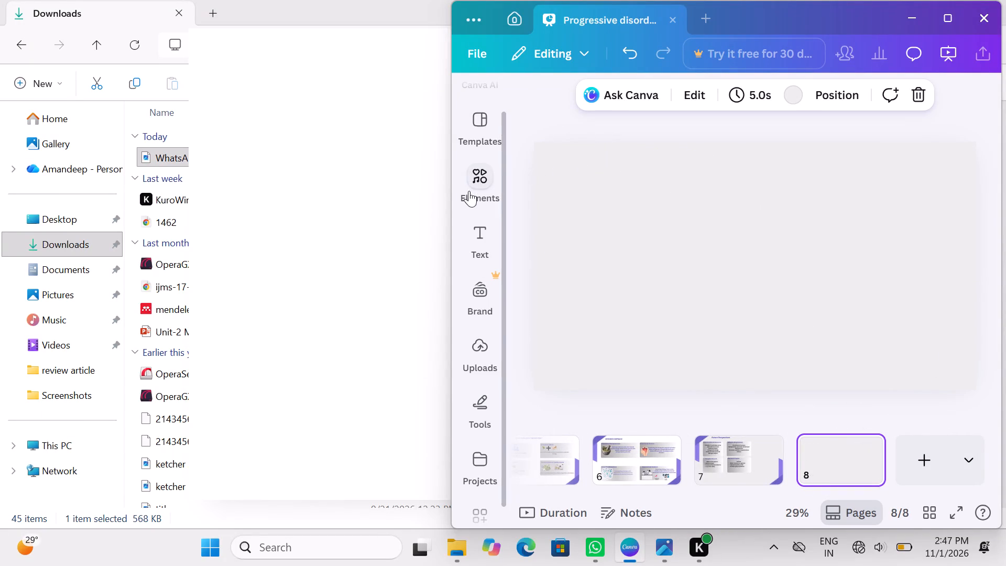
Review the finished slides from page 6 back to the Literature Review on page 2, and forward again to page 7, Future Perspectives.
{"action": "scroll", "coordinate": [489, 328], "scroll_direction": "down", "scroll_amount": 1}
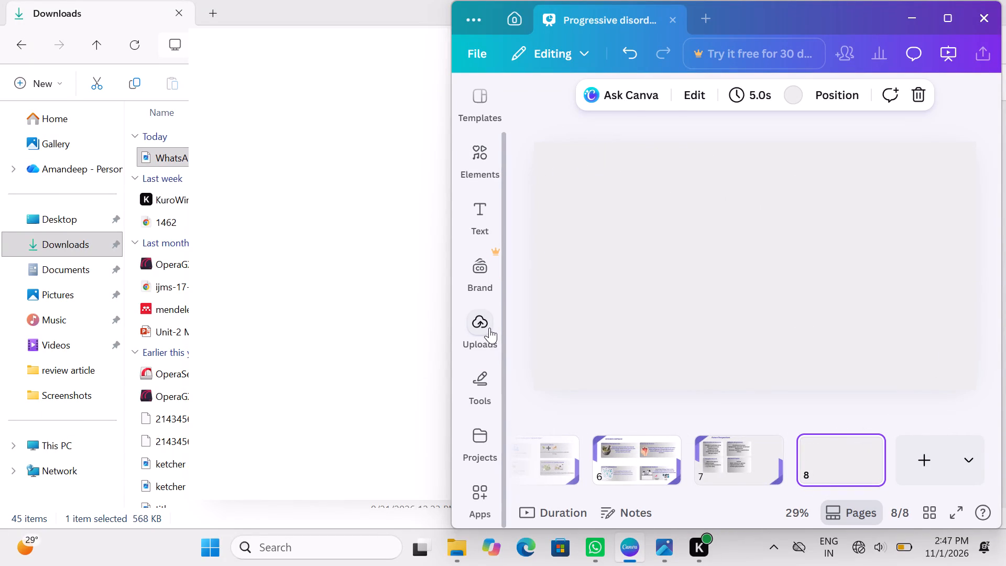
{"action": "left_click", "coordinate": [619, 455]}
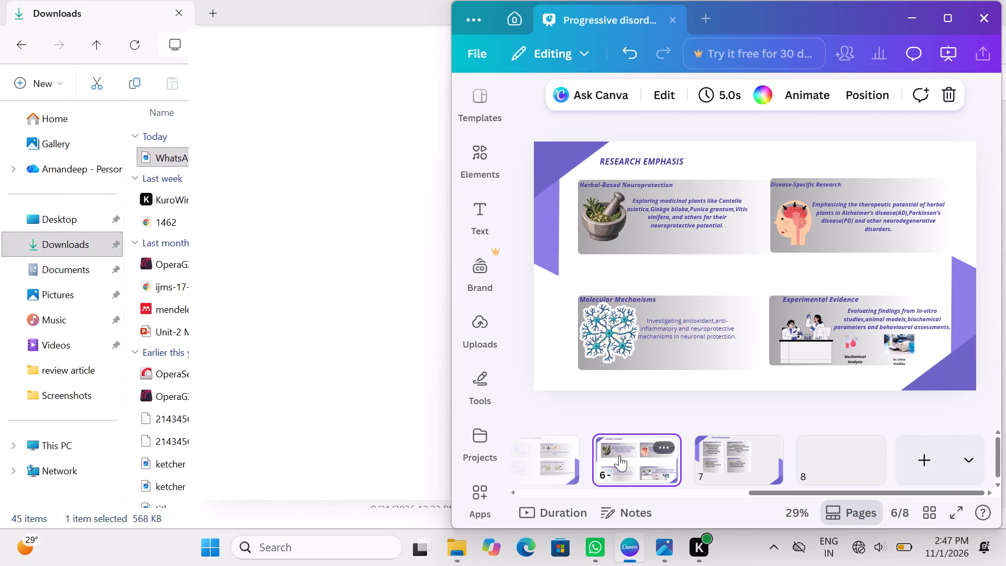
{"action": "left_click", "coordinate": [551, 461]}
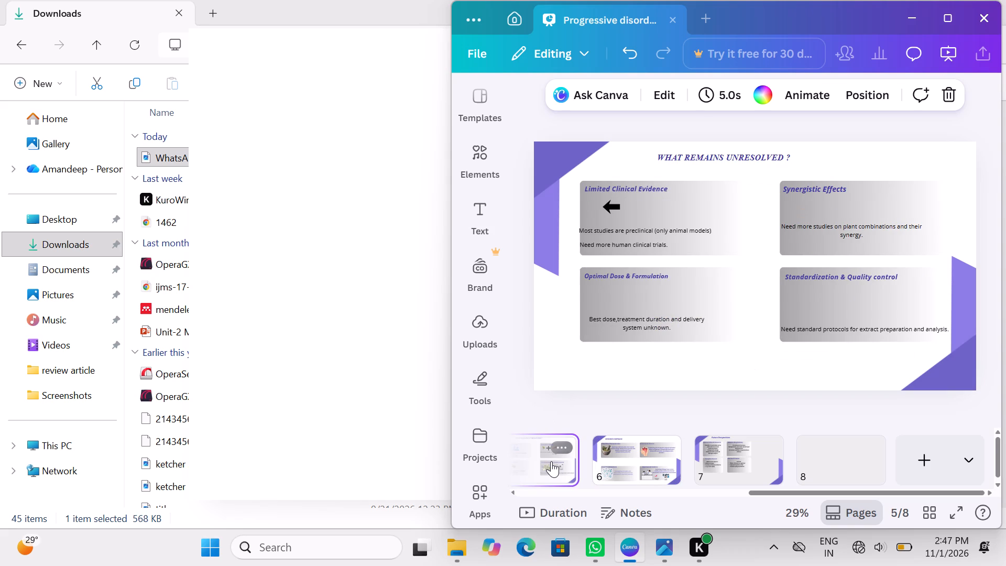
{"action": "scroll", "coordinate": [551, 461], "scroll_direction": "right", "scroll_amount": 2}
{"action": "left_click", "coordinate": [551, 461]}
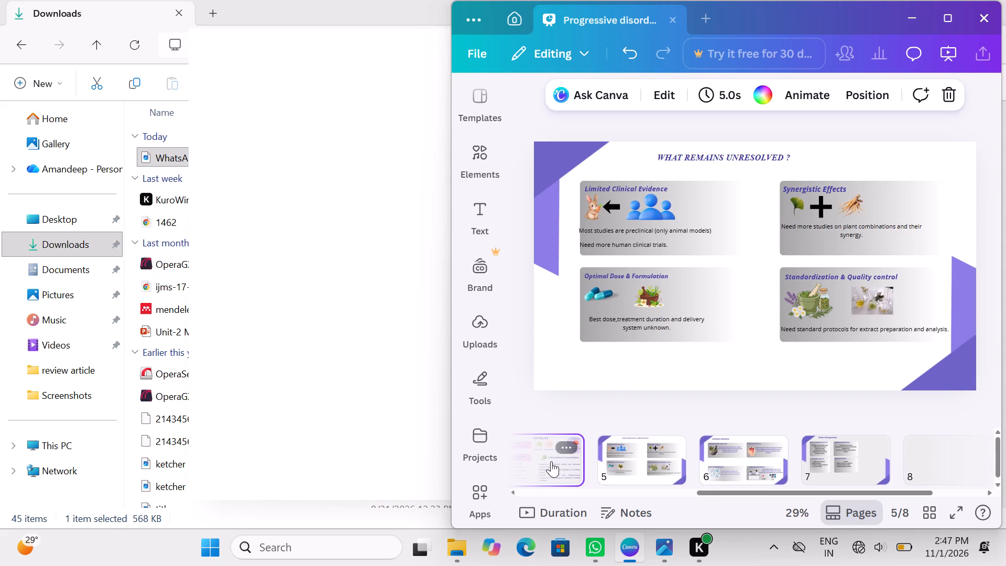
{"action": "scroll", "coordinate": [551, 461], "scroll_direction": "right", "scroll_amount": 1}
{"action": "left_click", "coordinate": [551, 461]}
{"action": "scroll", "coordinate": [551, 461], "scroll_direction": "right", "scroll_amount": 1}
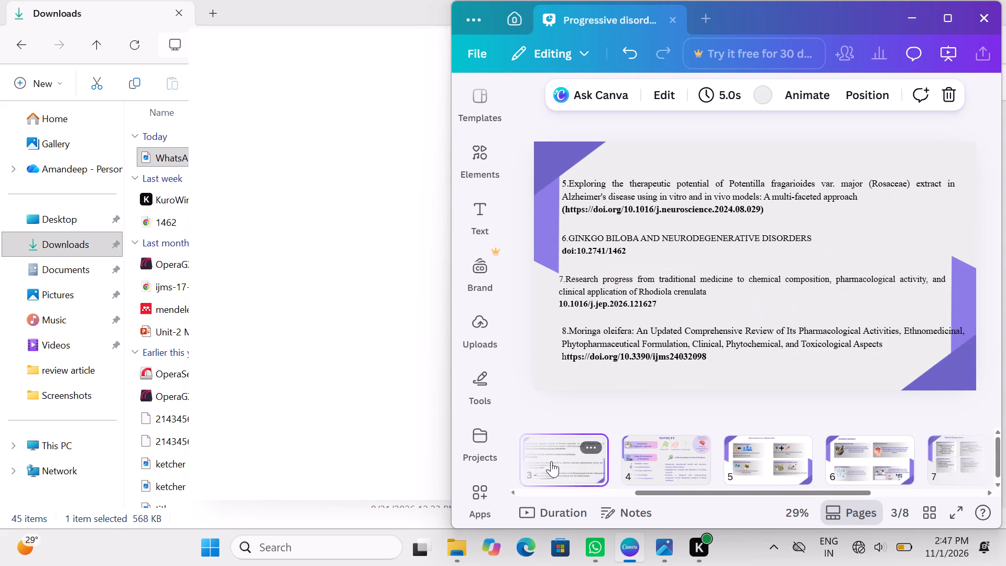
{"action": "scroll", "coordinate": [551, 461], "scroll_direction": "right", "scroll_amount": 1}
{"action": "left_click", "coordinate": [551, 461]}
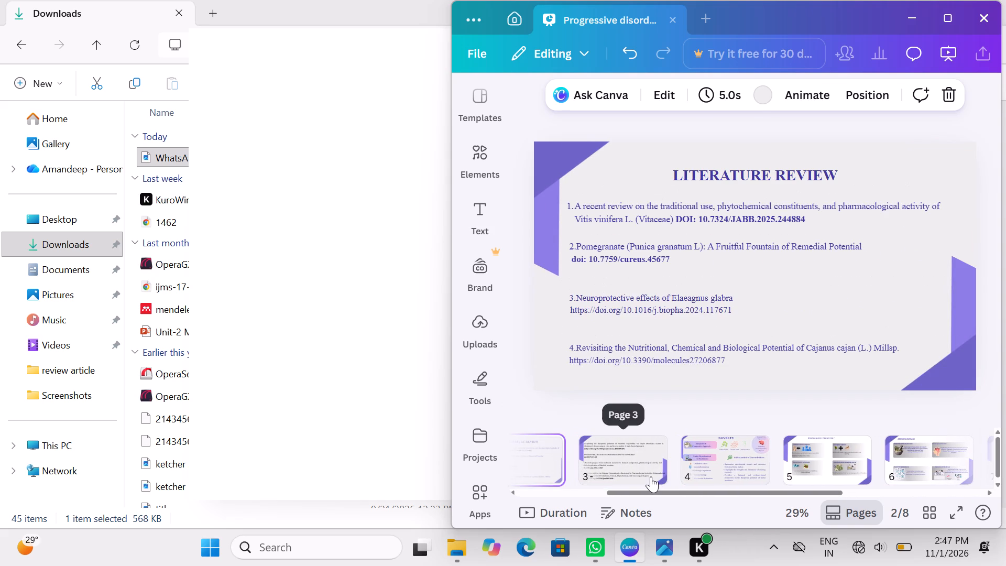
{"action": "left_click", "coordinate": [651, 476]}
{"action": "left_click", "coordinate": [717, 465]}
{"action": "scroll", "coordinate": [717, 465], "scroll_direction": "left", "scroll_amount": 1}
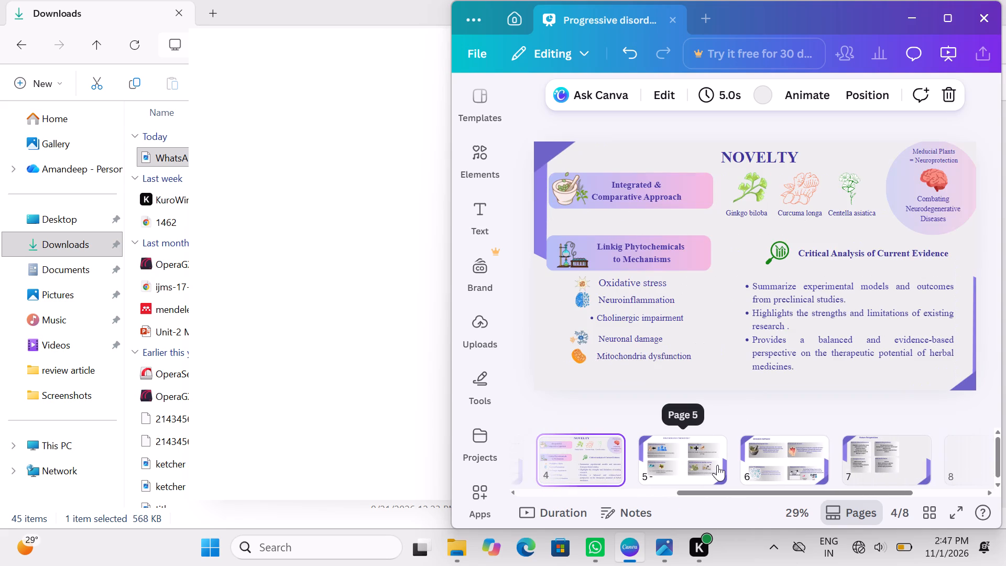
{"action": "scroll", "coordinate": [717, 465], "scroll_direction": "left", "scroll_amount": 1}
{"action": "left_click", "coordinate": [717, 465]}
{"action": "left_click", "coordinate": [766, 467]}
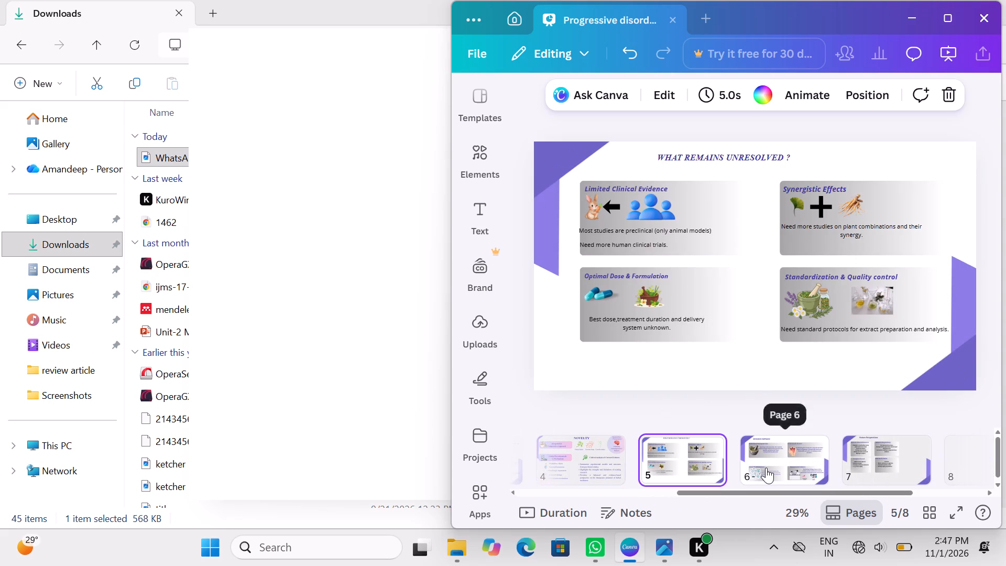
{"action": "scroll", "coordinate": [766, 467], "scroll_direction": "left", "scroll_amount": 1}
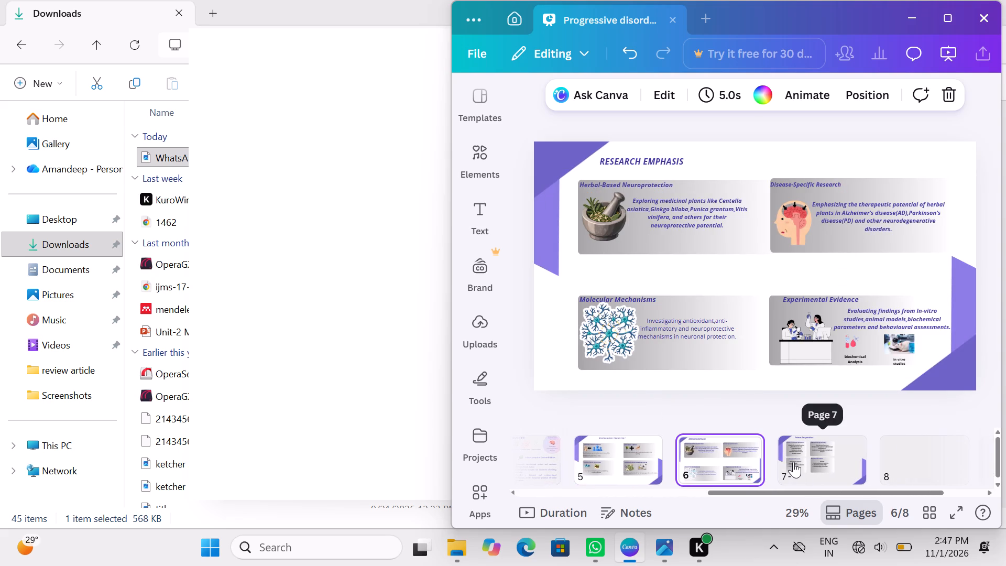
{"action": "left_click", "coordinate": [793, 462]}
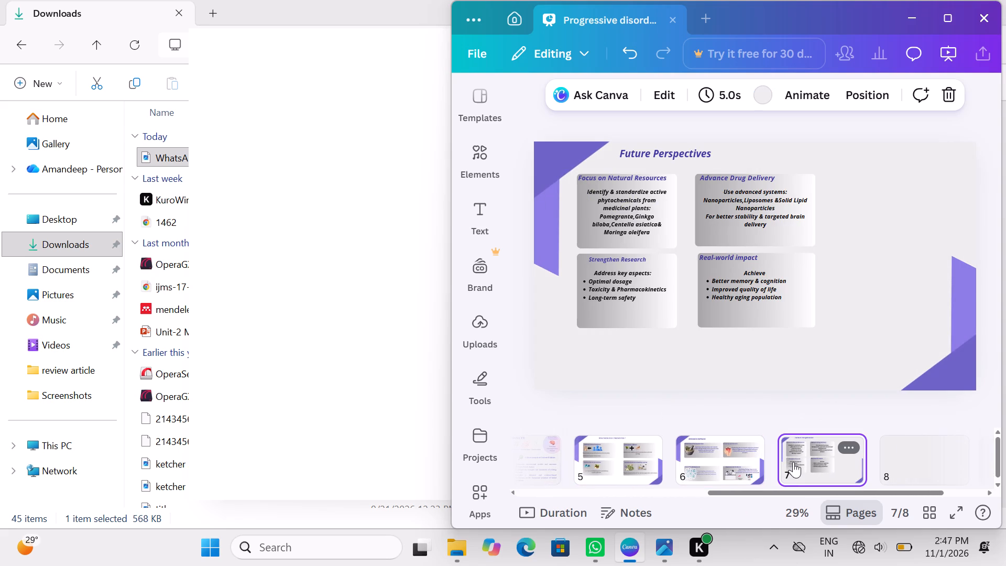